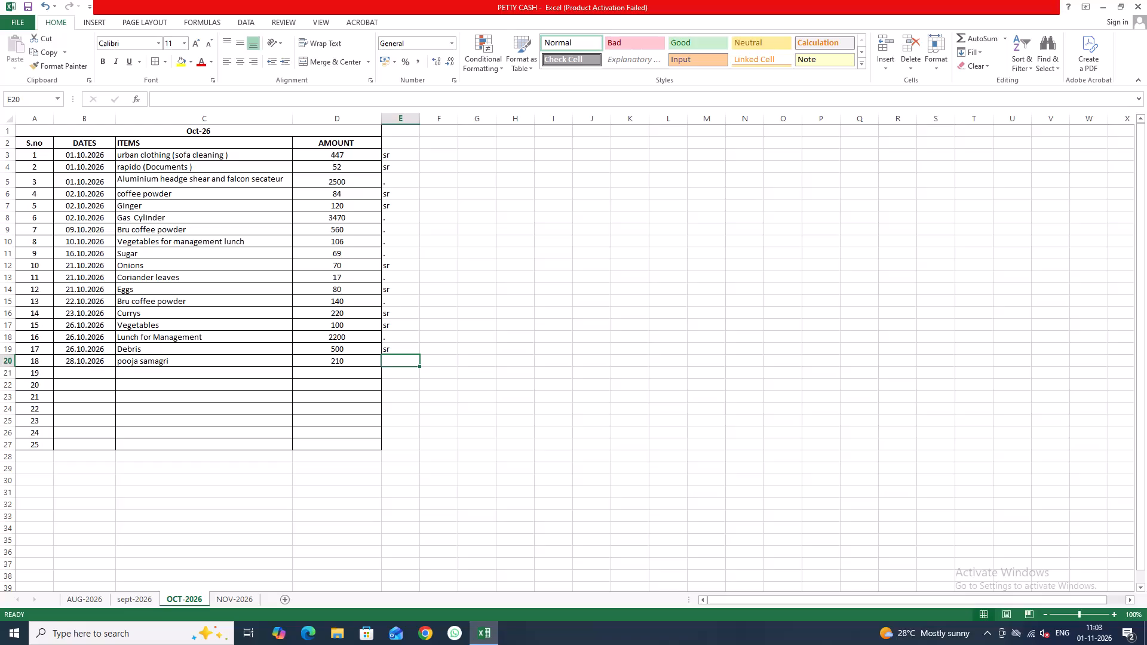
# Enter "sr" in column E beside the 28.10.2026 pooja samagri entry, then save and close the PETTY CASH workbook.
pyautogui.doubleClick(24, 7)
pyautogui.scroll(-2, 679, 406)
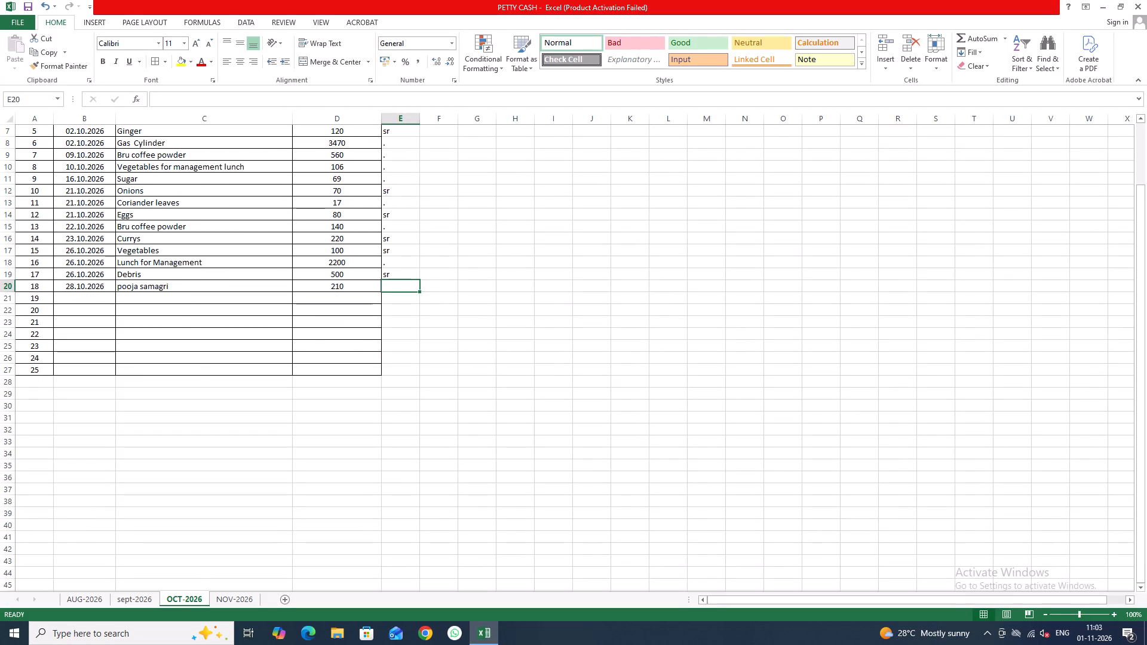
pyautogui.write('sr')
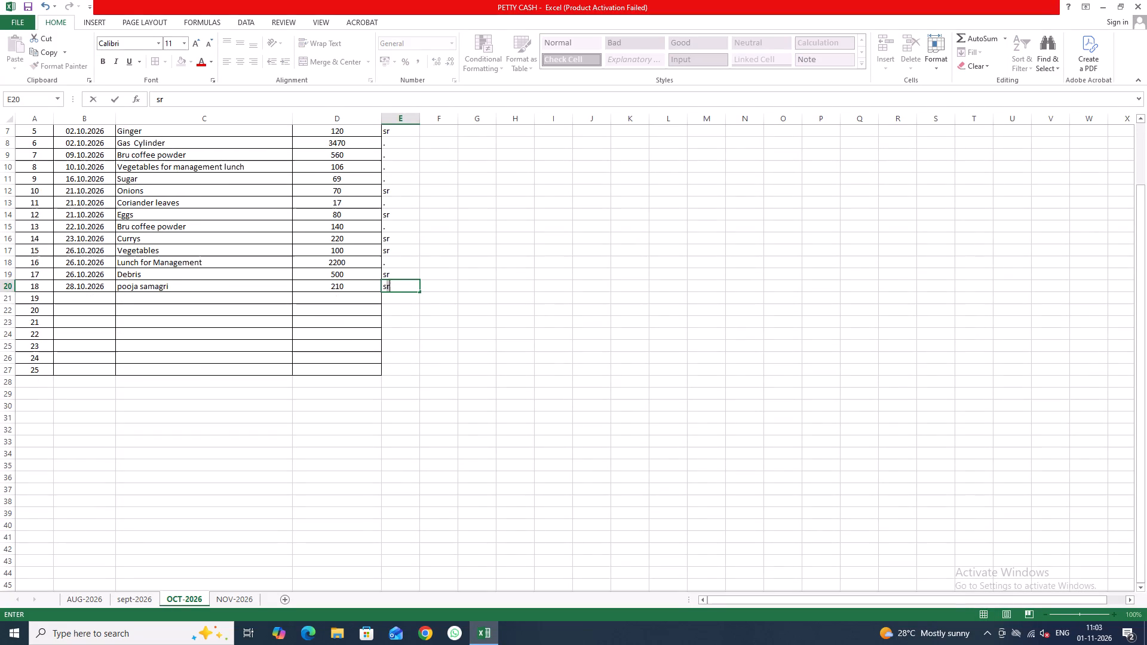
pyautogui.click(472, 312)
pyautogui.doubleClick(24, 0)
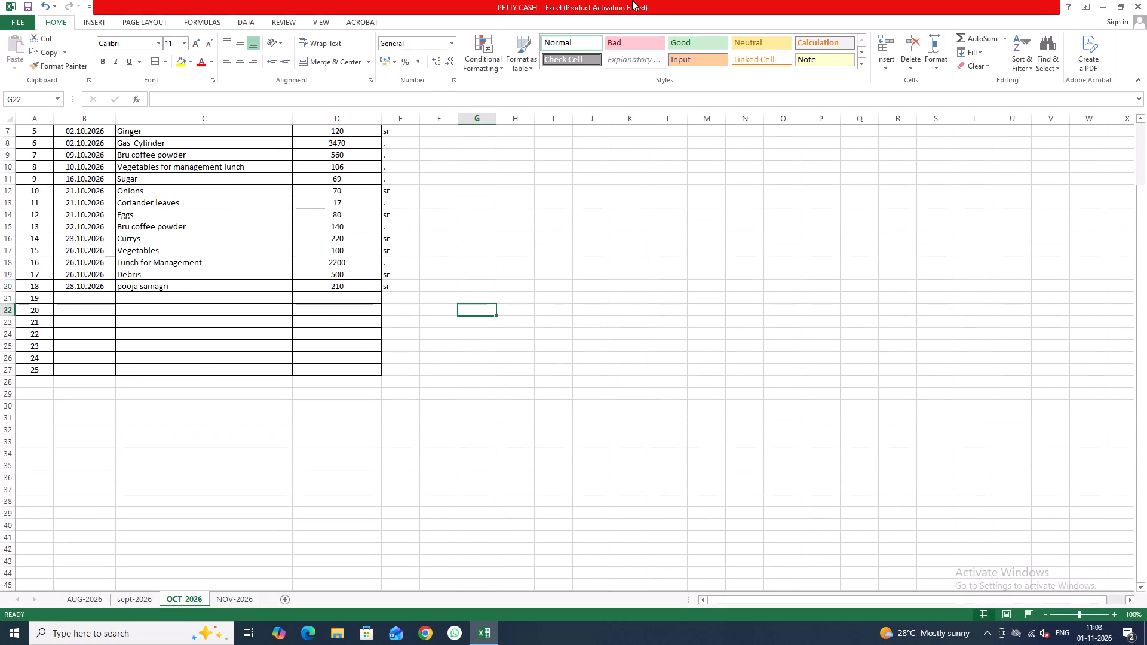
pyautogui.click(1146, 0)
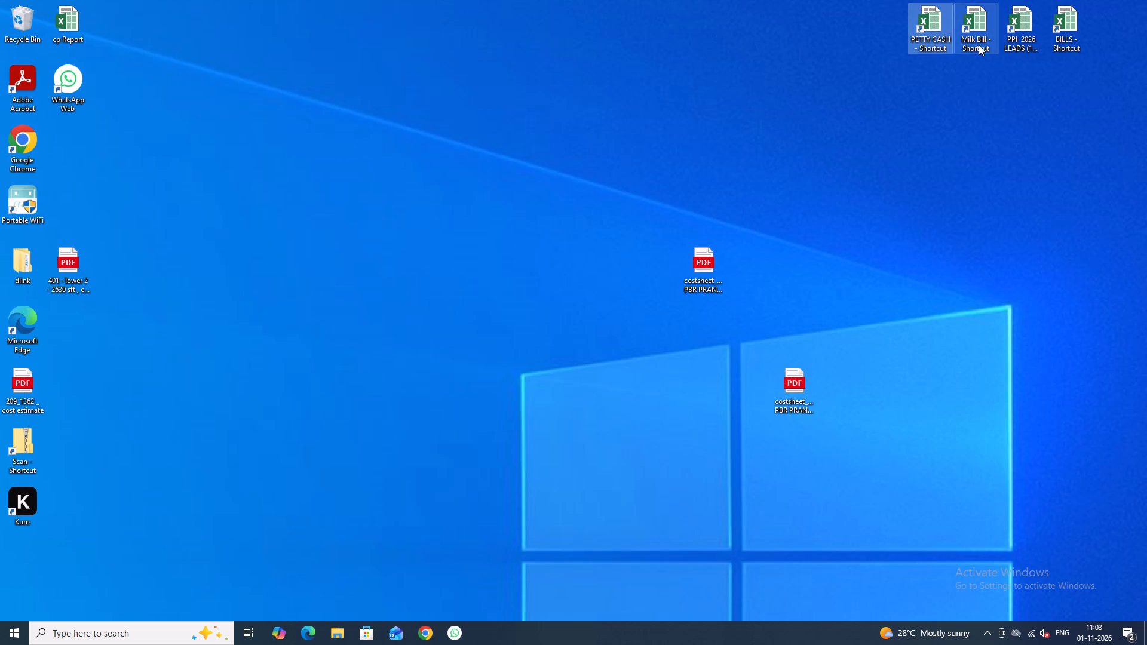
# Open the Milk Bill workbook from its desktop shortcut and dismiss the Office activation wizard.
pyautogui.doubleClick(978, 41)
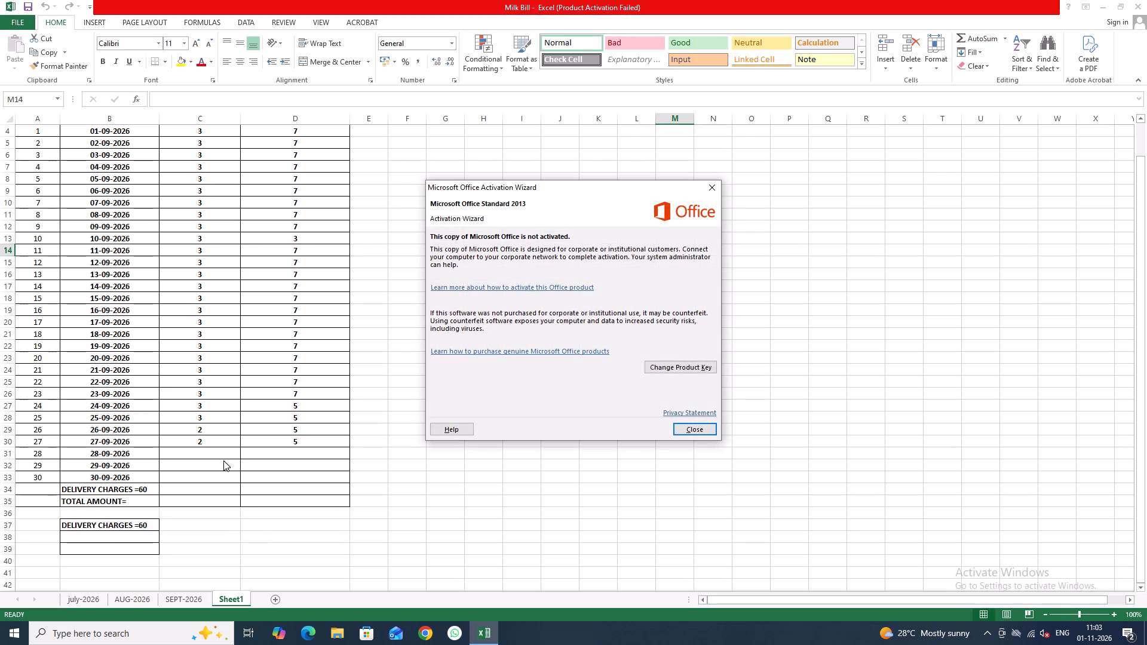
pyautogui.click(222, 451)
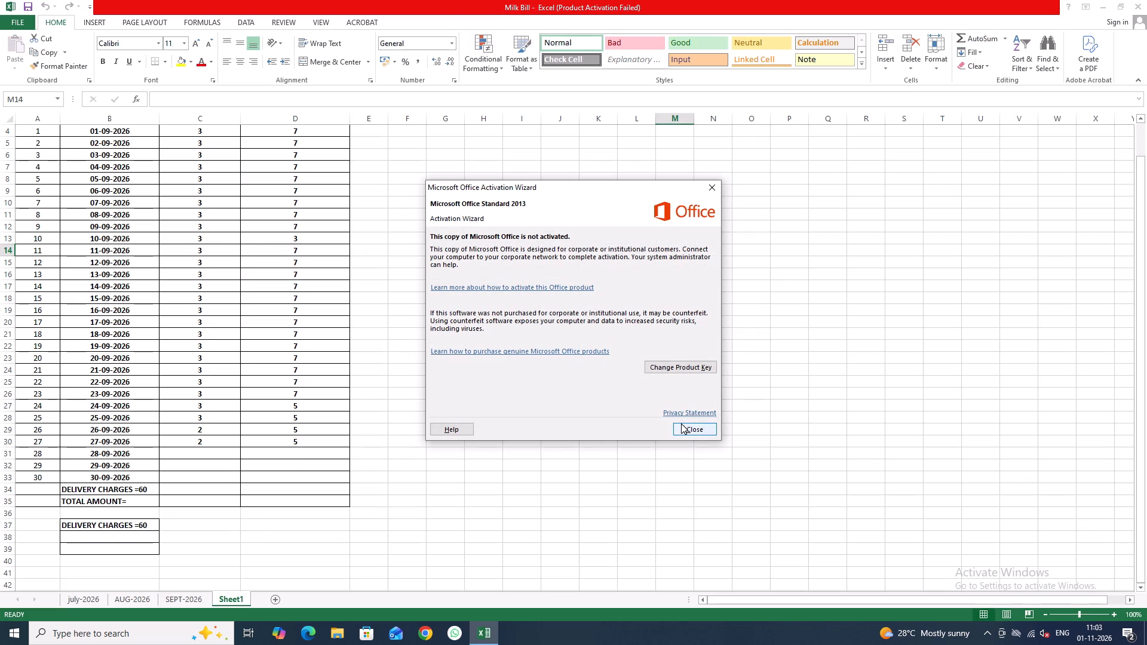
pyautogui.click(681, 423)
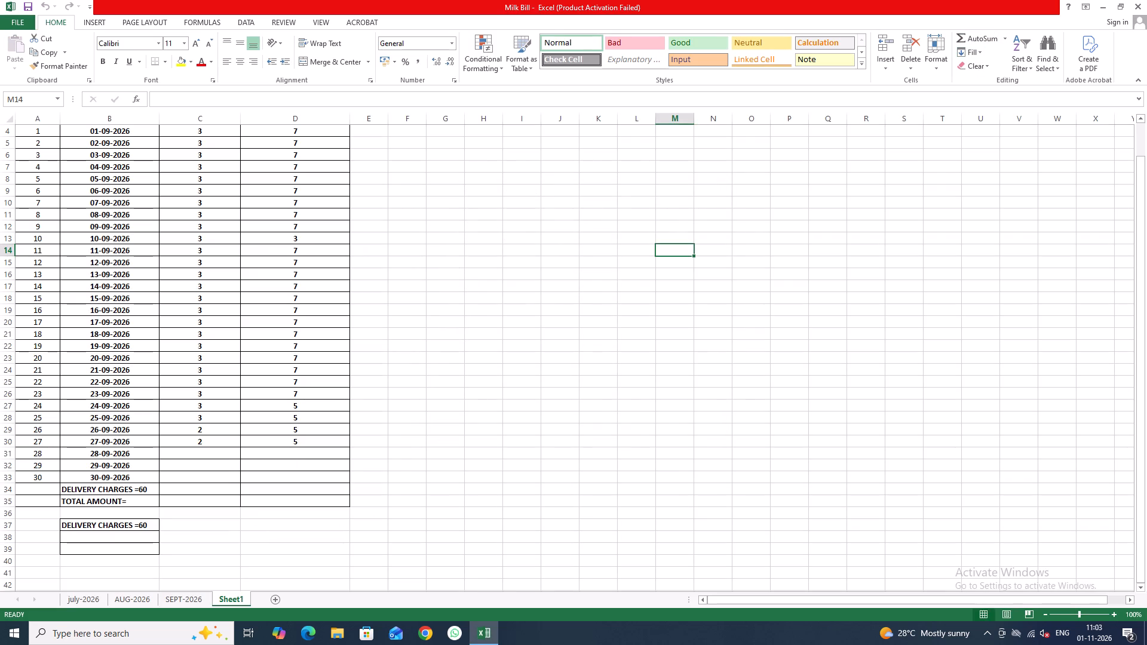
# Enter 5 in column D of Sheet1 for each of the dates 28-09-2026, 29-09-2026 and 30-09-2026.
pyautogui.click(305, 445)
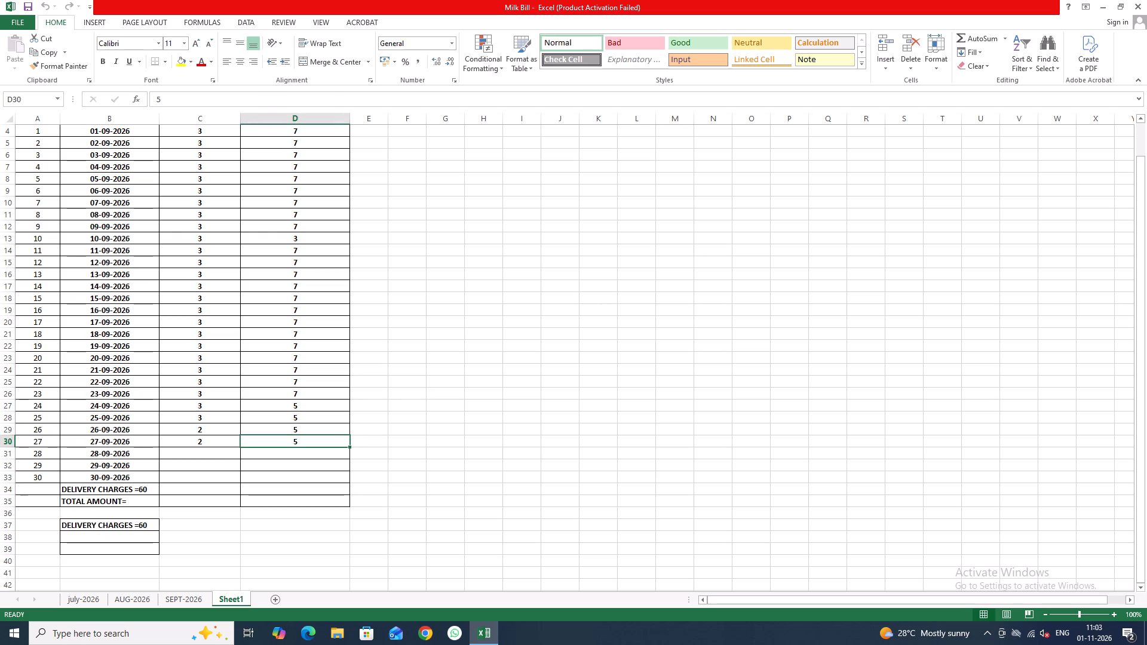
pyautogui.click(304, 456)
pyautogui.press('5')
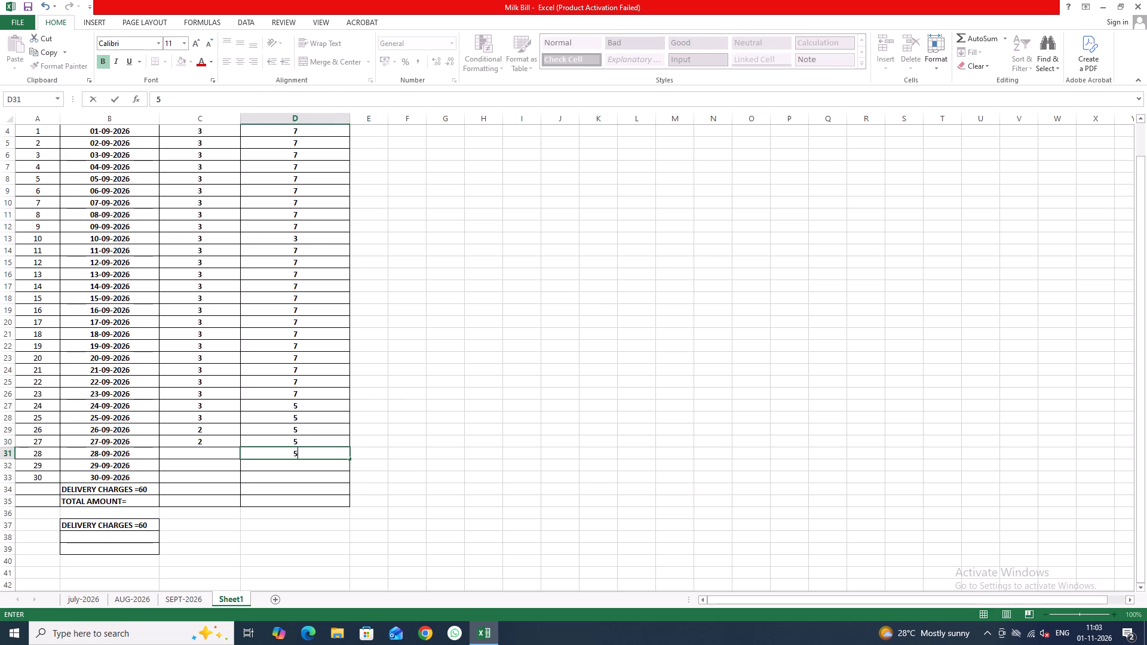
pyautogui.press('Down')
pyautogui.press('5')
pyautogui.press('Down')
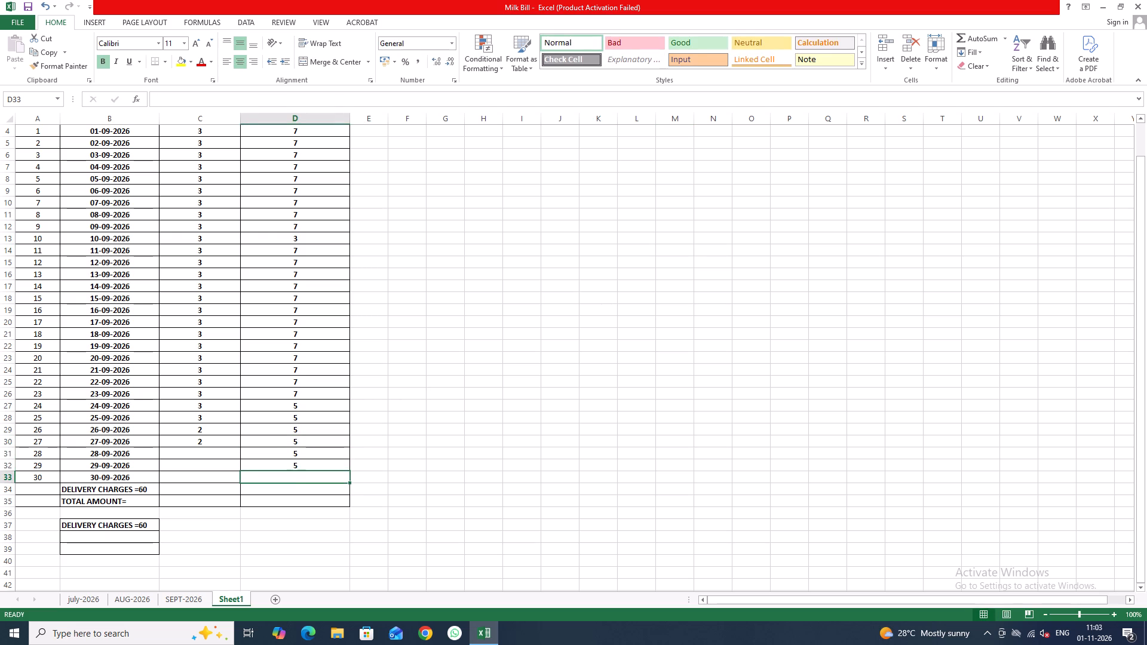
pyautogui.press('5')
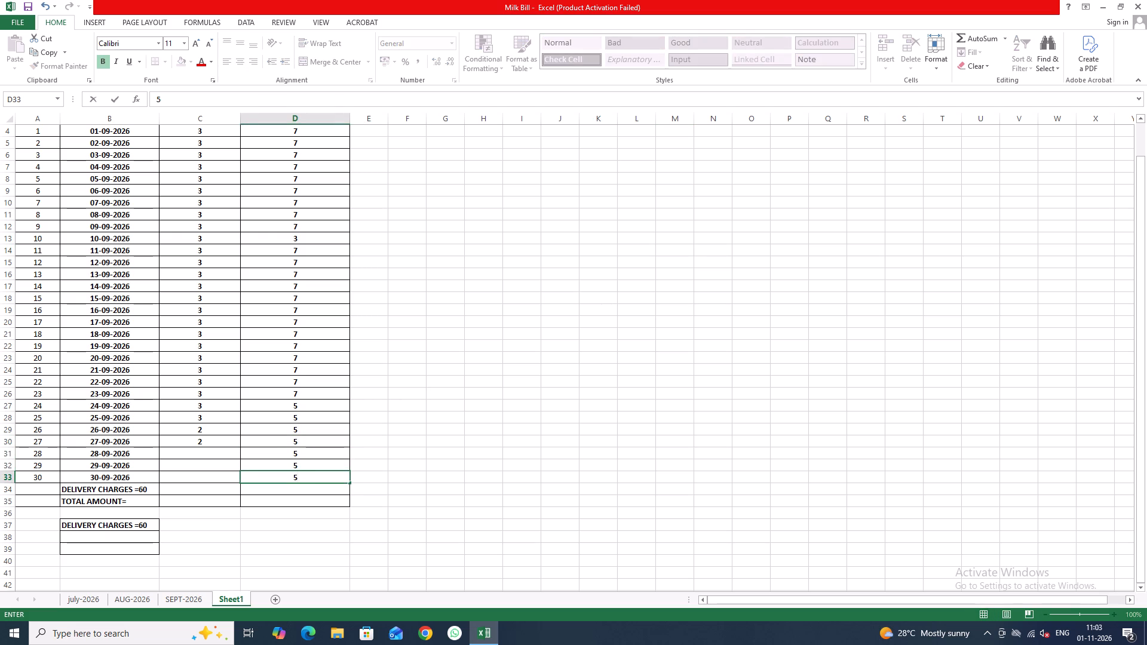
# Select the empty column C cell for 28-09-2026.
pyautogui.click(192, 453)
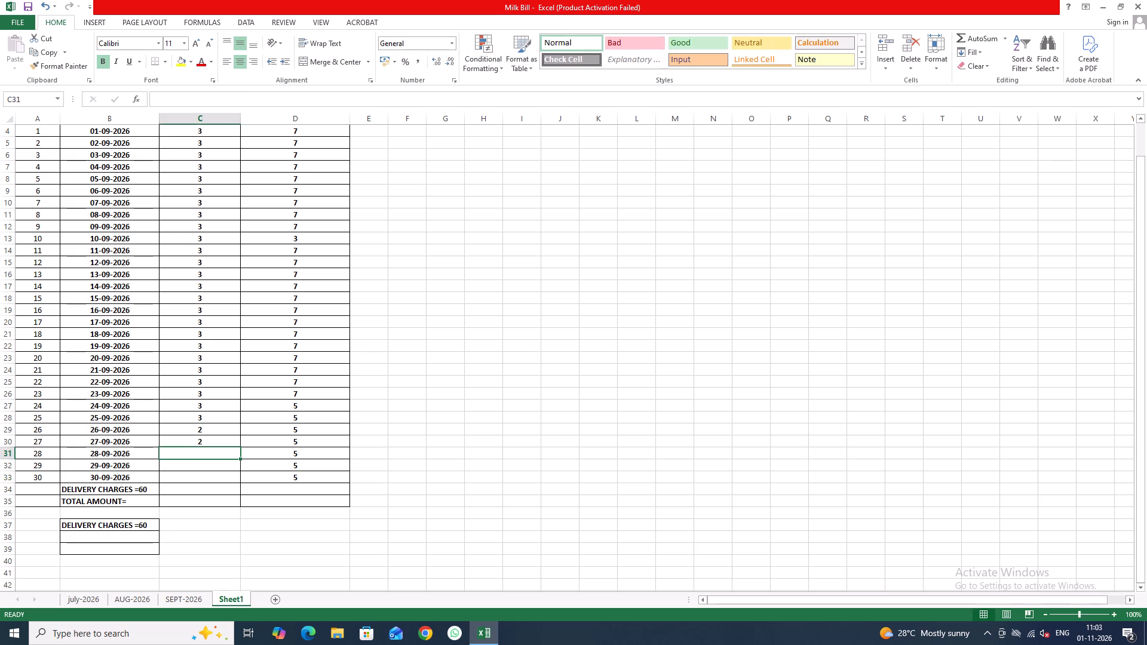
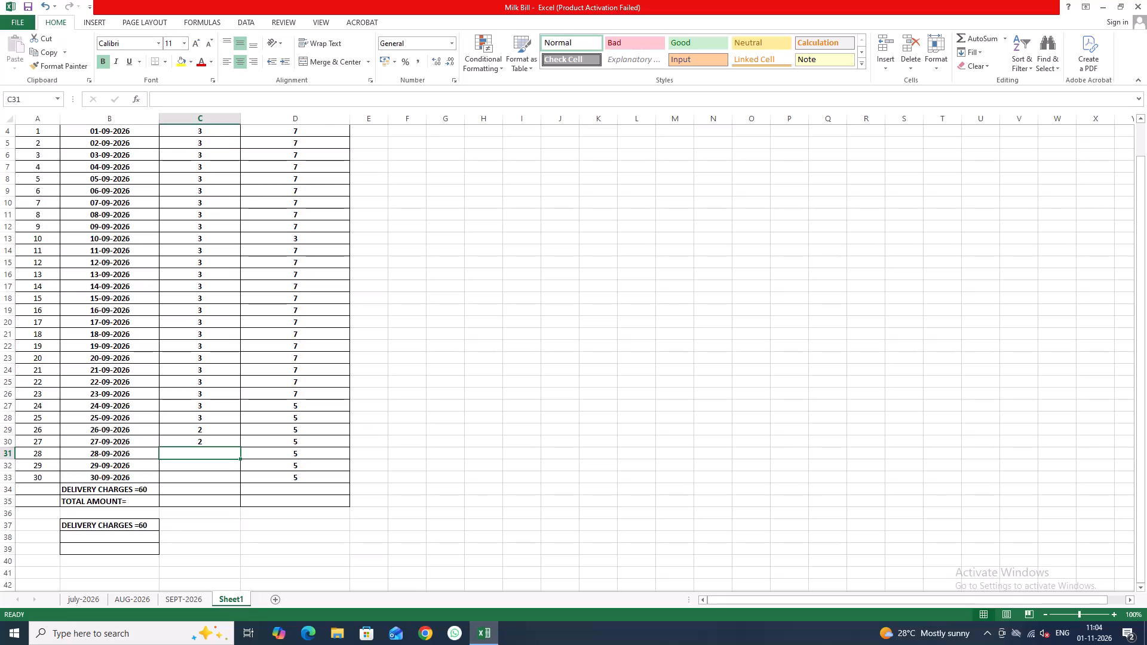
# Fill the 27-09-2026 cream milk quantity of 2 down through 28-09-2026, 29-09-2026 and 30-09-2026 in column C.
pyautogui.click(200, 447)
pyautogui.click(207, 441)
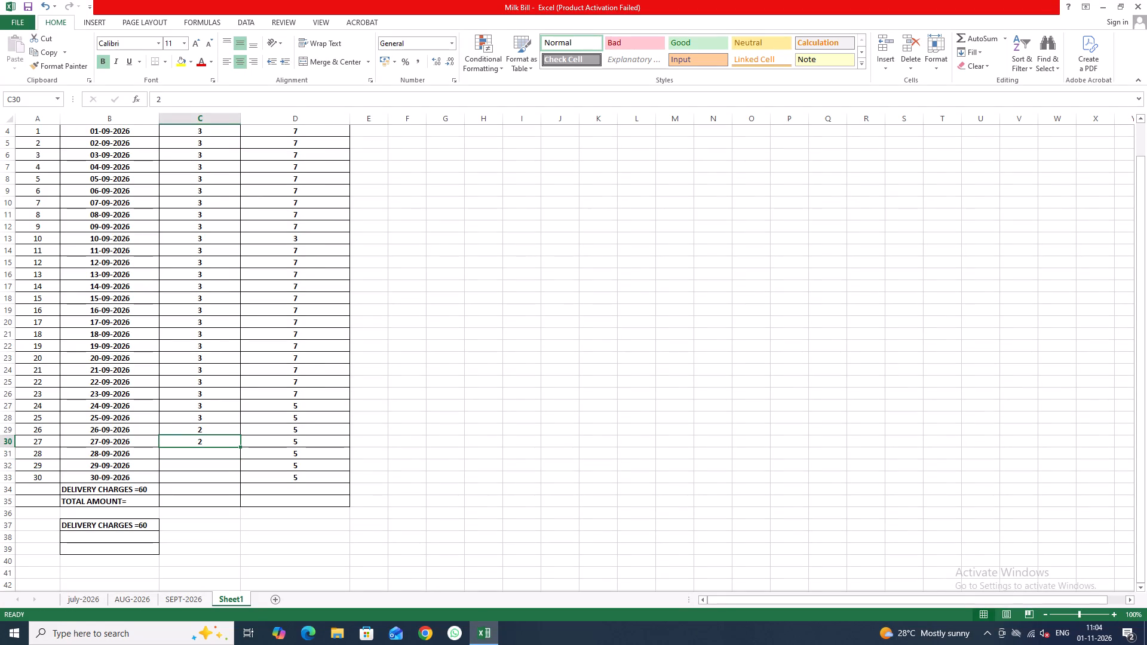
pyautogui.moveTo(240, 447); pyautogui.dragTo(240, 480)
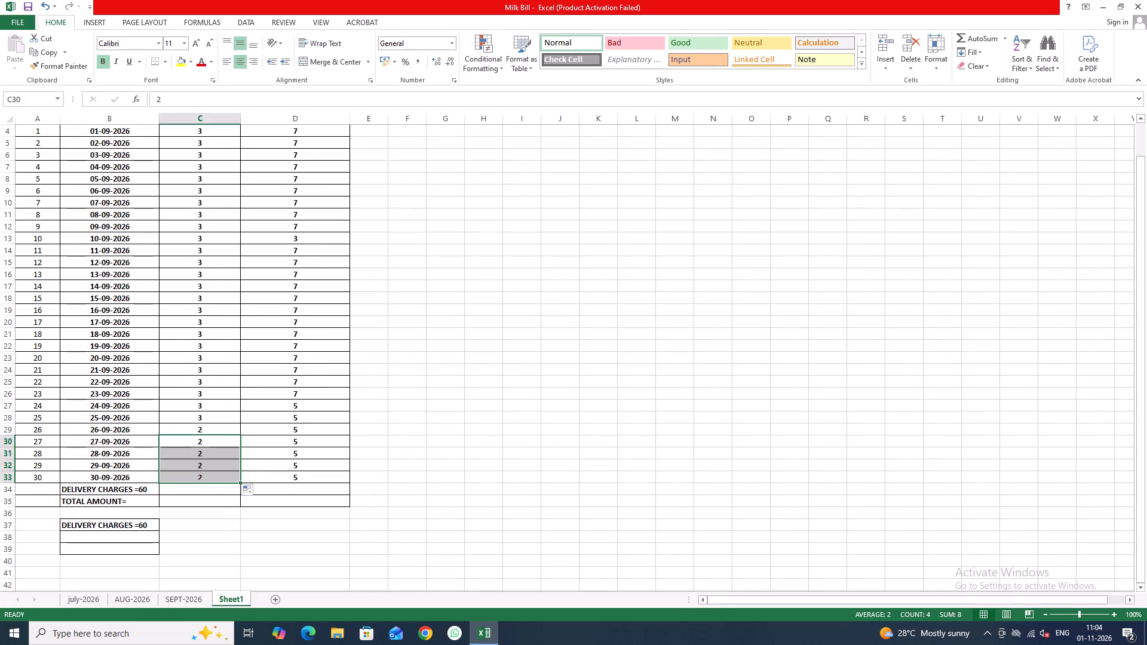
# Insert a blank row directly above the DELIVERY CHARGES row 34.
pyautogui.click(13, 487)
pyautogui.rightClick(13, 487)
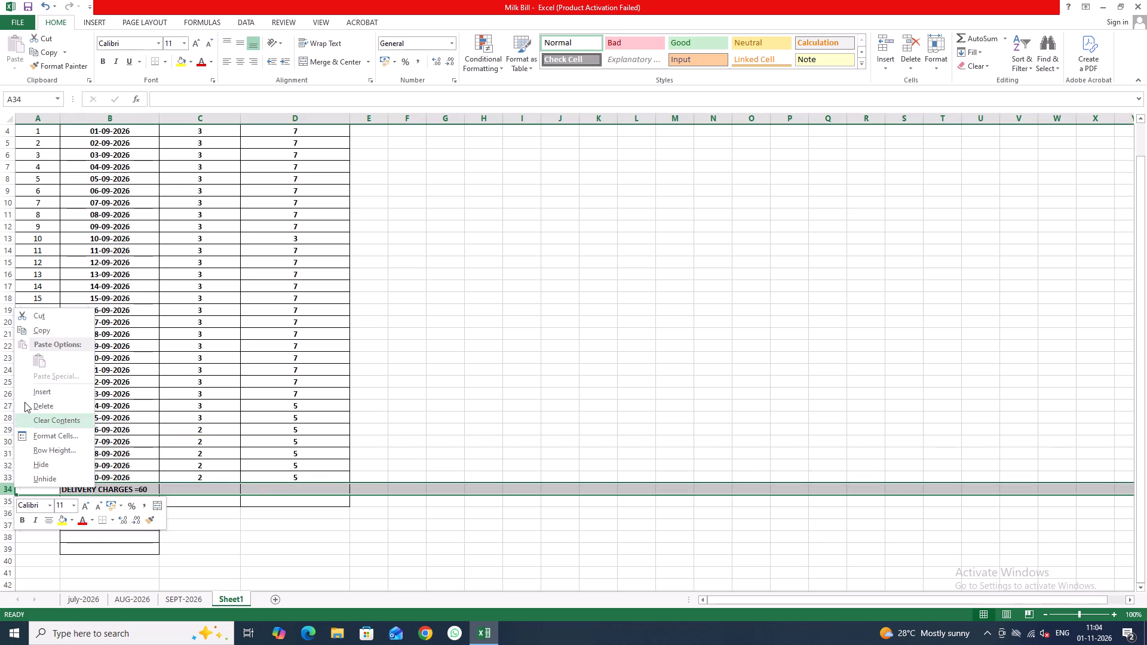
pyautogui.click(36, 396)
# Fill the blank row 34 with the date 31-09-2026, cream milk 2 and normal milk 5.
pyautogui.click(108, 490)
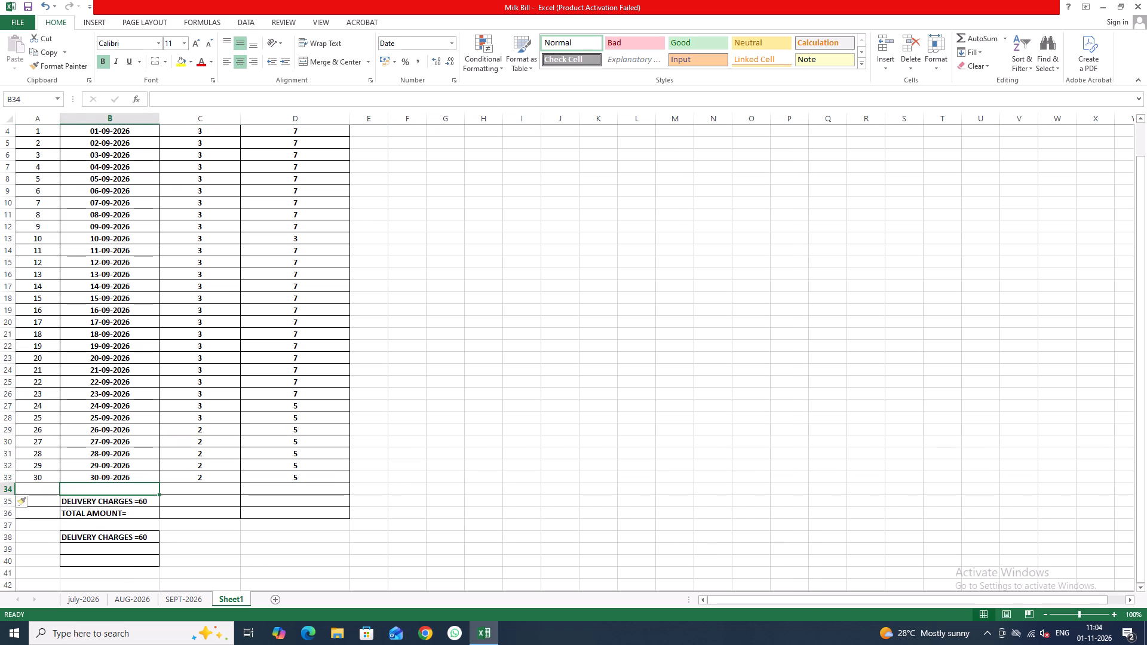
pyautogui.write('31.')
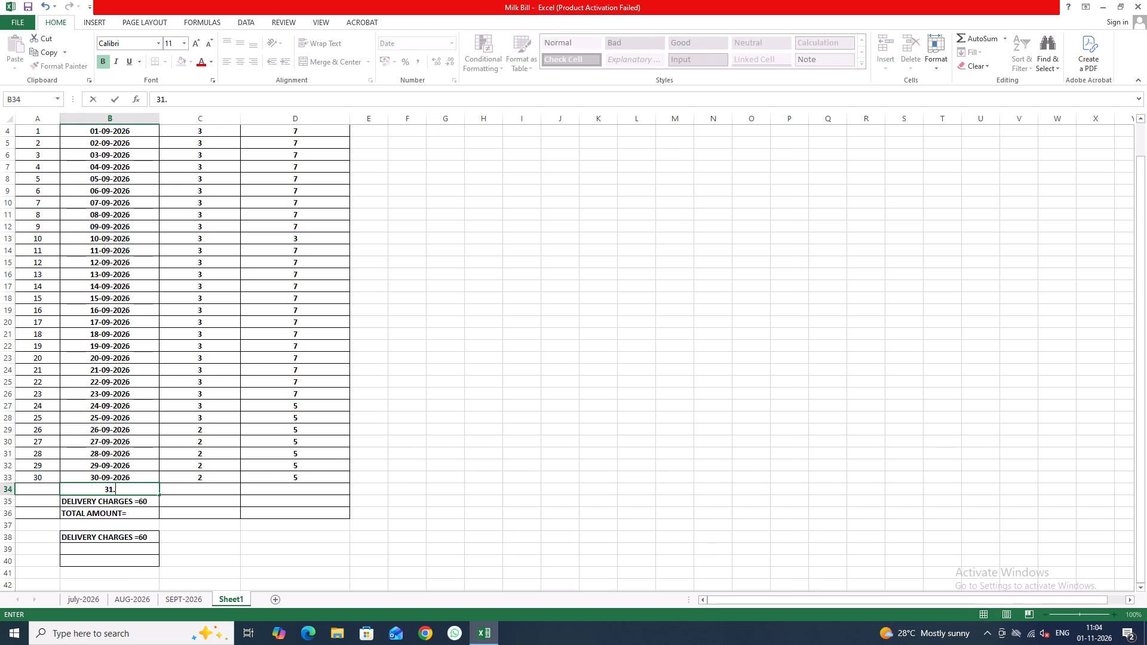
pyautogui.press('BackSpace')
pyautogui.write('-09')
pyautogui.press('=')
pyautogui.press('BackSpace')
pyautogui.press('-')
pyautogui.write('2026')
pyautogui.press('Right')
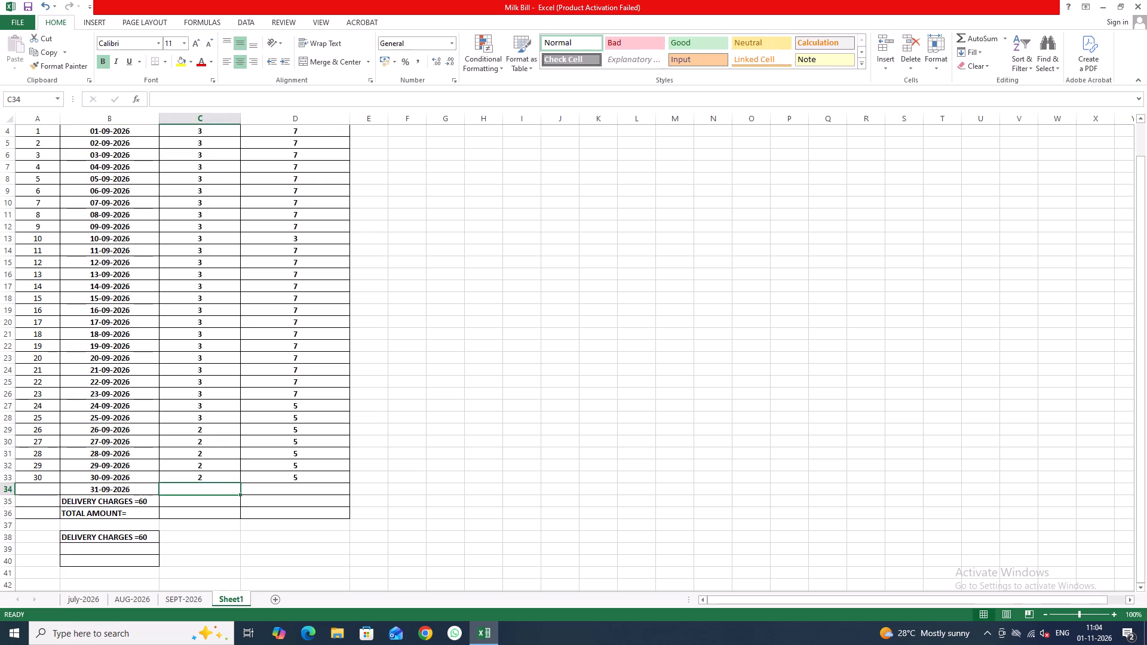
pyautogui.press('2')
pyautogui.press('Right')
pyautogui.press('5')
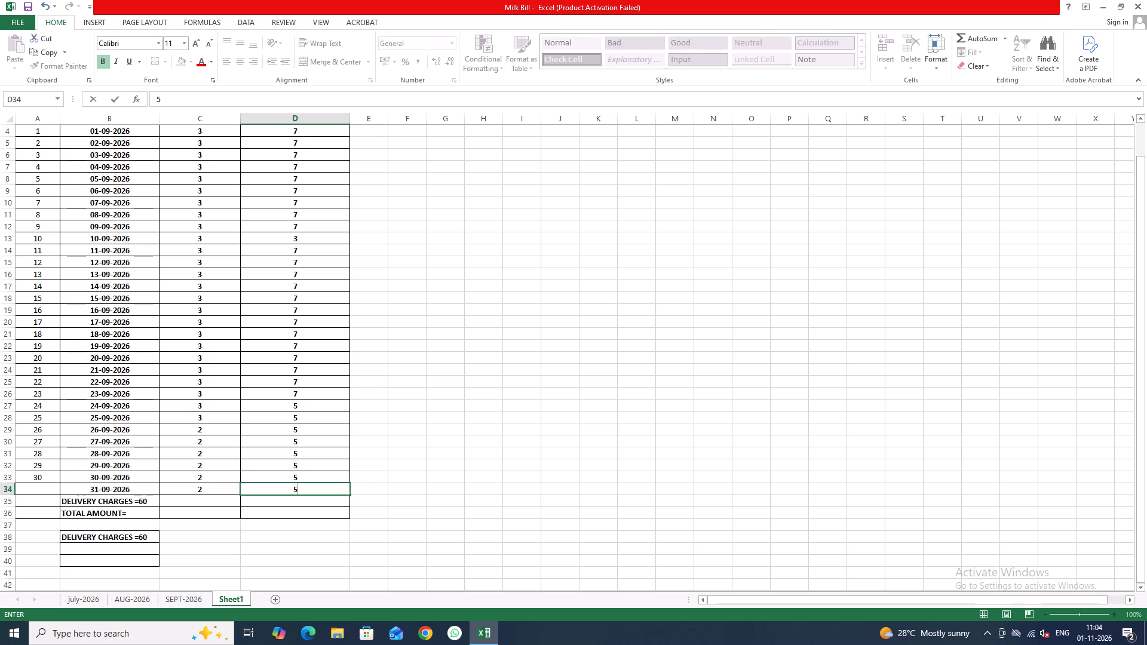
pyautogui.click(233, 540)
# Check the sum of the cream milk quantities for all dates and enter the amount 3567 in C35.
pyautogui.scroll(1, 186, 297)
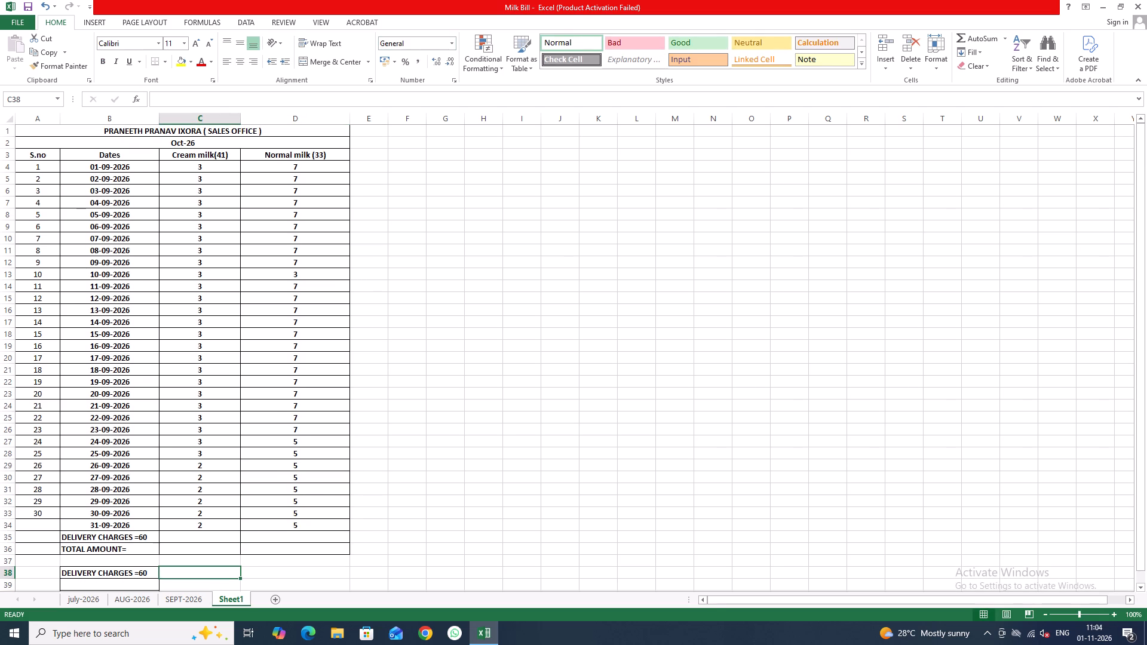
pyautogui.moveTo(213, 167); pyautogui.dragTo(210, 446)
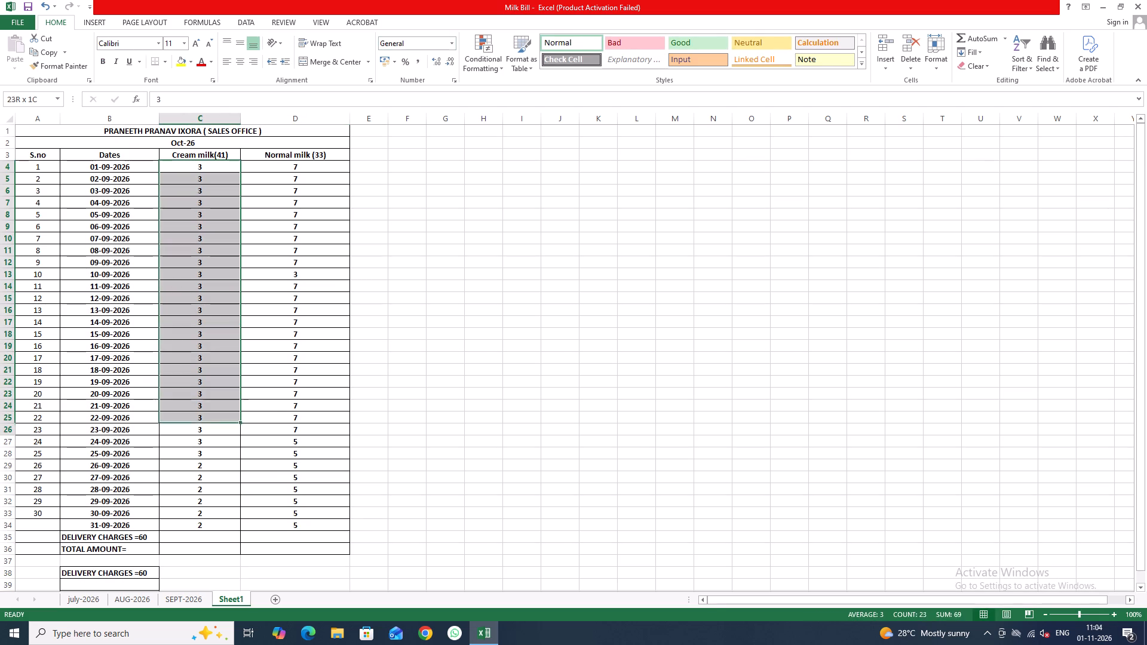
pyautogui.moveTo(210, 446); pyautogui.dragTo(210, 521)
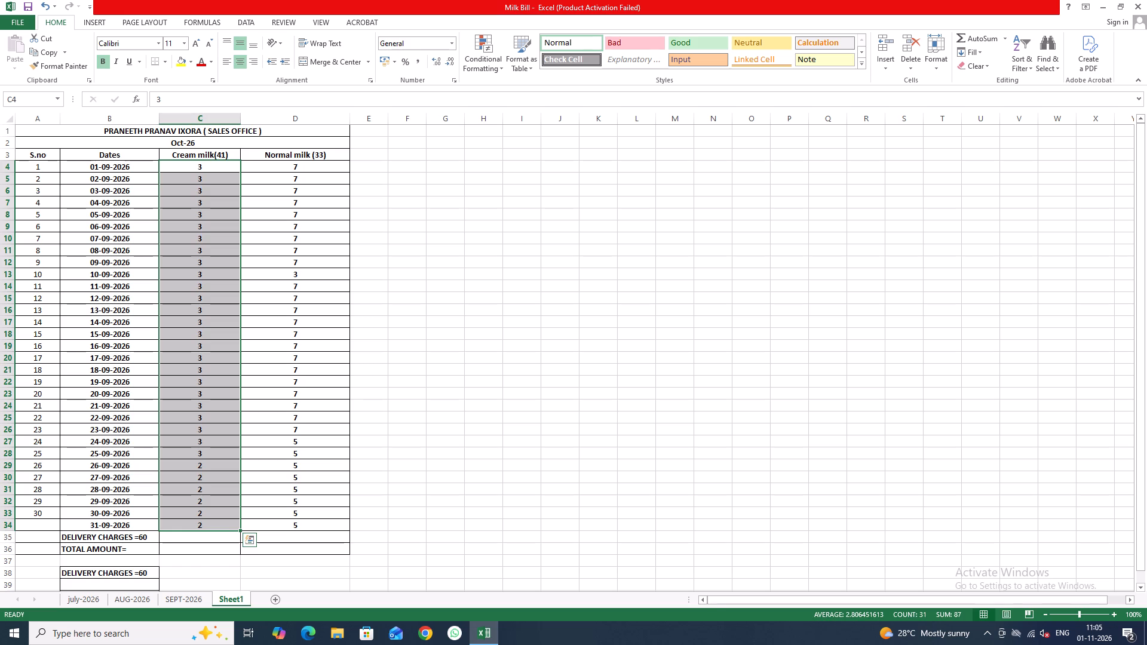
pyautogui.click(210, 536)
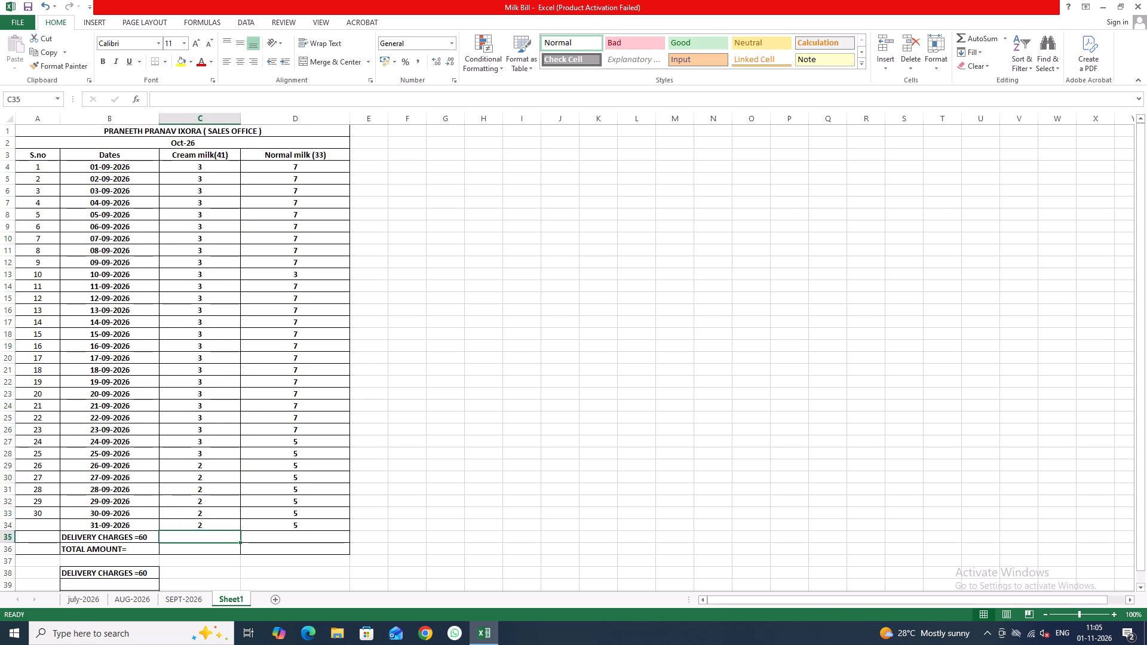
pyautogui.write('3567')
pyautogui.click(270, 540)
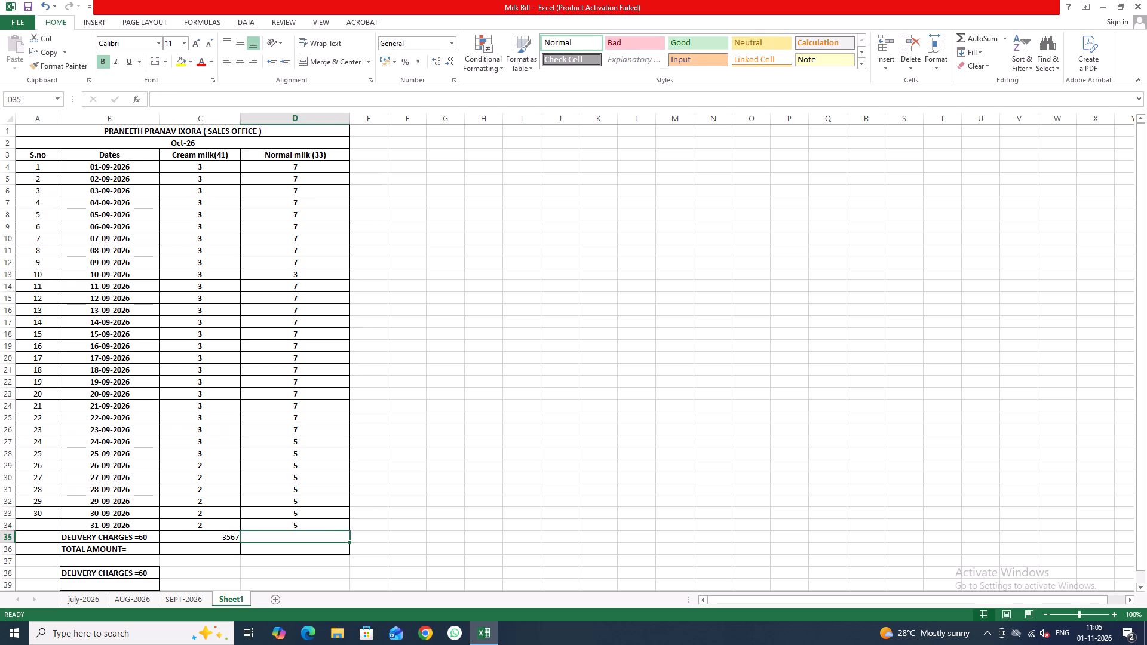
# Check the sum of the normal milk quantities for all dates and enter the amount 6501 in D35.
pyautogui.moveTo(279, 168); pyautogui.dragTo(290, 503)
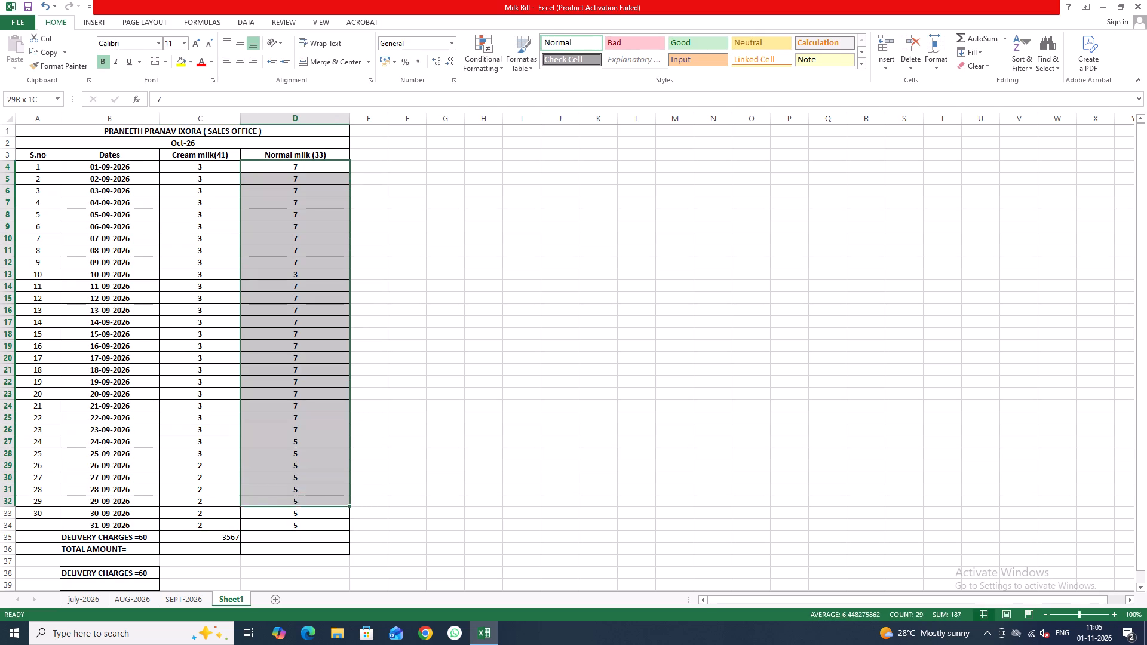
pyautogui.moveTo(290, 503); pyautogui.dragTo(292, 524)
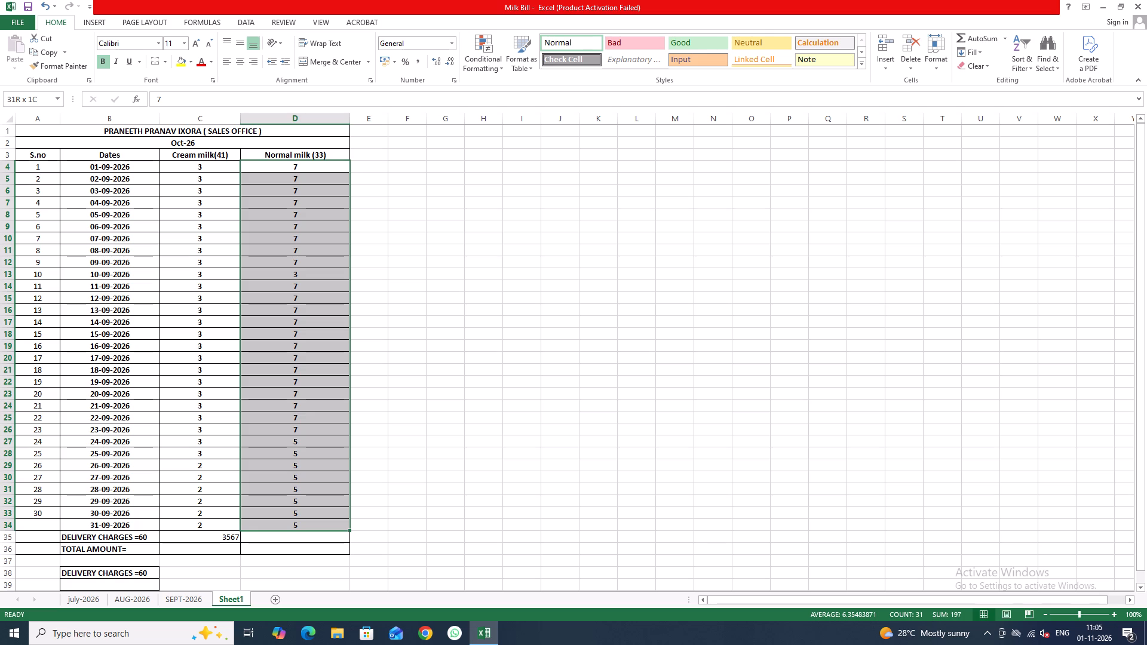
pyautogui.click(262, 541)
pyautogui.press('6')
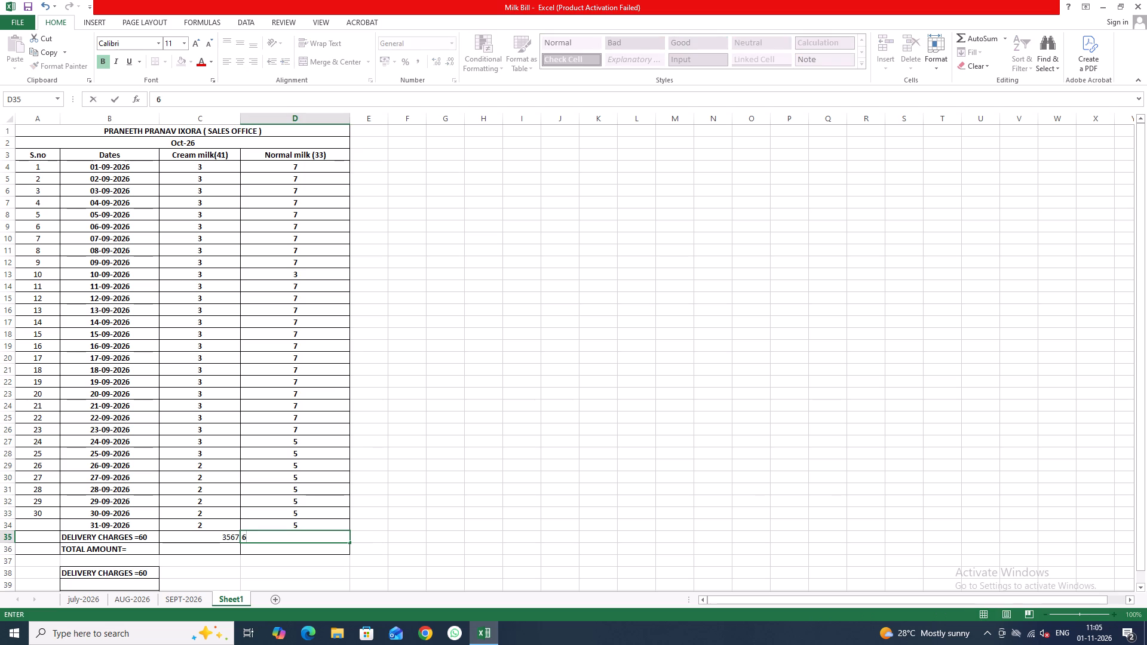
pyautogui.write('501')
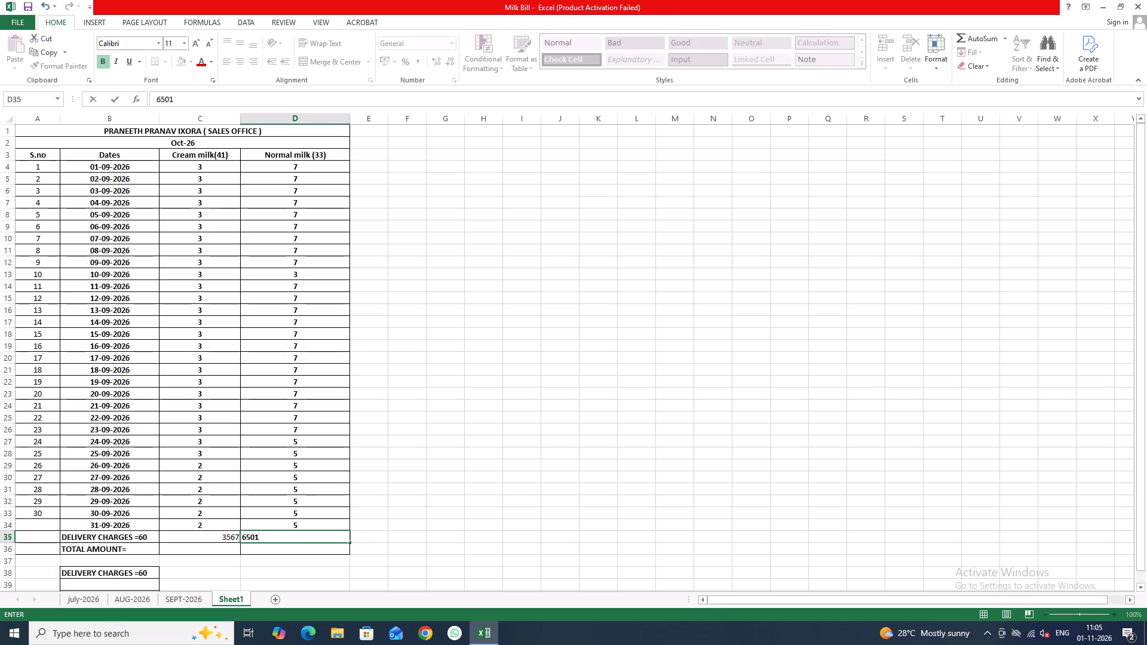
pyautogui.click(398, 204)
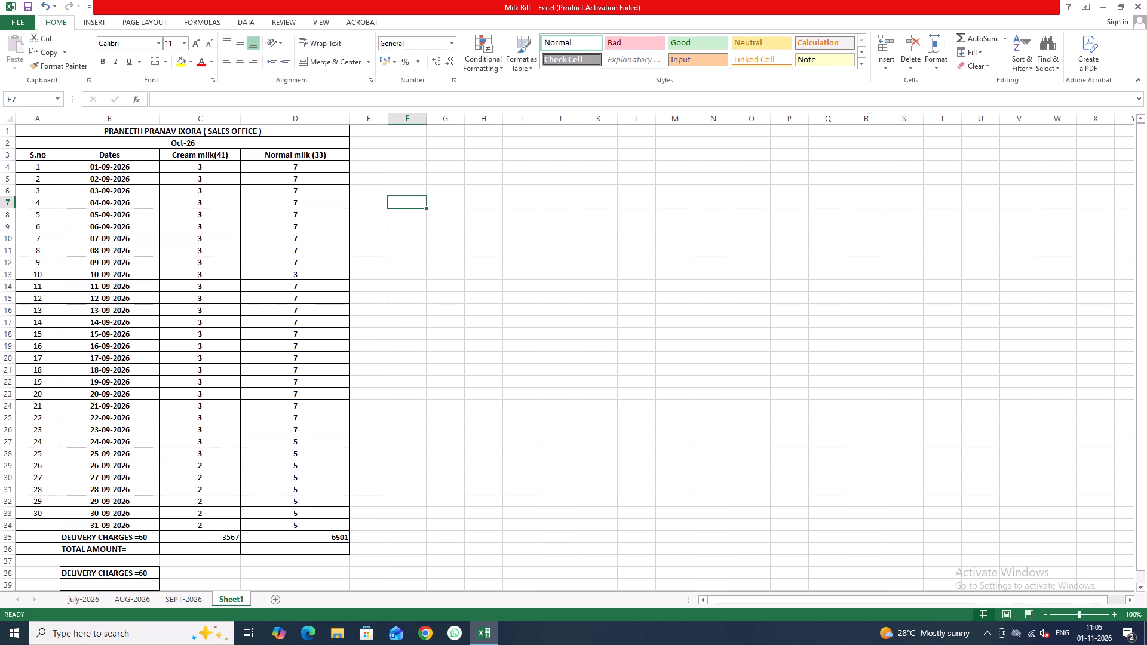
# Append 10068 to the TOTAL AMOUNT= label in B36.
pyautogui.click(149, 549)
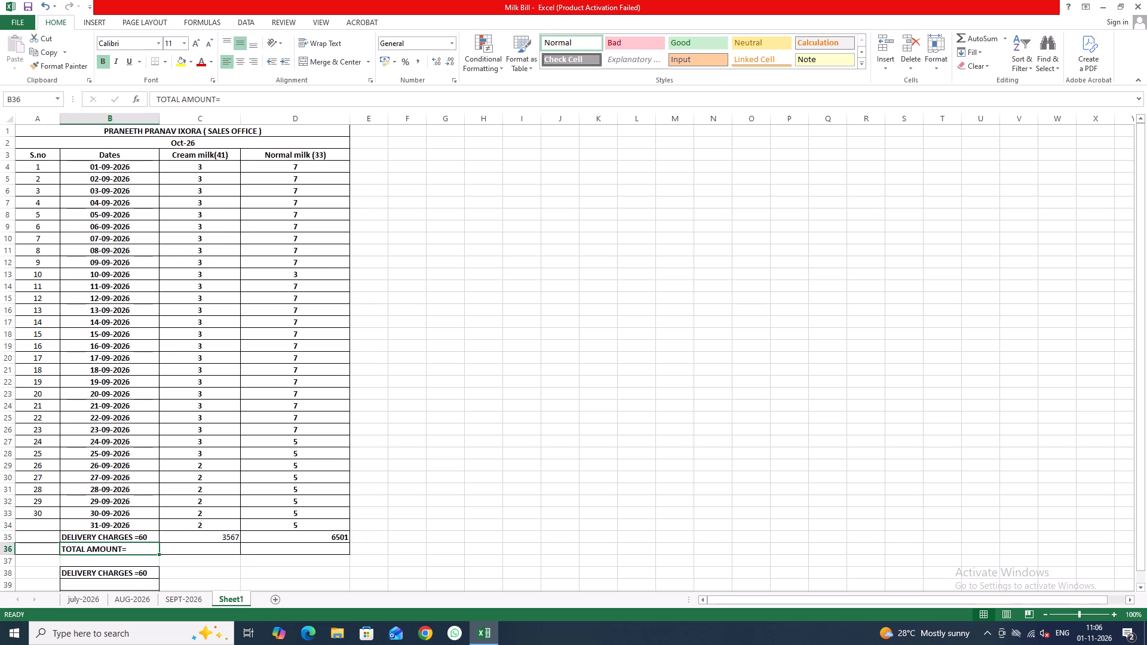
pyautogui.click(229, 97)
pyautogui.write('100')
pyautogui.write('68')
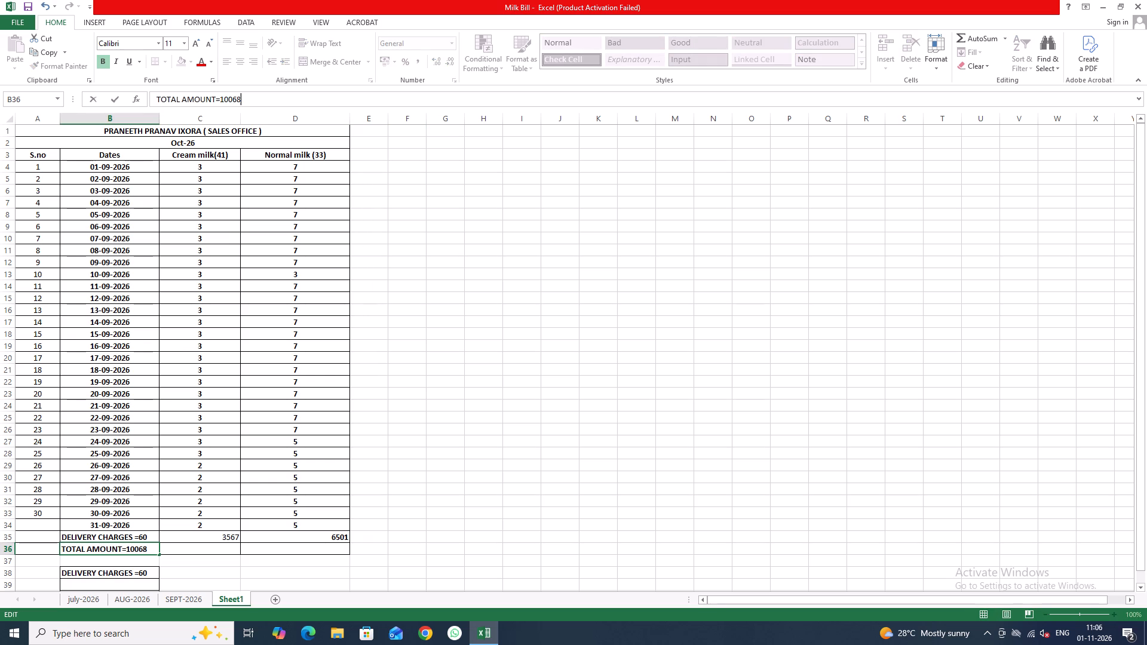
pyautogui.click(514, 164)
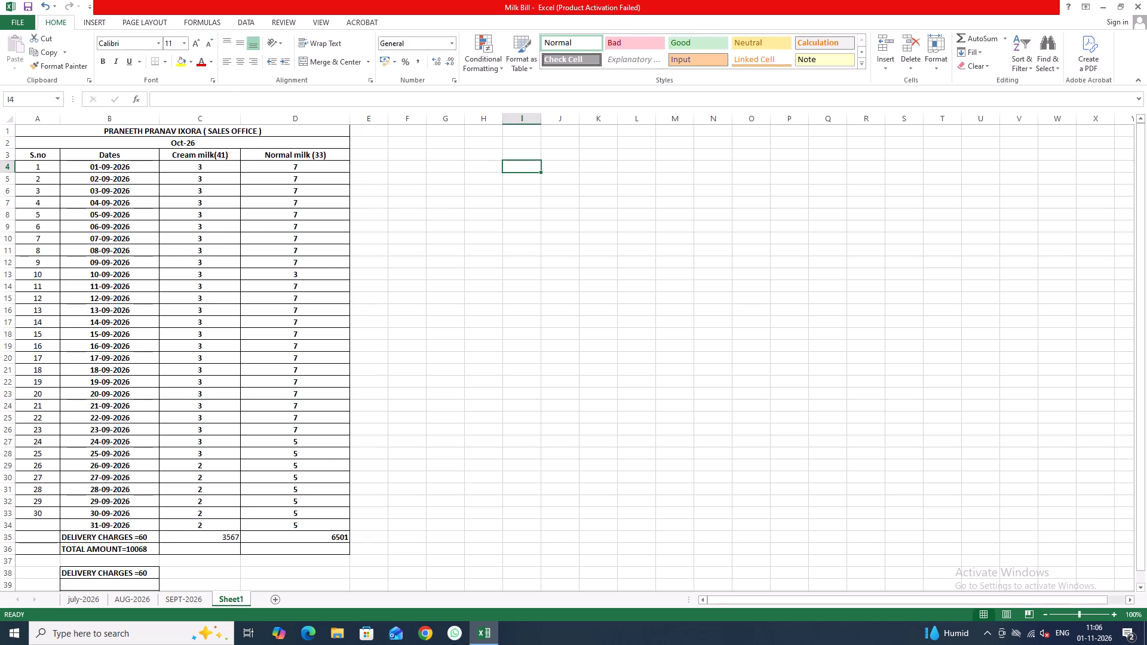
# Clear the DELIVERY CHARGES =60 text from B35 in the main table.
pyautogui.scroll(-2, 467, 285)
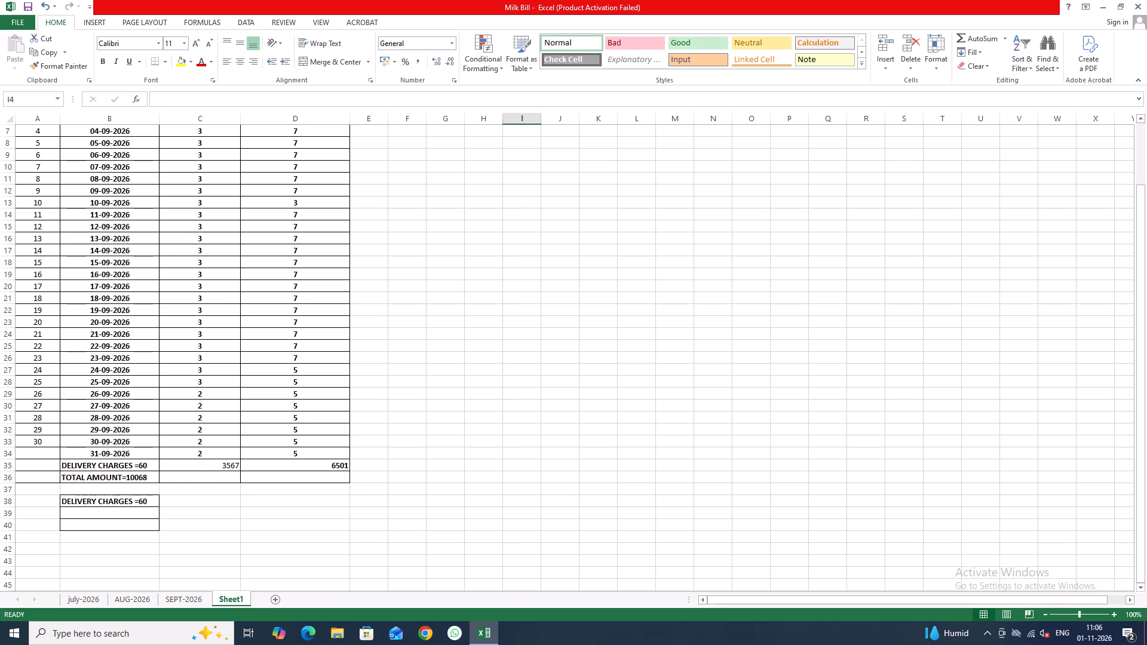
pyautogui.click(126, 466)
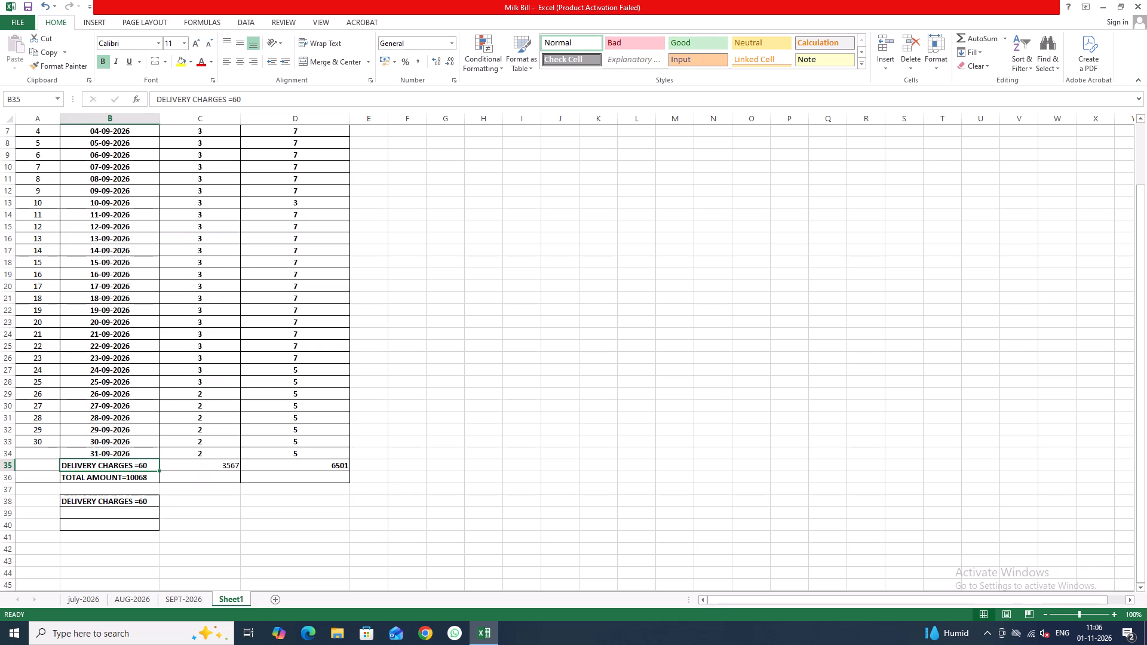
pyautogui.press('BackSpace')
# Copy the TOTAL AMOUNT=10068 cell into B39, beneath the separate DELIVERY CHARGES =60 box.
pyautogui.click(129, 506)
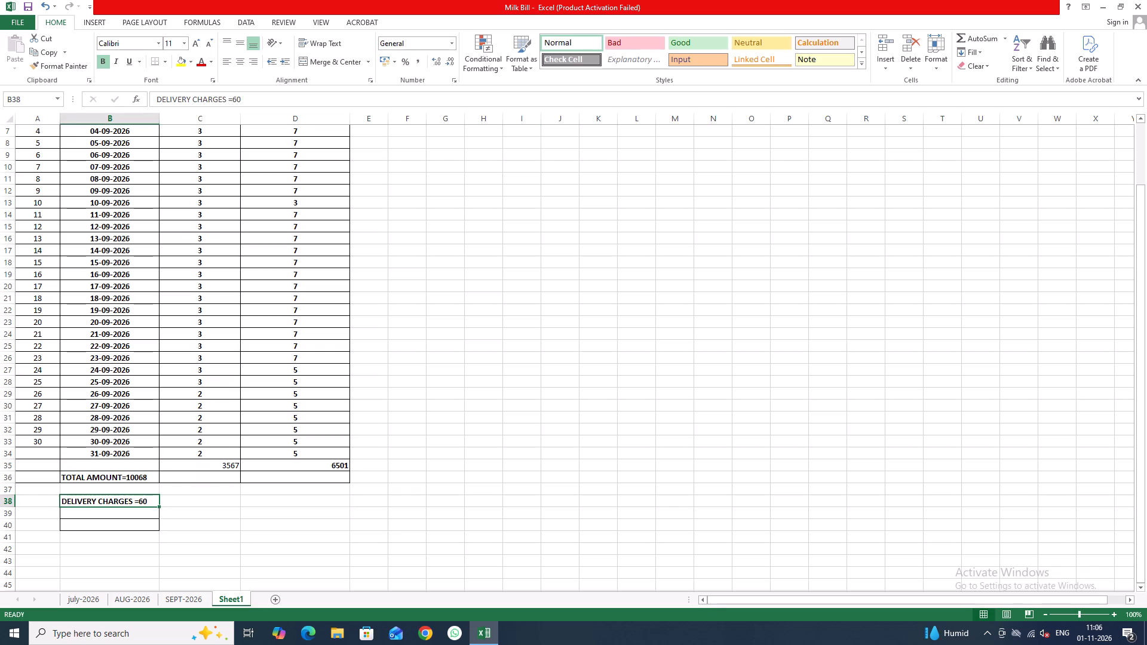
pyautogui.click(131, 515)
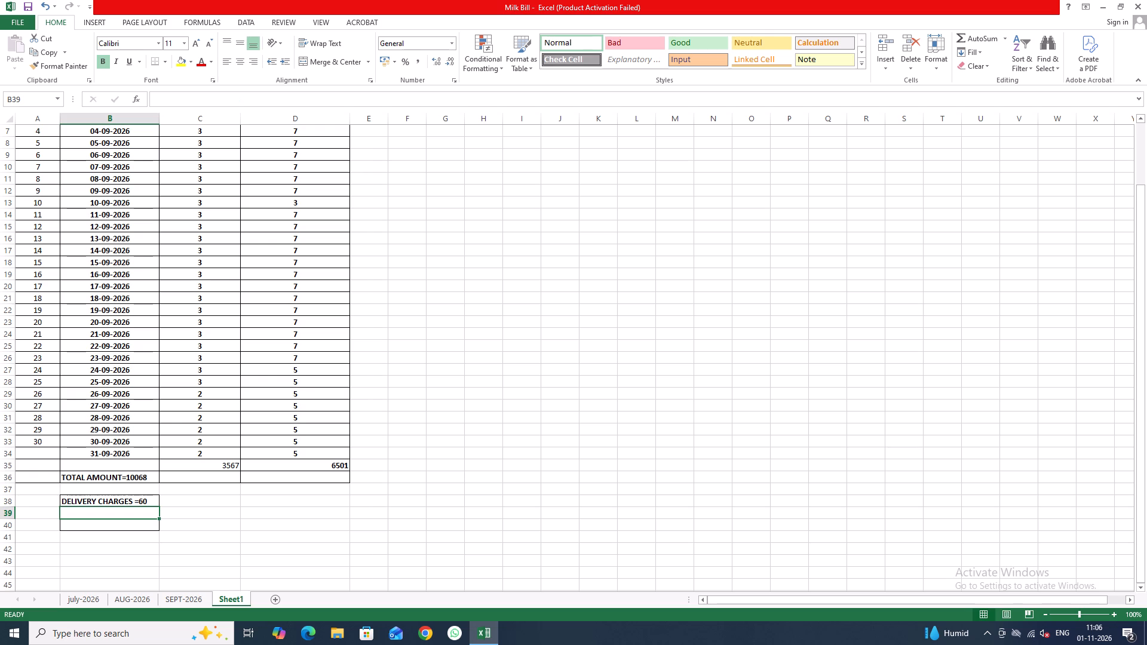
pyautogui.click(126, 477)
pyautogui.hotkey('ctrl', 'v')
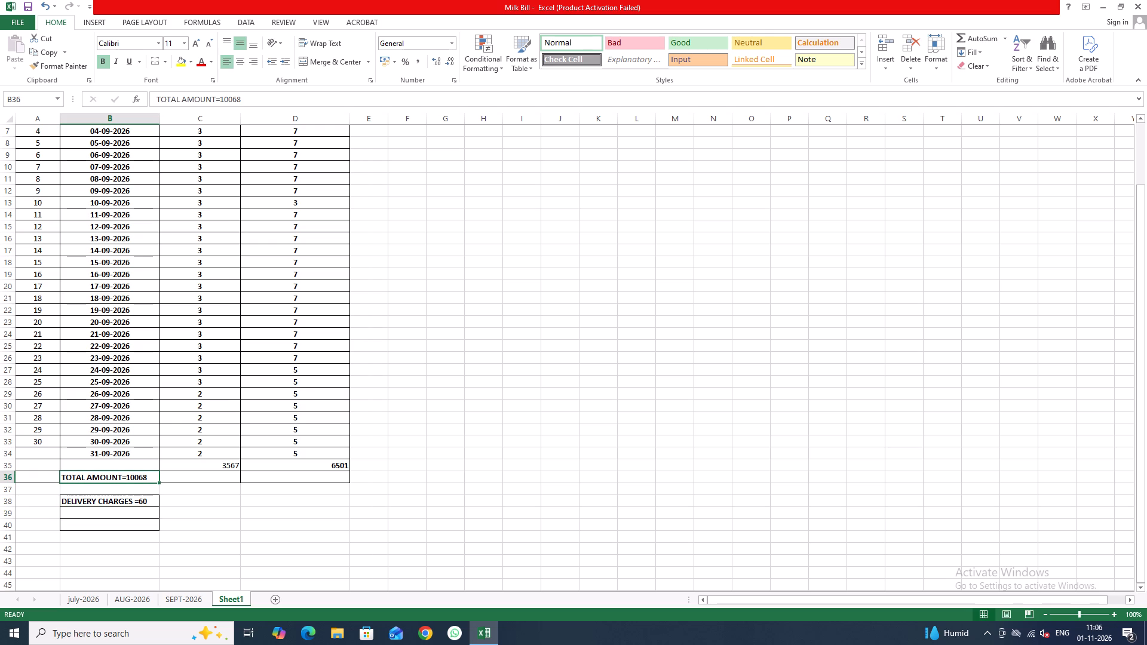
pyautogui.hotkey('ctrl', 'c')
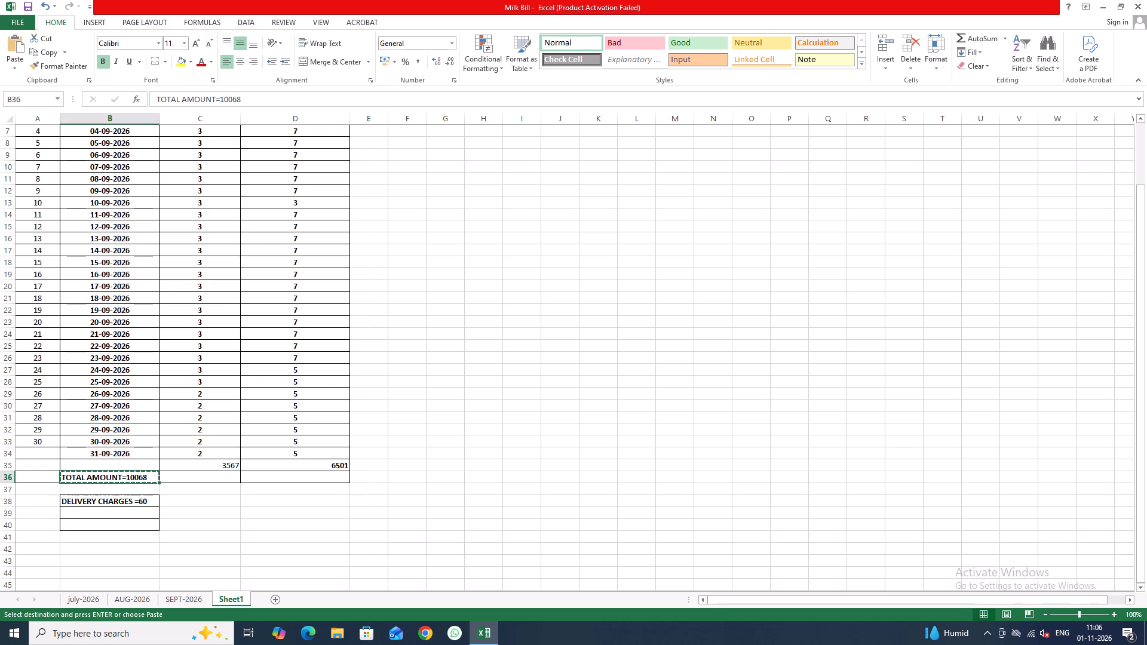
pyautogui.click(134, 512)
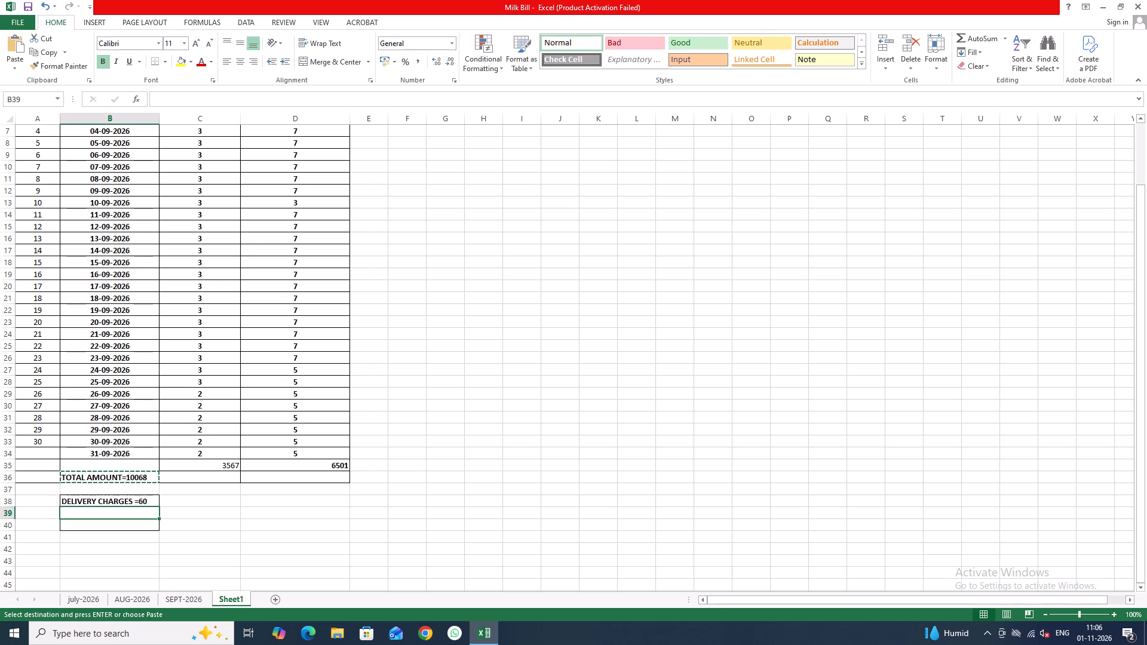
pyautogui.hotkey('ctrl', 'v')
# Enter the grand total 10128/- in B40, beneath the copied TOTAL AMOUNT=10068 cell.
pyautogui.click(137, 519)
pyautogui.click(140, 522)
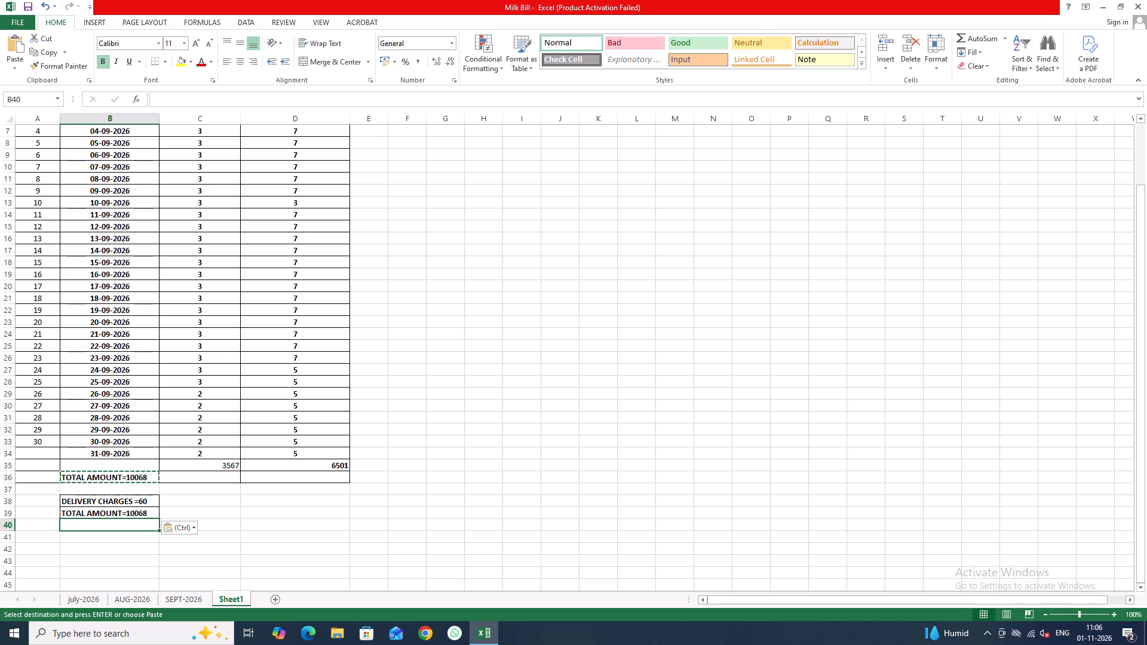
pyautogui.click(140, 524)
pyautogui.click(139, 526)
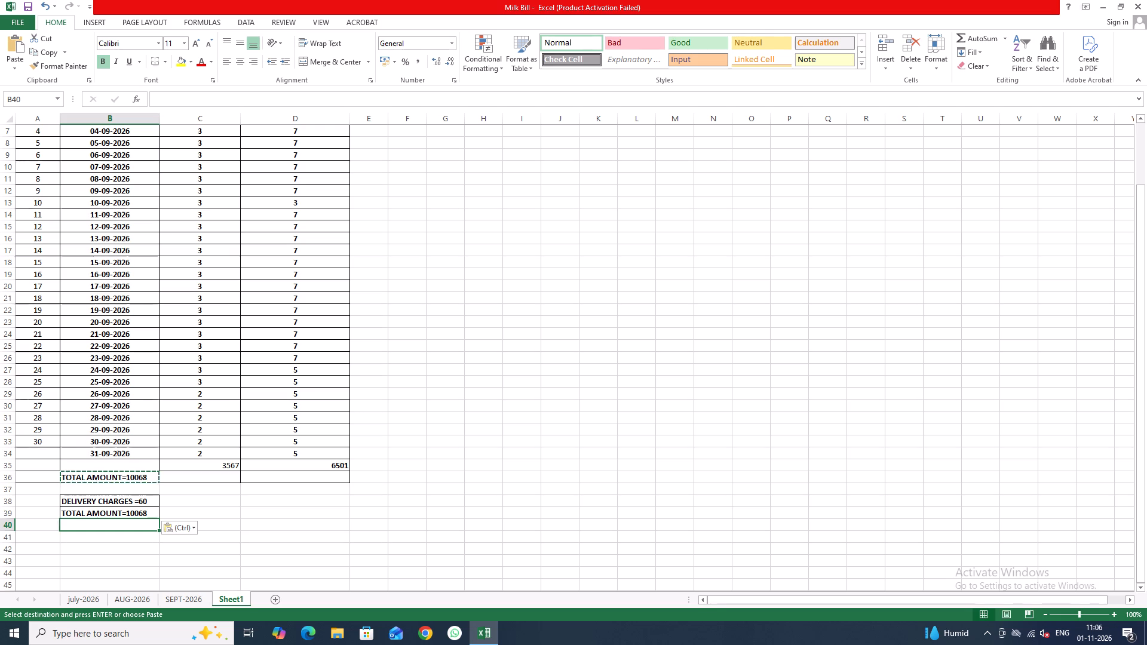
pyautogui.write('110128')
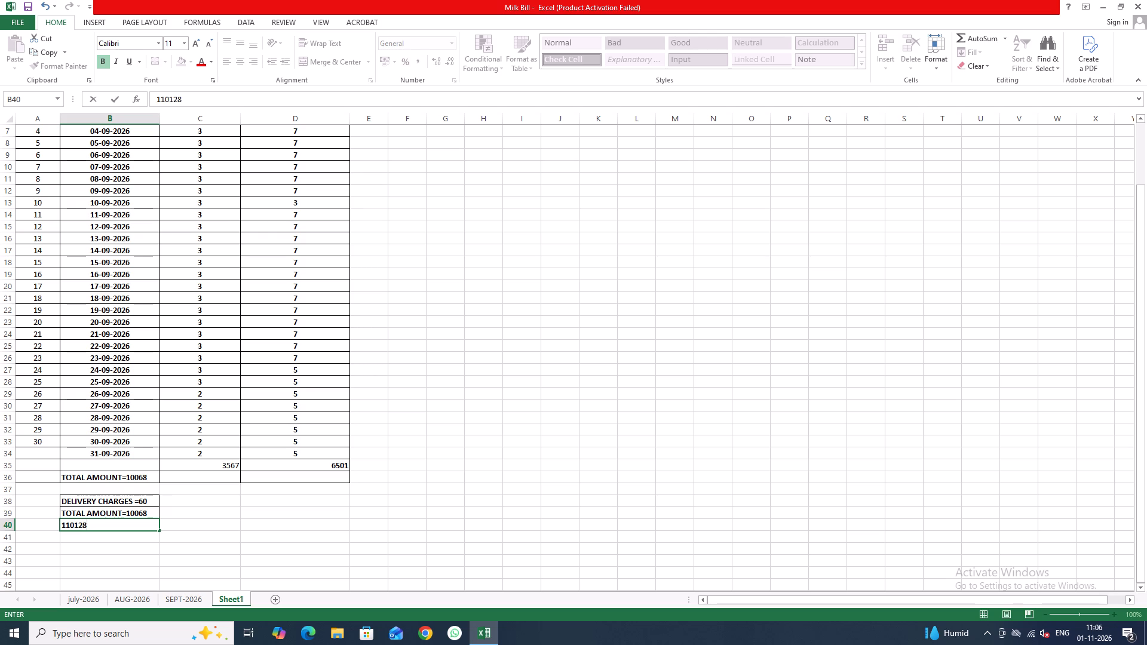
pyautogui.click(71, 526)
pyautogui.press('BackSpace')
pyautogui.click(119, 530)
pyautogui.press('/')
pyautogui.press('-')
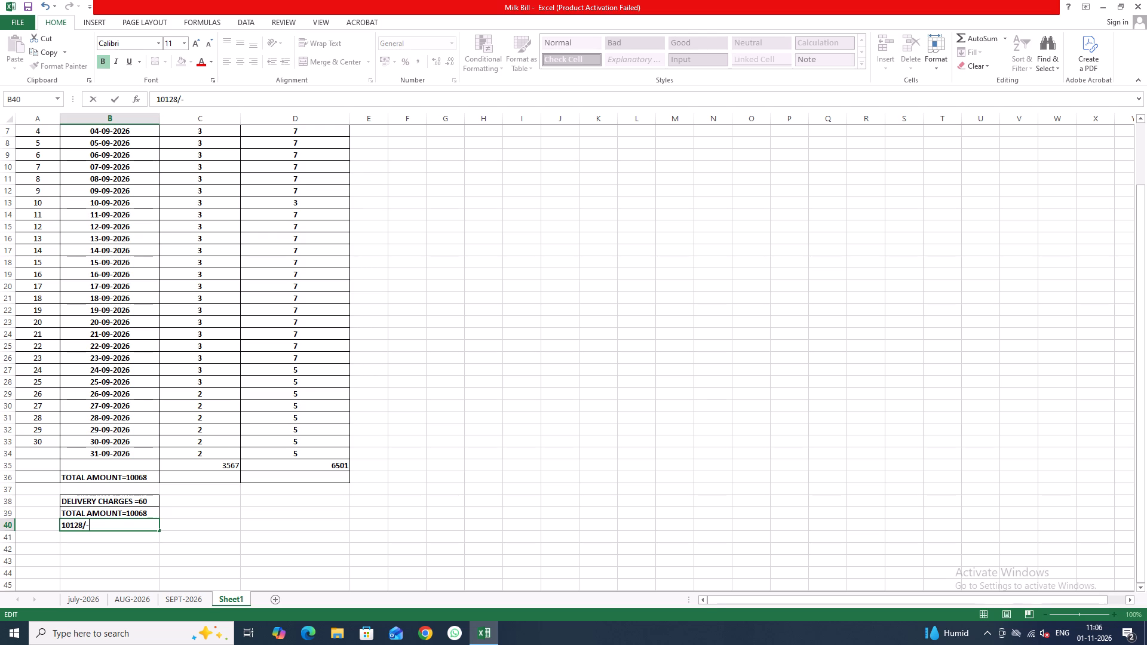
pyautogui.click(136, 514)
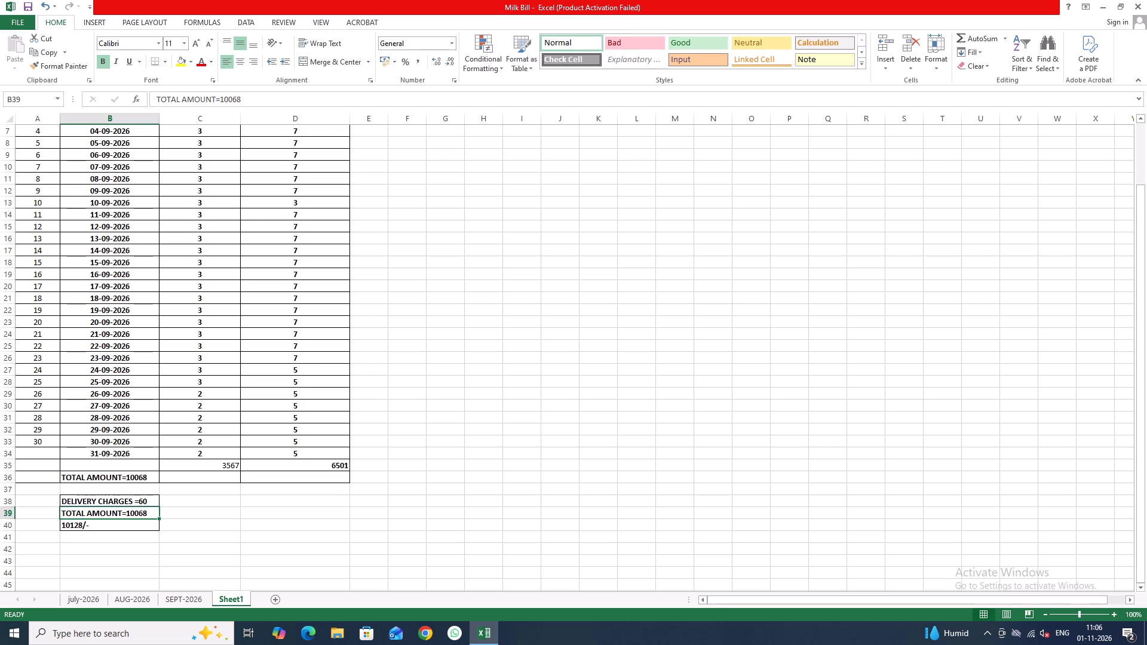
pyautogui.click(133, 522)
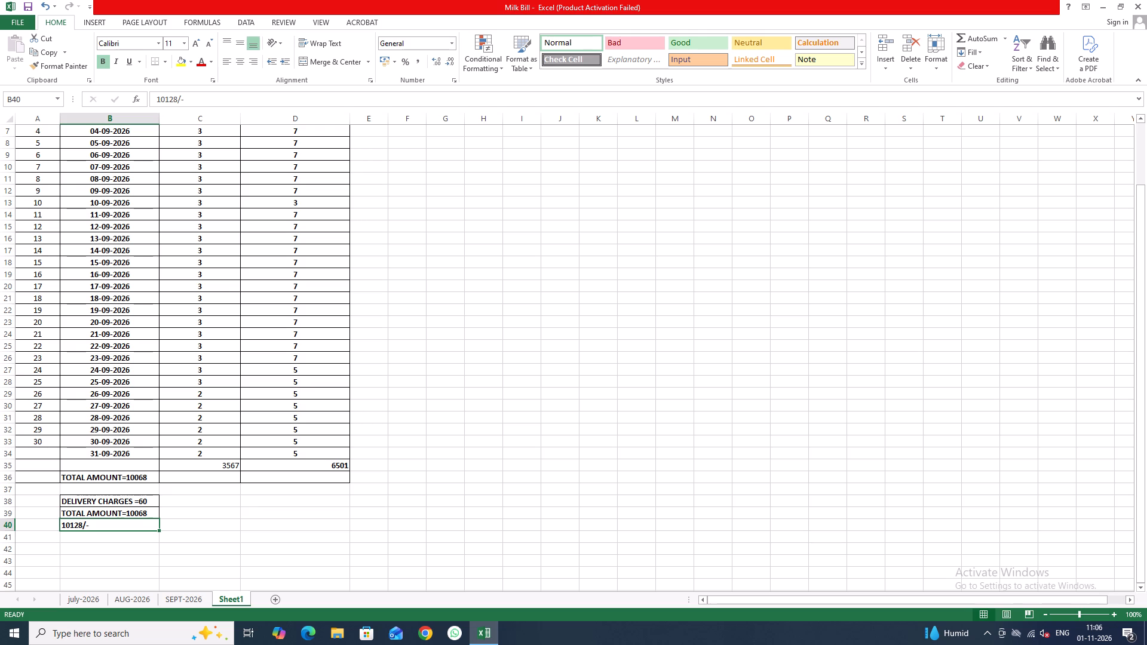
# Clear the two milk amounts, 3567 in C35 and 6501 in D35, from the row above the total.
pyautogui.click(213, 464)
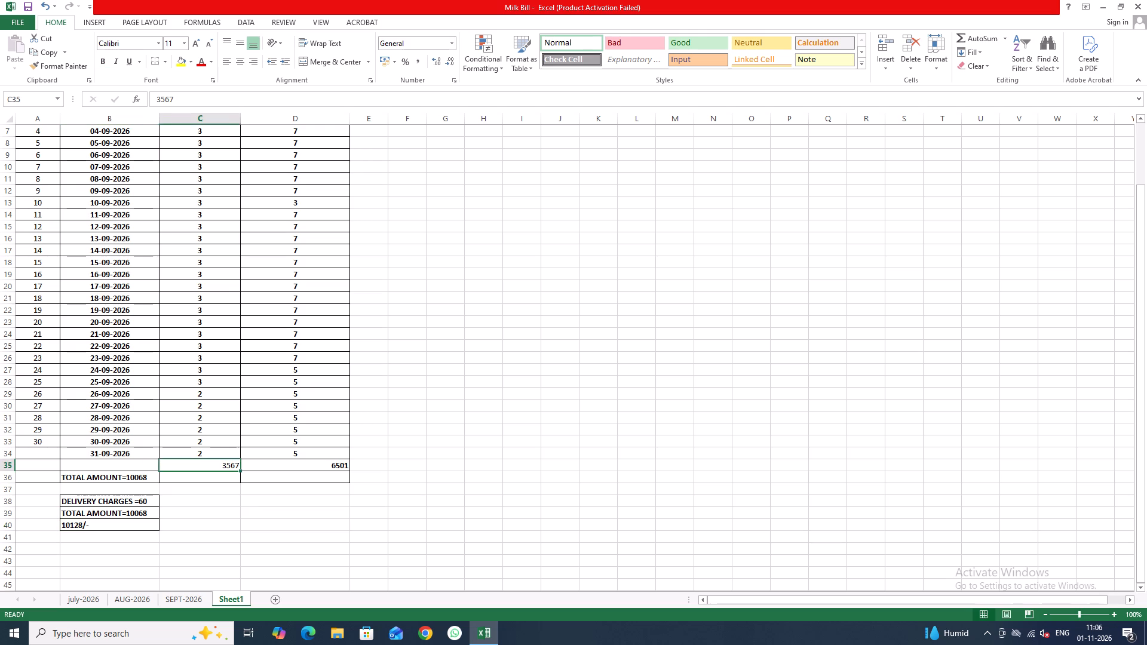
pyautogui.press('BackSpace')
pyautogui.click(275, 465)
pyautogui.press('BackSpace')
pyautogui.click(548, 474)
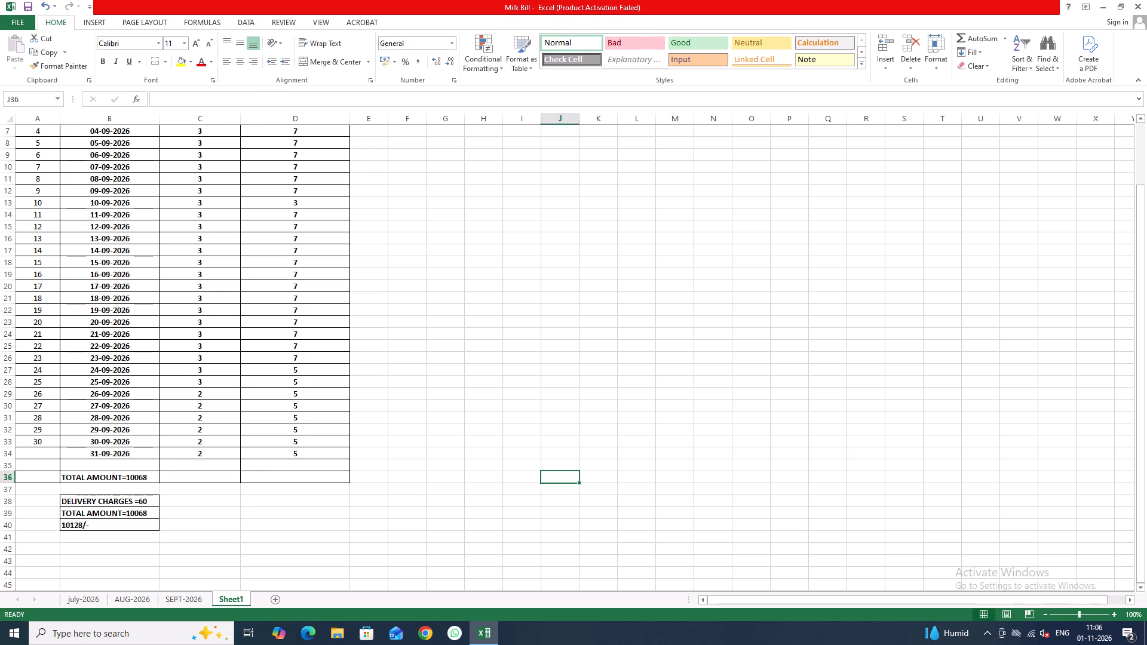
# Open the worksheet options for Sheet1.
pyautogui.click(220, 599)
pyautogui.rightClick(220, 599)
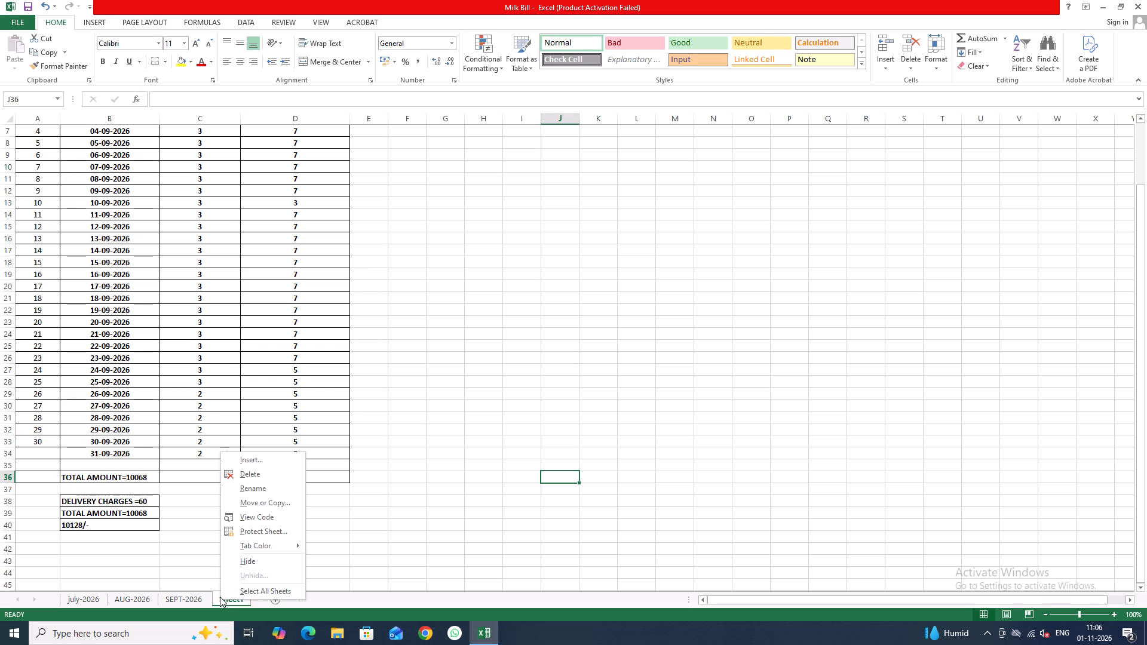
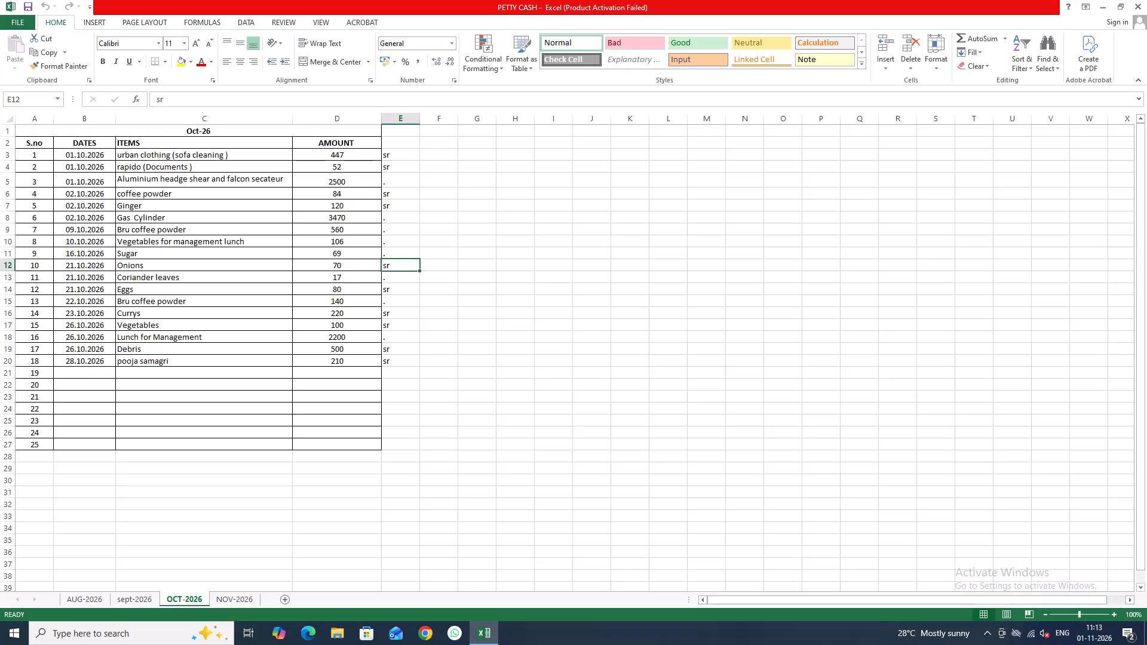
# Go through the sr marks beside the October petty cash entries, down to pooja samagri.
pyautogui.click(401, 287)
pyautogui.click(397, 312)
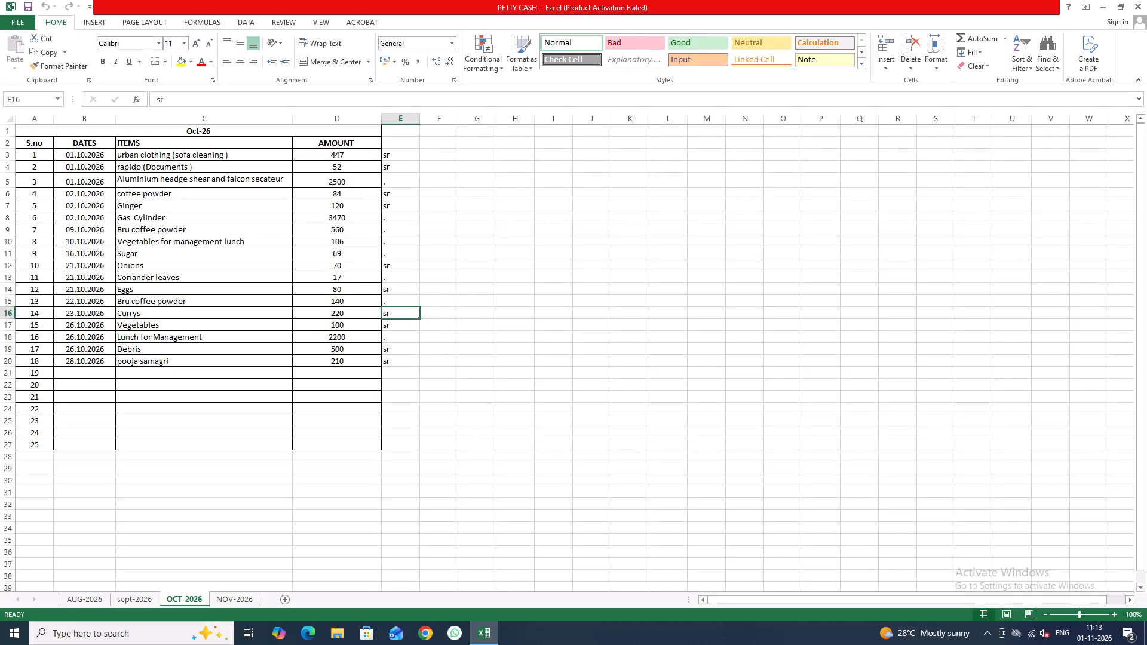
pyautogui.click(396, 326)
pyautogui.click(395, 350)
pyautogui.click(397, 361)
# Enter 10 in the empty cell G16 on the OCT-2026 petty cash sheet.
pyautogui.click(486, 316)
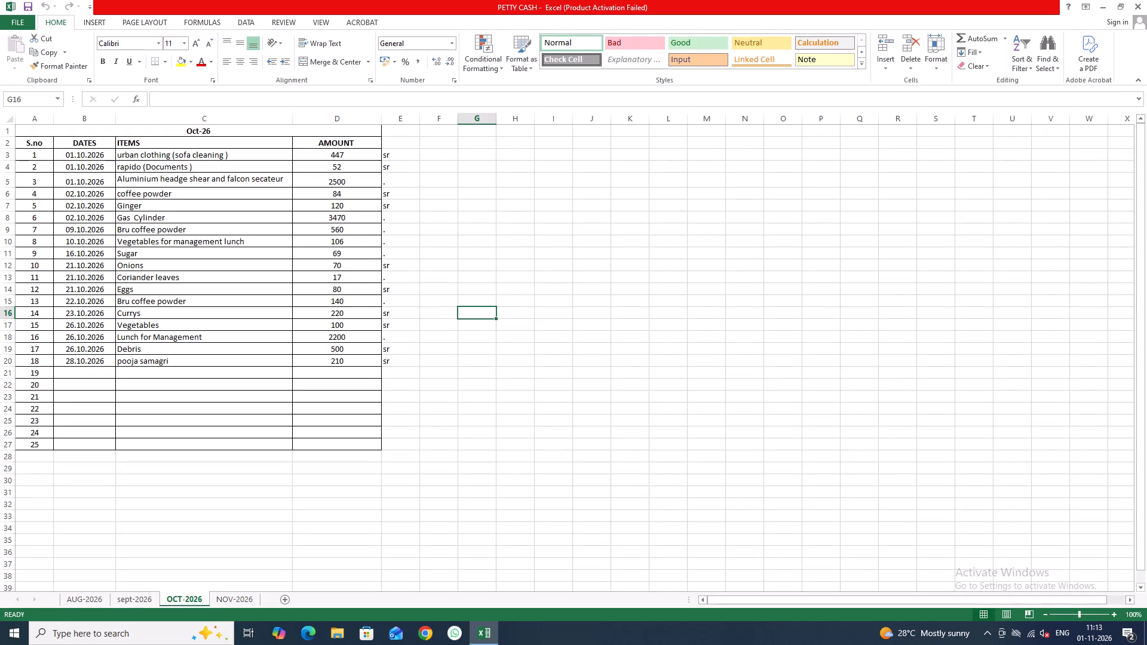
pyautogui.write('10')
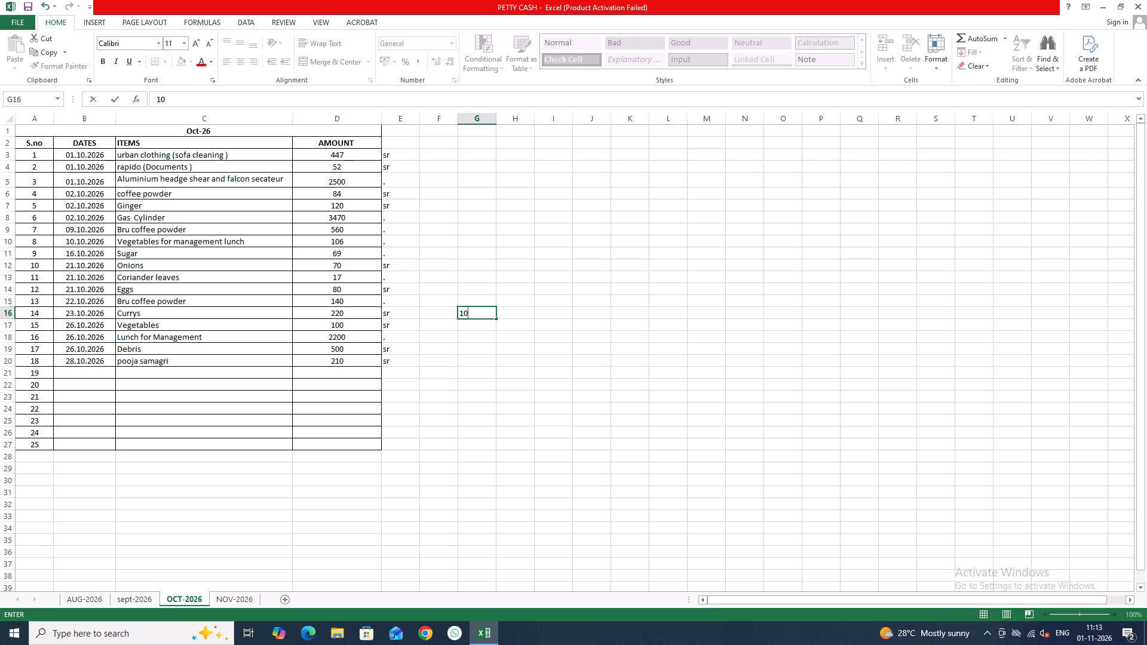
# Close the PETTY CASH workbook, answering the save prompt.
pyautogui.click(1146, 0)
pyautogui.click(528, 332)
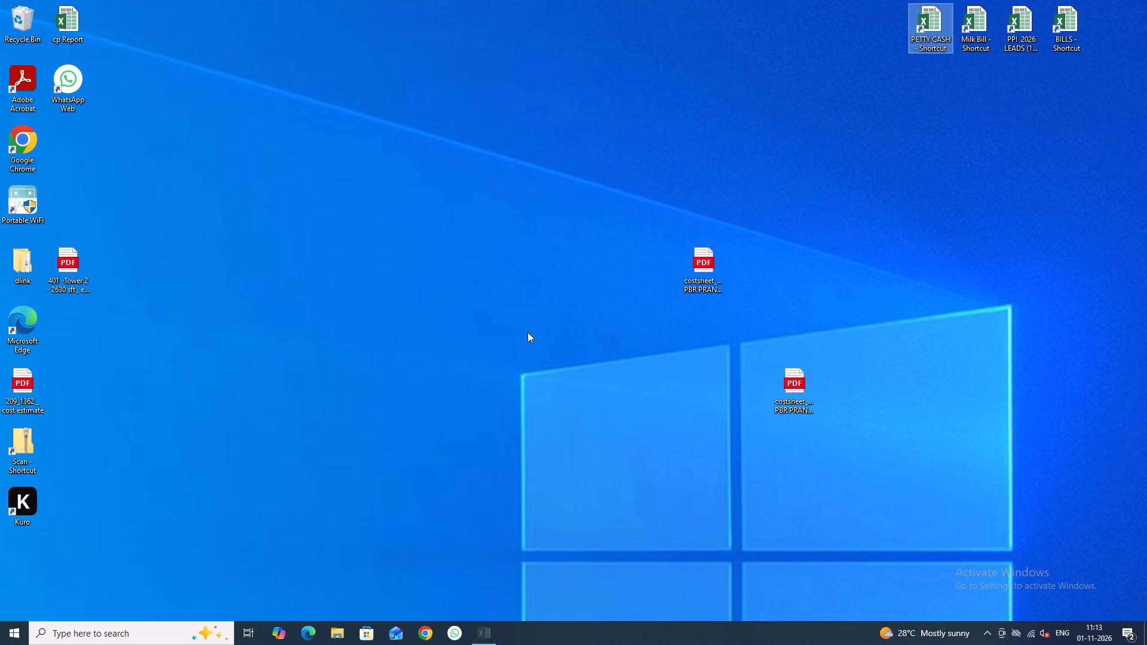
# Open the BILLS workbook from the desktop and dismiss the Office activation notice.
pyautogui.doubleClick(1068, 32)
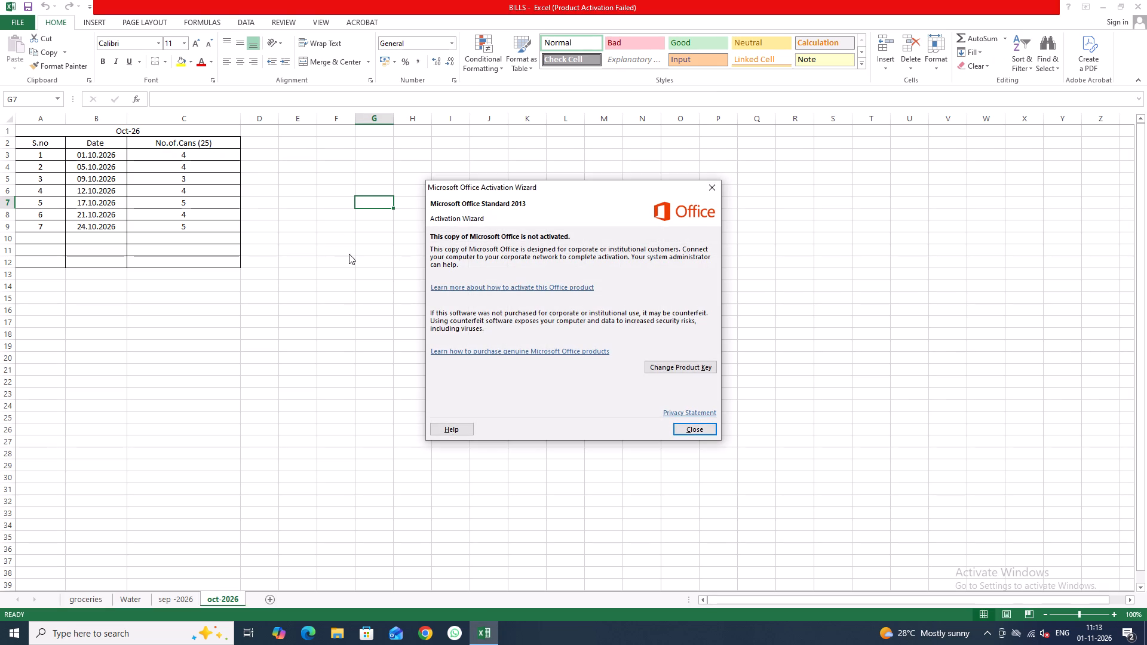
pyautogui.click(690, 427)
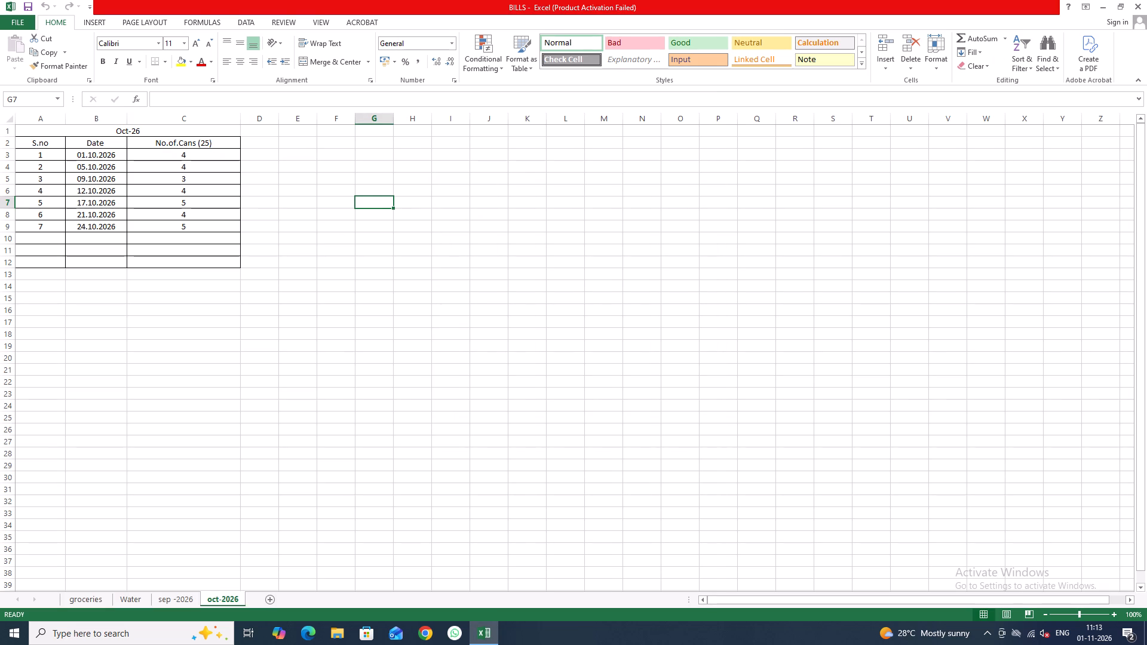
# Check the sum of the October water cans in C3:C9 and look at the September sheet's bill calculation.
pyautogui.moveTo(194, 149); pyautogui.dragTo(198, 226)
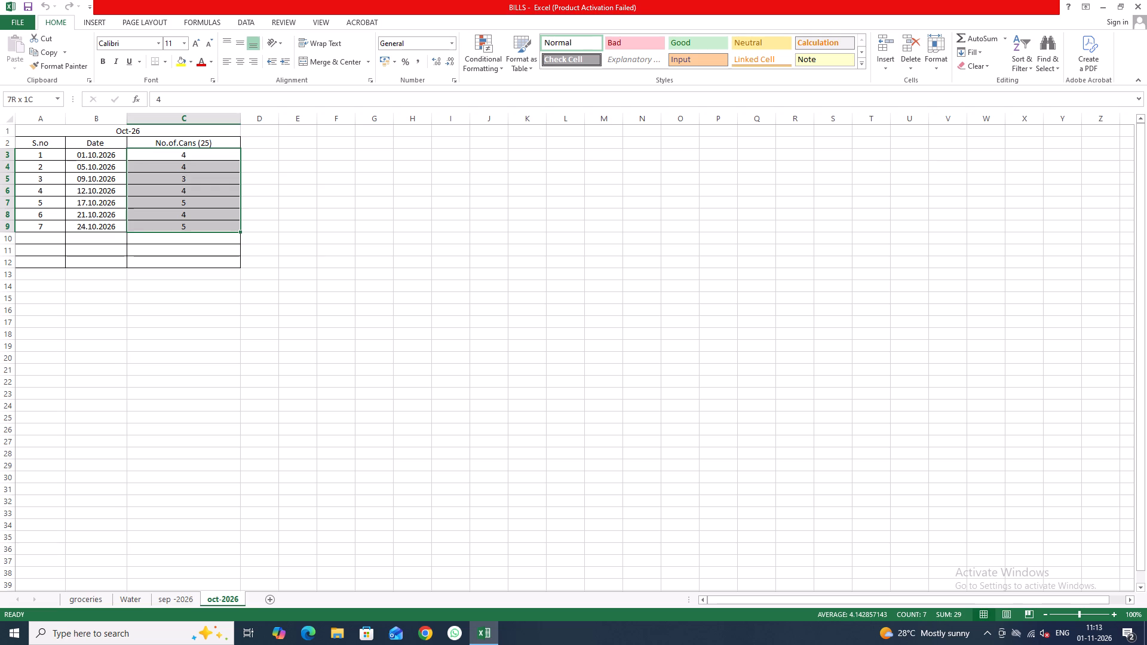
pyautogui.click(169, 599)
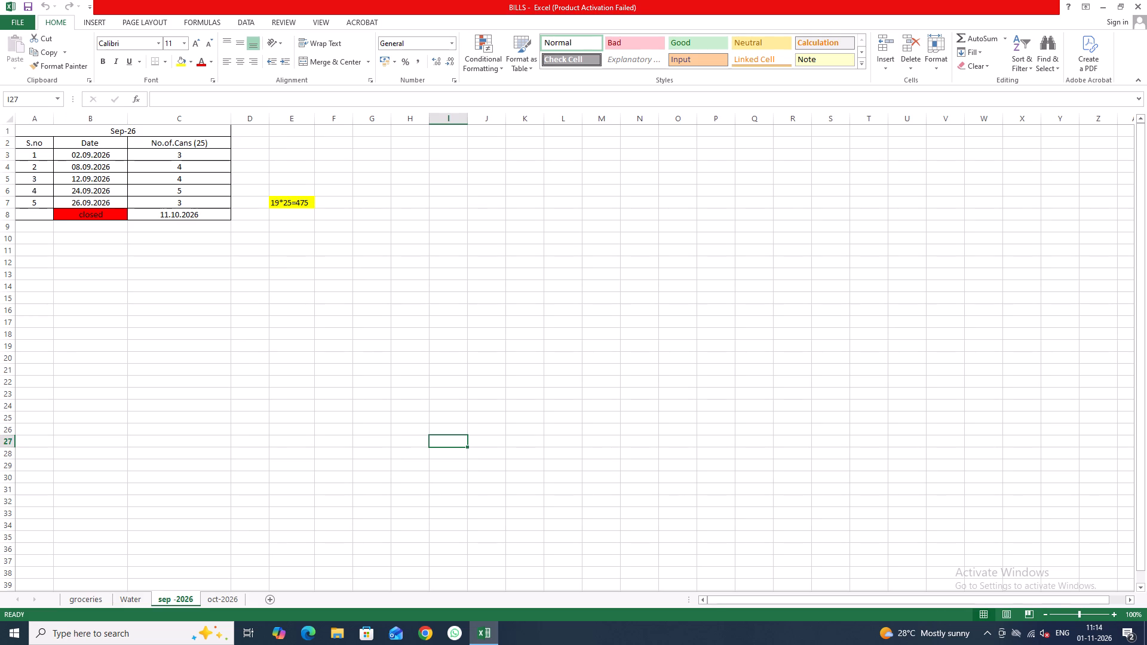
# On the oct-2026 sheet, enter 250 BALANCE in C10, directly below the last number of cans.
pyautogui.click(224, 598)
pyautogui.click(205, 242)
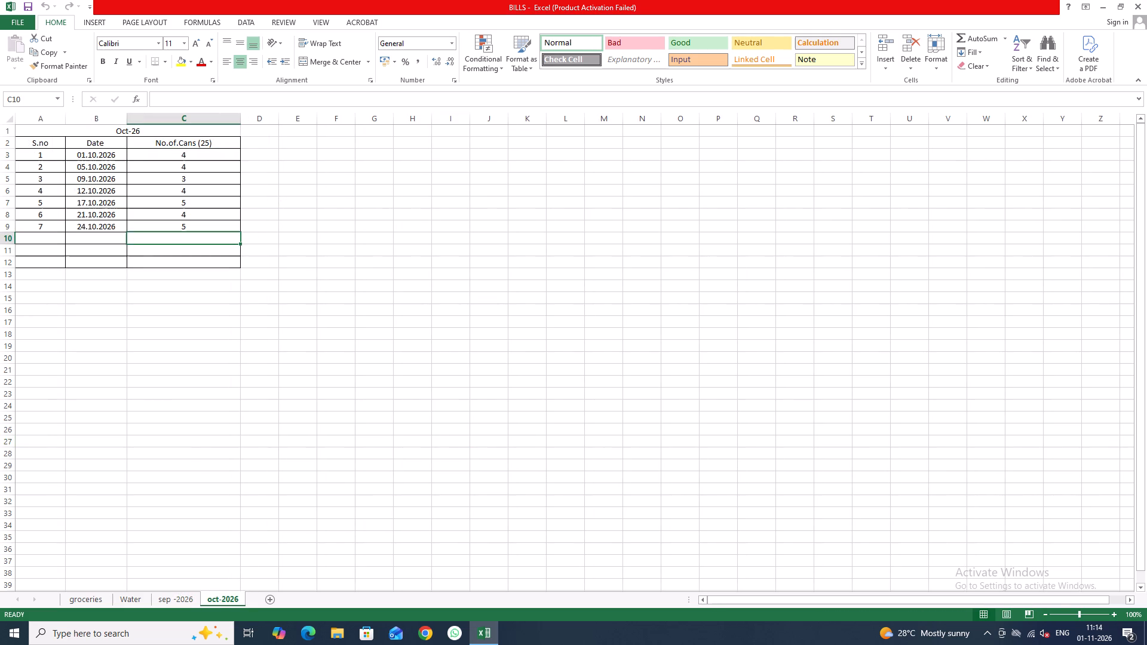
pyautogui.write('250')
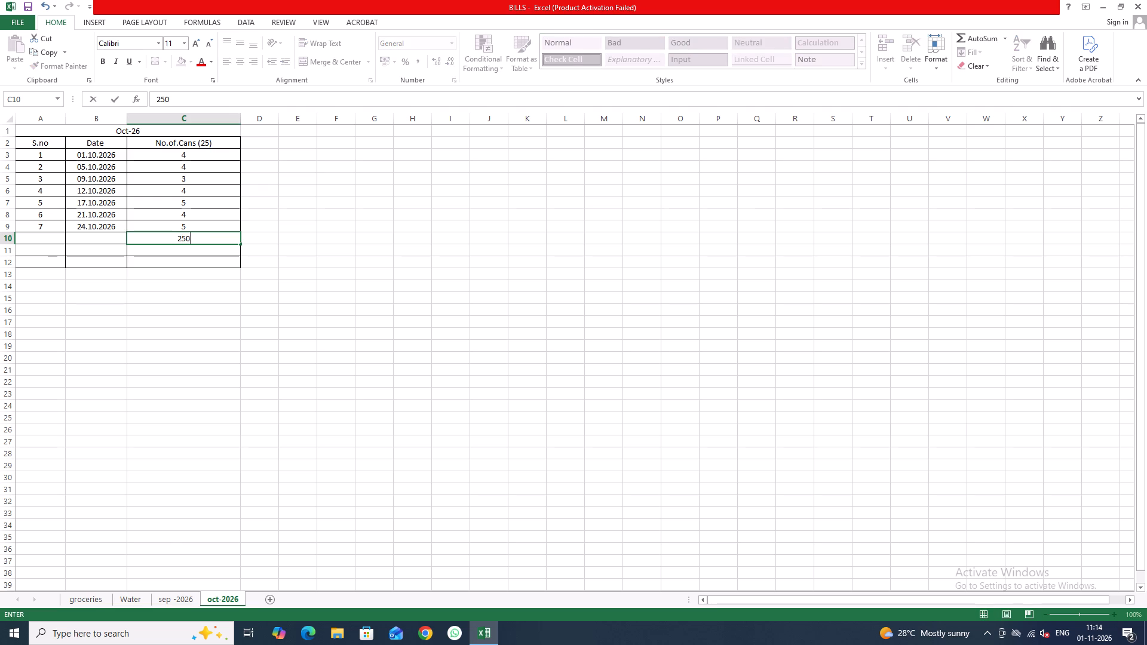
pyautogui.press('space')
pyautogui.write('BALANCE')
pyautogui.press('space')
pyautogui.click(437, 232)
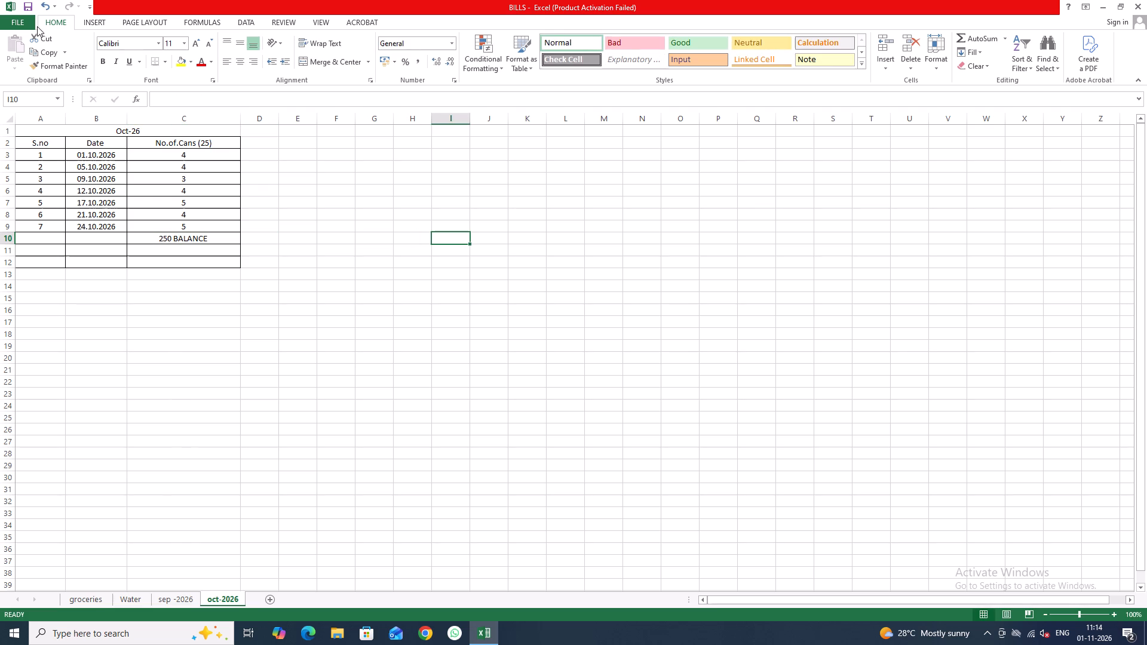
# Save the BILLS workbook.
pyautogui.tripleClick(32, 9)
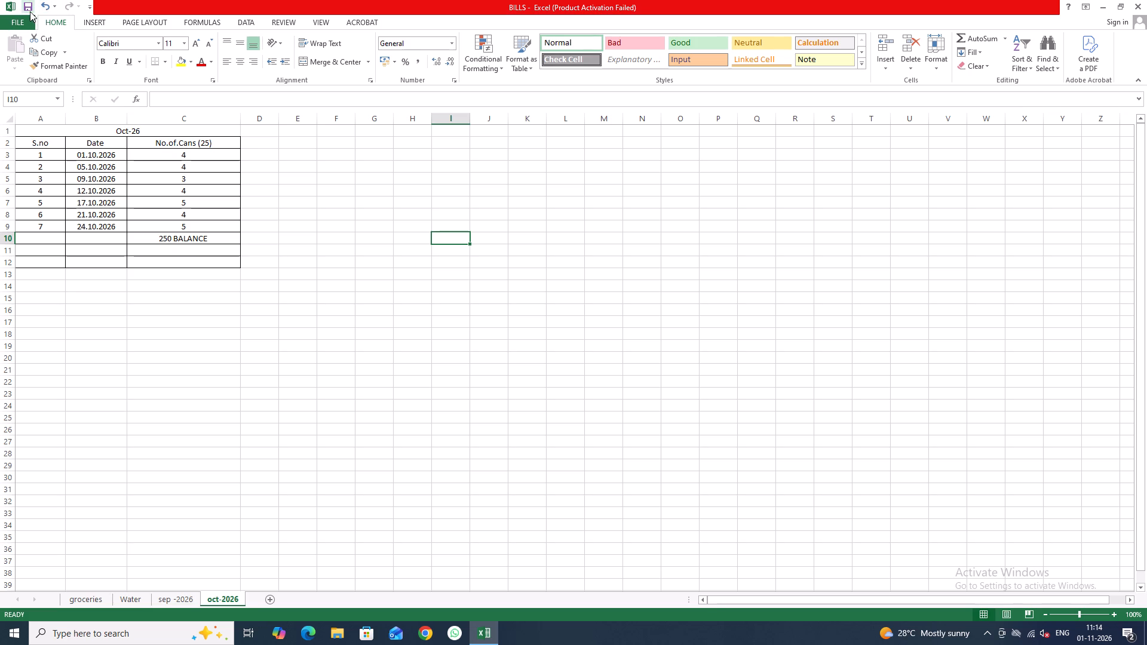
pyautogui.click(30, 10)
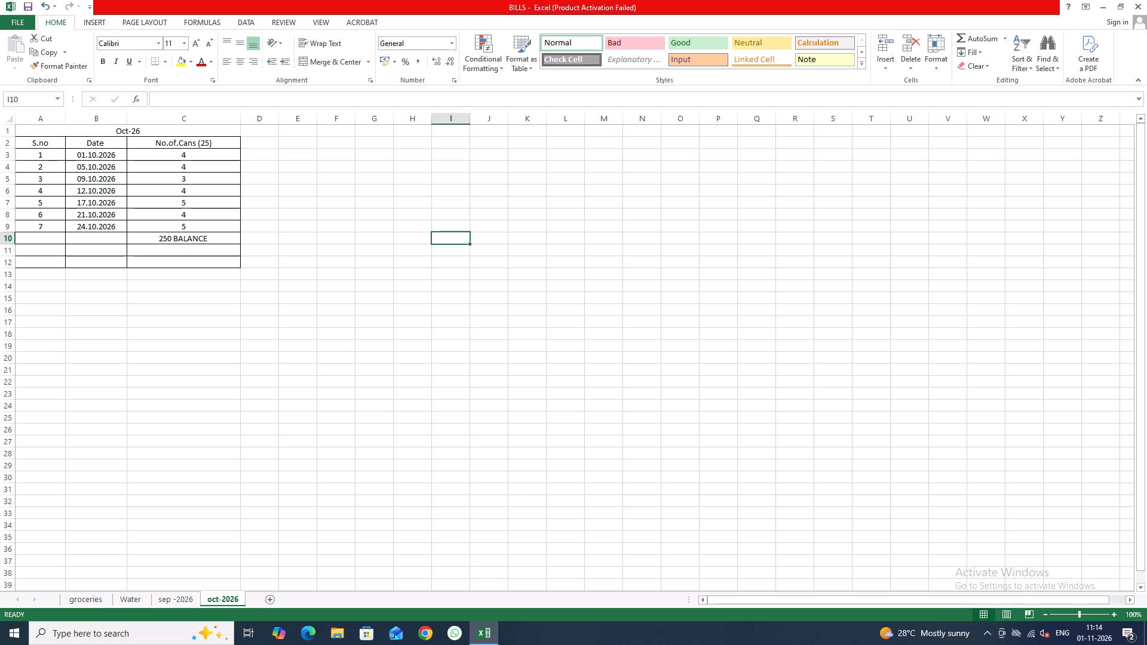
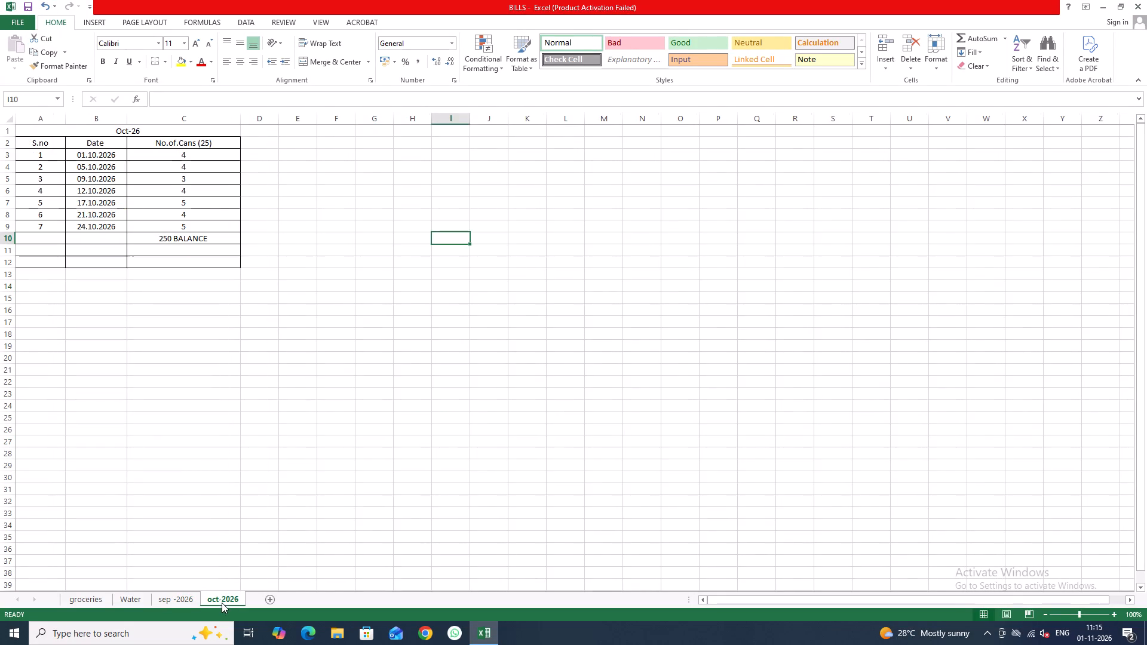
# Add a new sheet after oct-2026, rename it NOV-2026, and save the workbook.
pyautogui.click(259, 321)
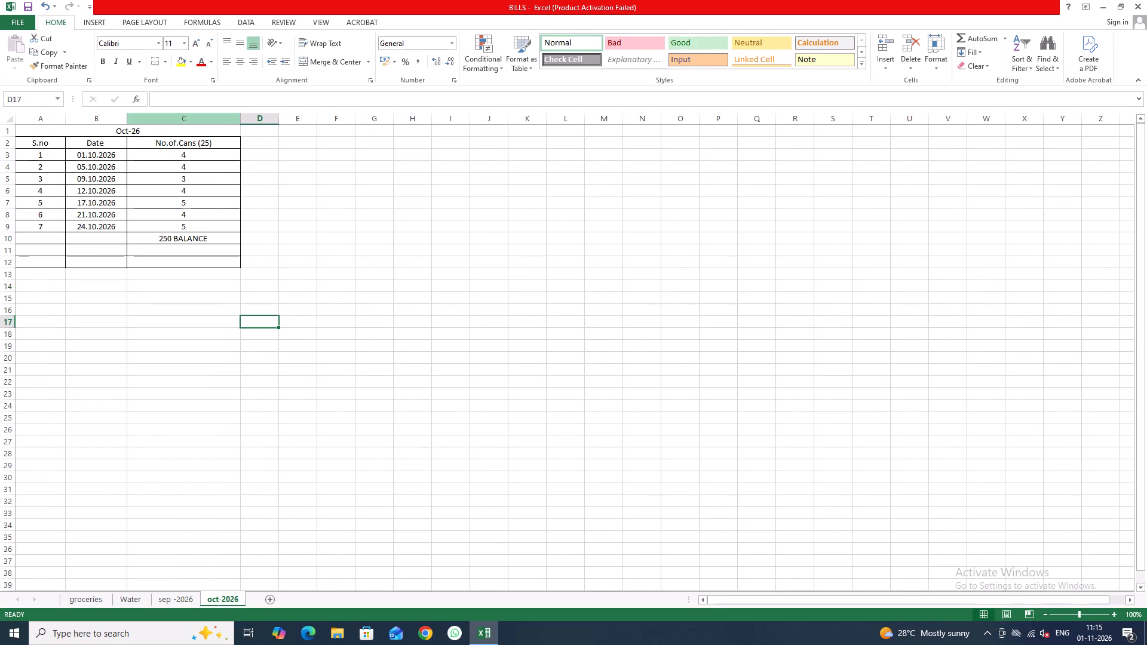
pyautogui.click(271, 601)
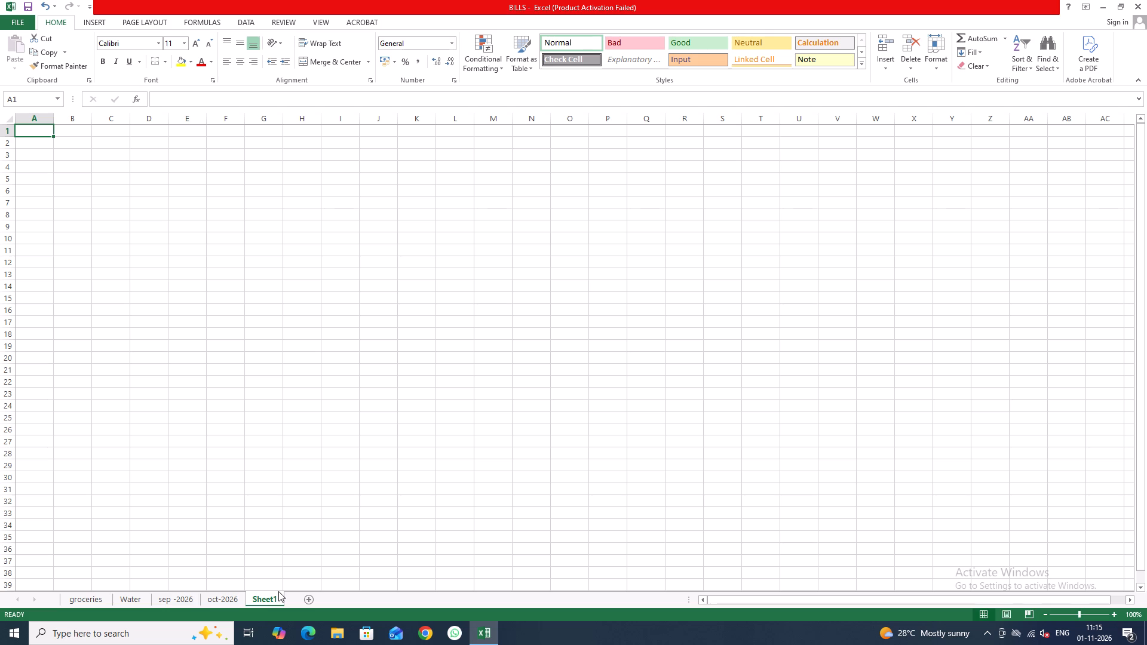
pyautogui.click(228, 597)
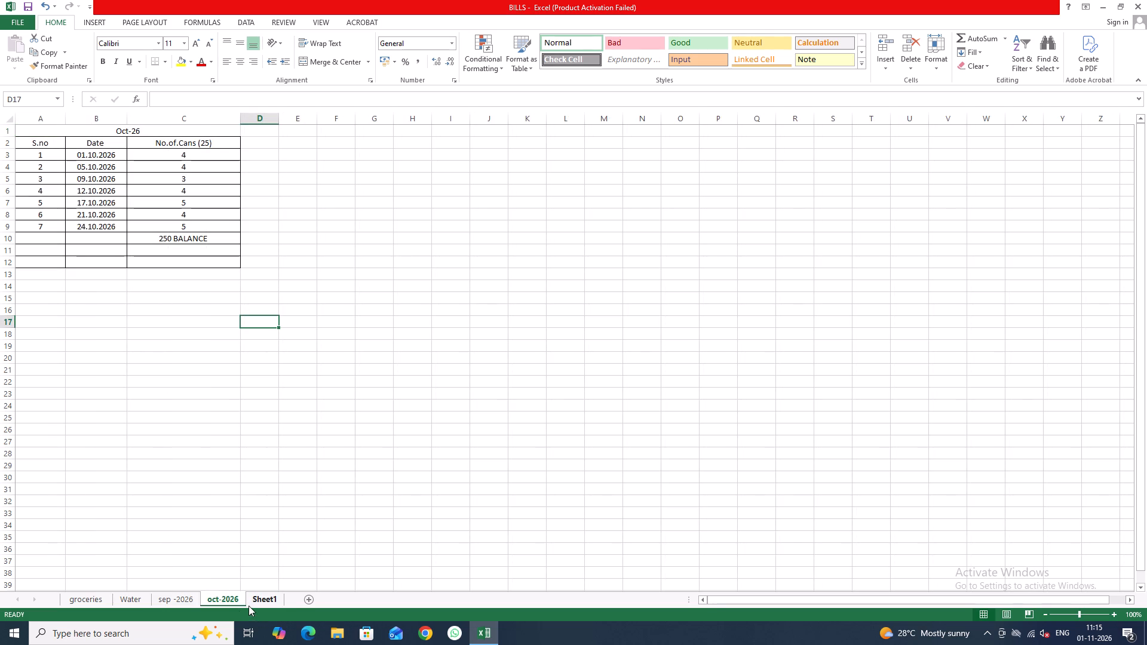
pyautogui.click(256, 600)
pyautogui.rightClick(256, 600)
pyautogui.click(292, 490)
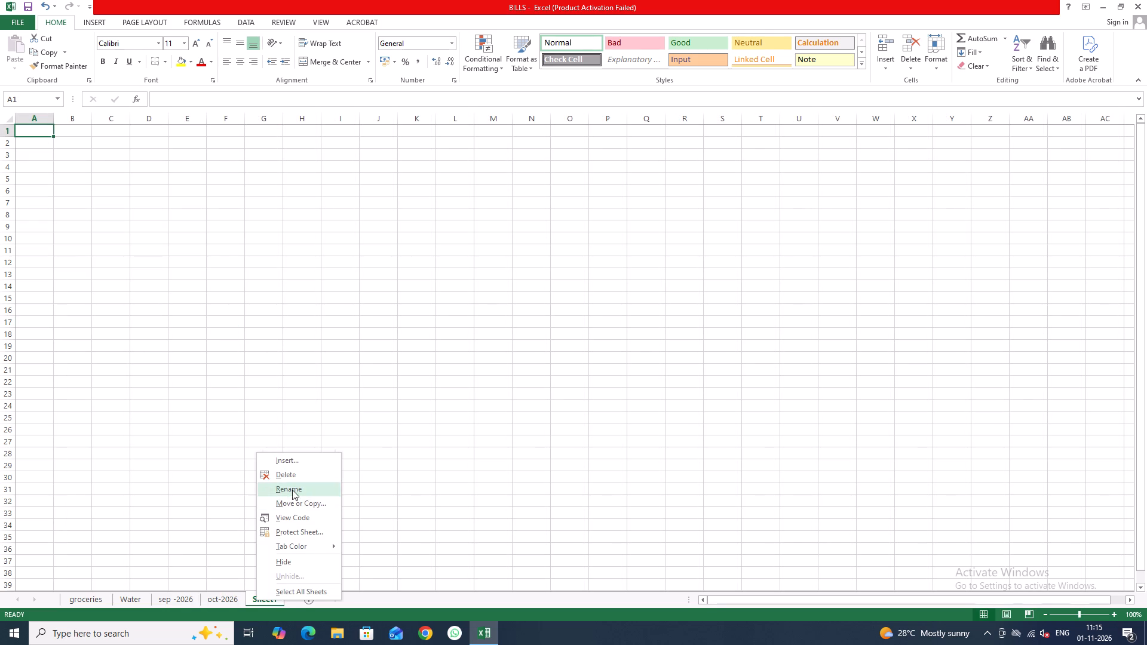
pyautogui.press('BackSpace')
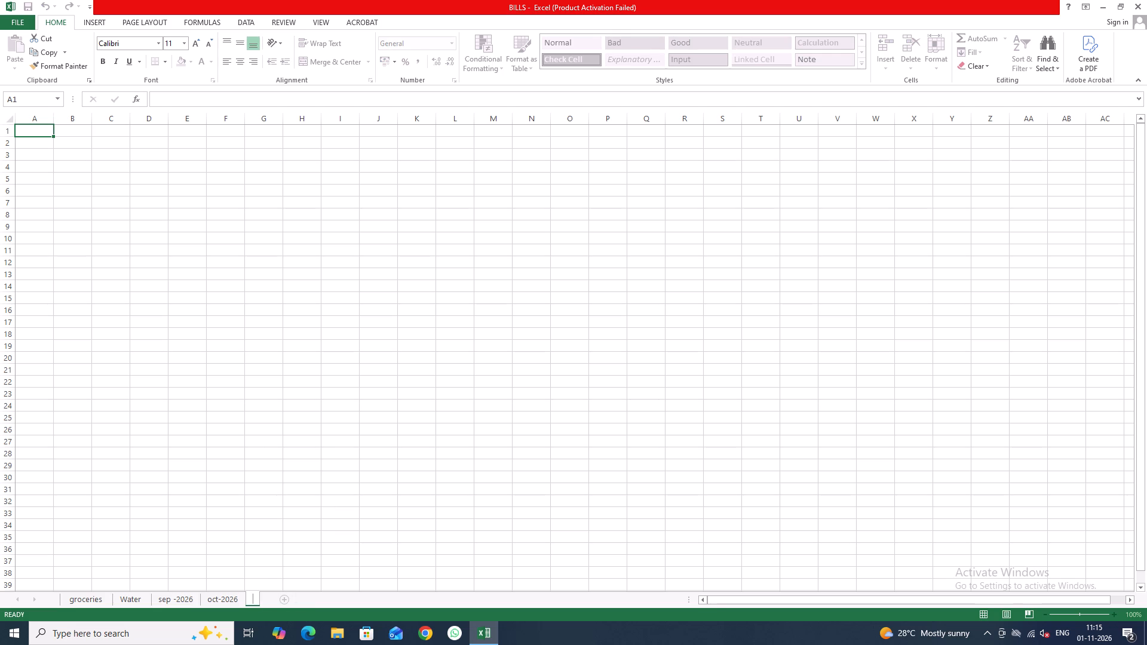
pyautogui.press('BackSpace')
pyautogui.press('BackSpace')
pyautogui.write('NOV-2026')
pyautogui.click(388, 486)
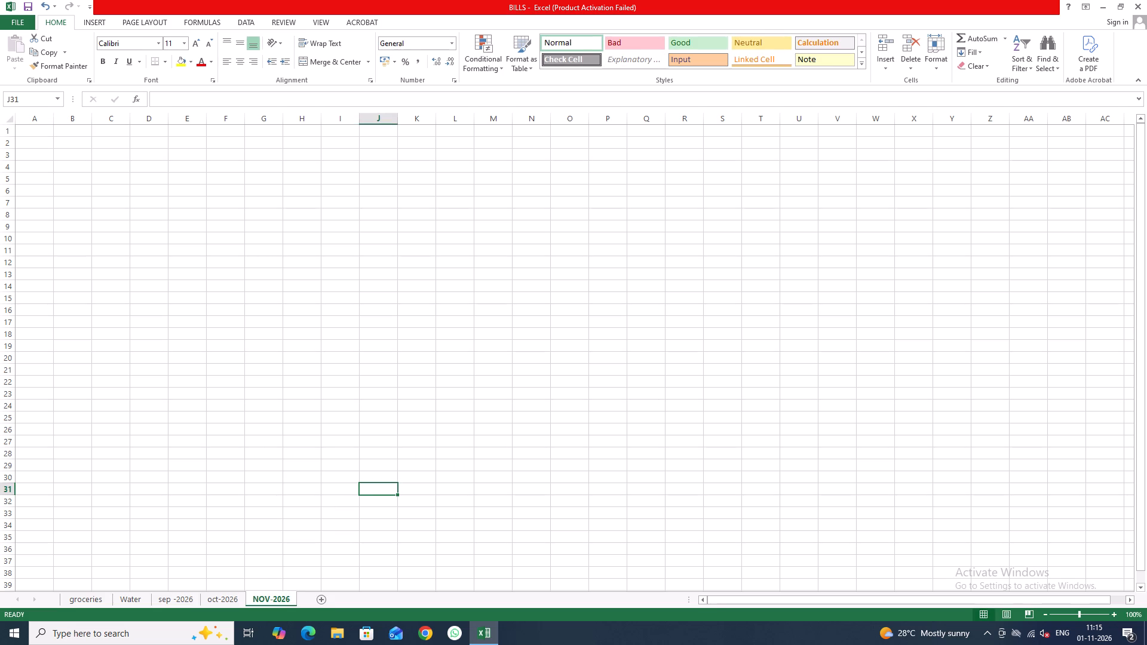
pyautogui.click(30, 6)
# Copy the S.no, Date and No.of.Cans (25) header row from oct-2026 into NOV-2026, starting at A1.
pyautogui.click(222, 601)
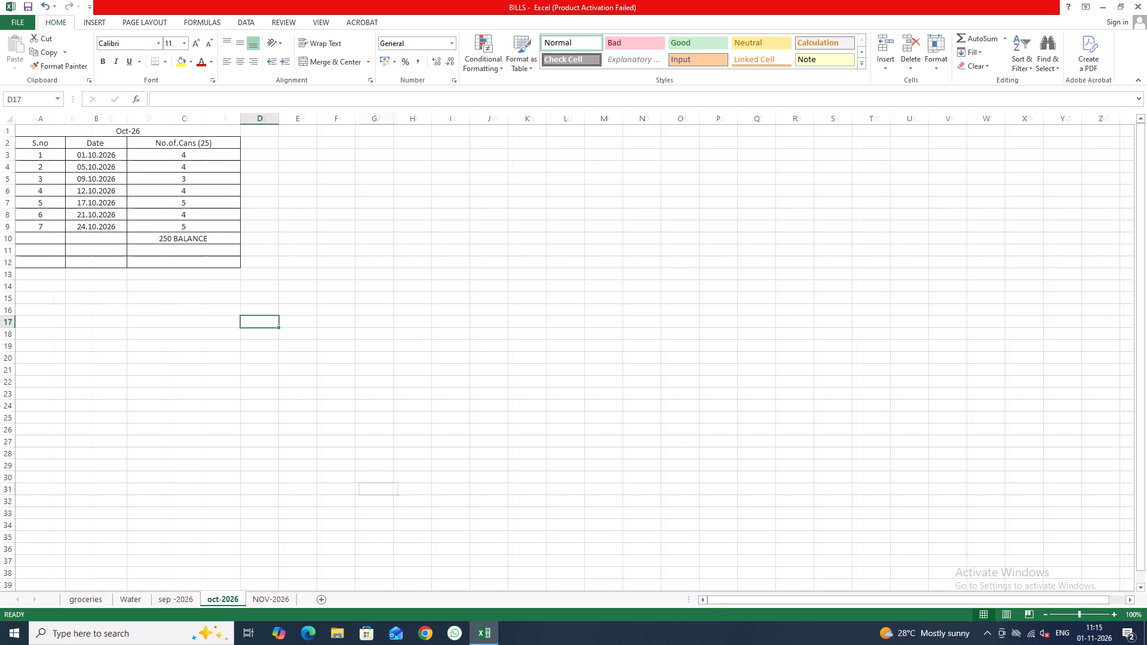
pyautogui.moveTo(38, 143); pyautogui.dragTo(103, 145)
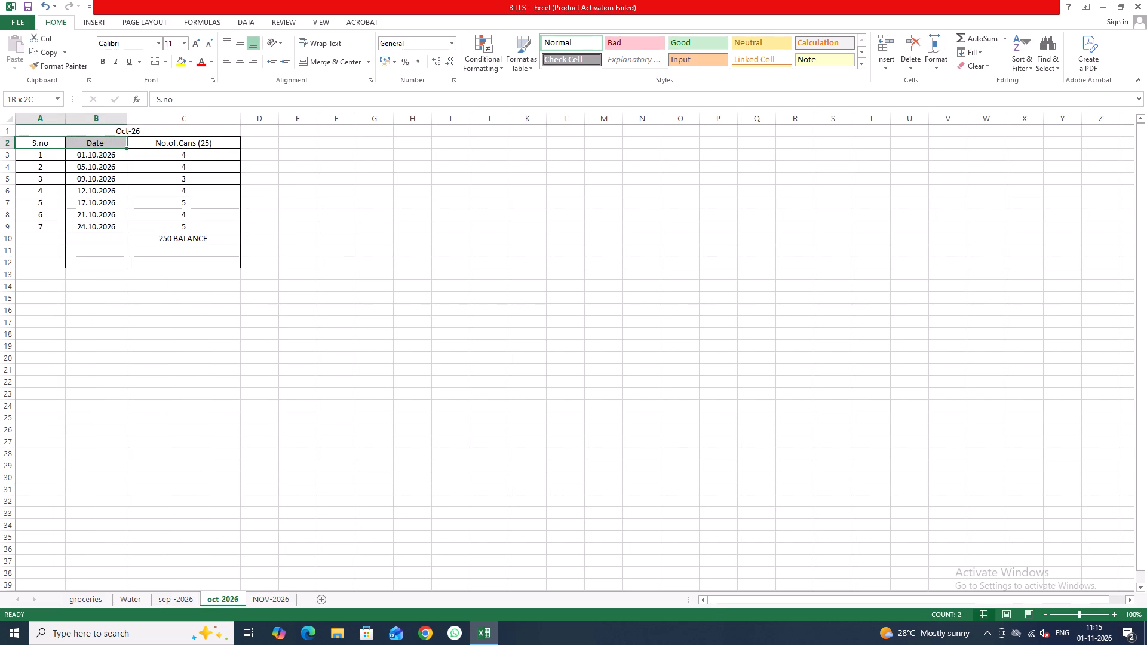
pyautogui.moveTo(103, 145); pyautogui.dragTo(171, 145)
pyautogui.hotkey('ctrl', 'c')
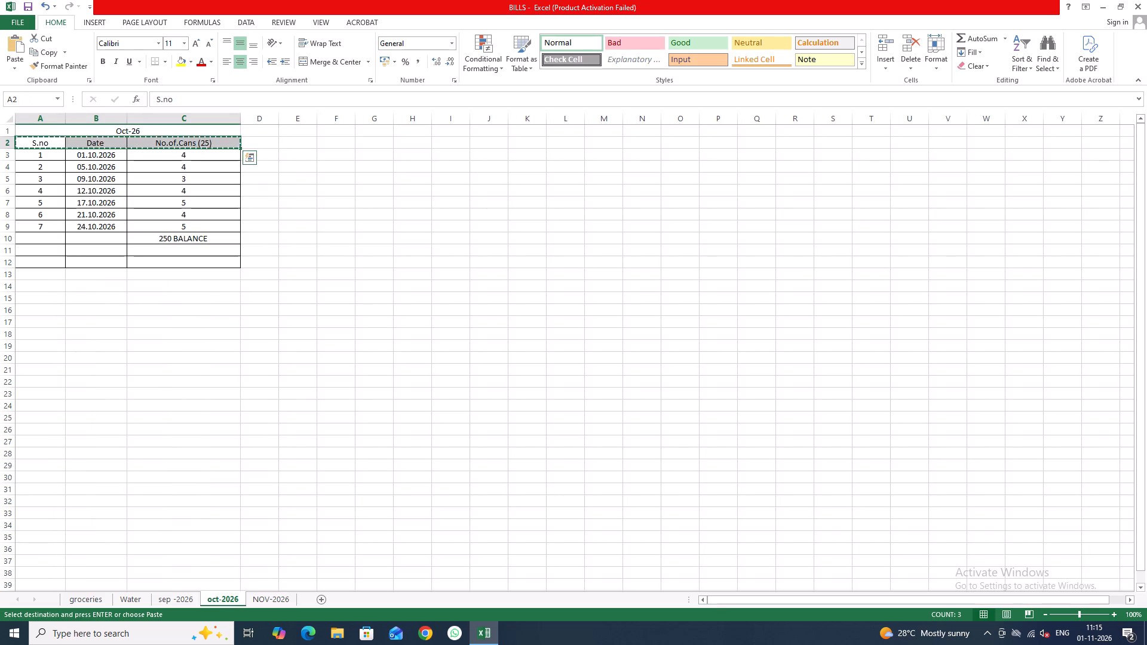
pyautogui.click(261, 602)
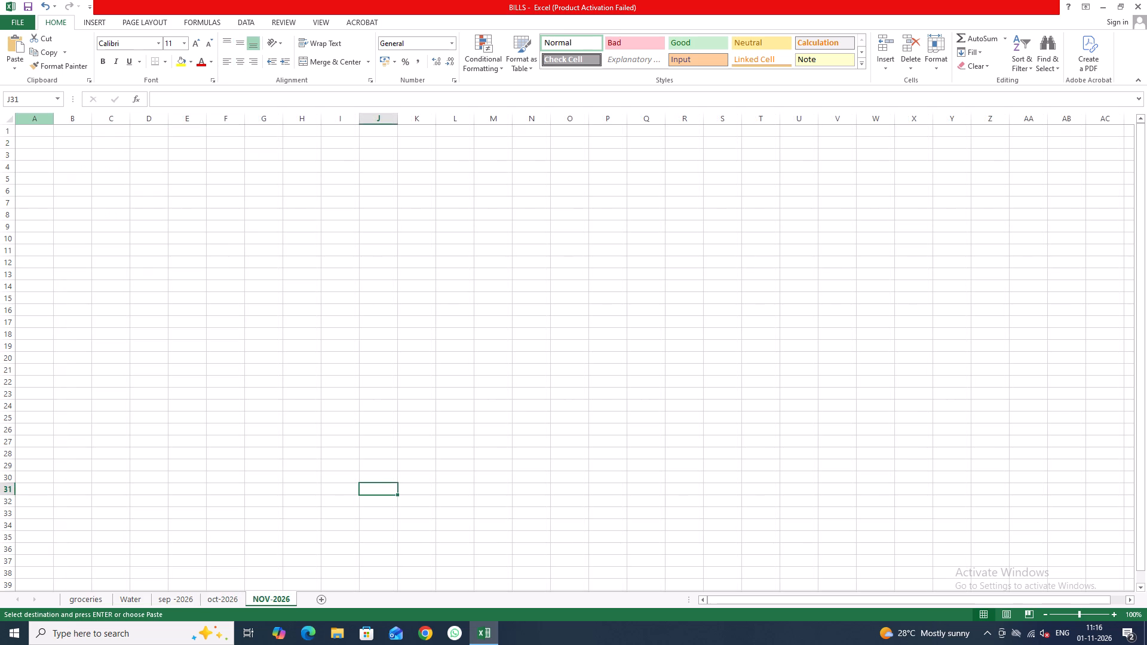
pyautogui.click(43, 130)
pyautogui.hotkey('ctrl', 'v')
pyautogui.click(105, 180)
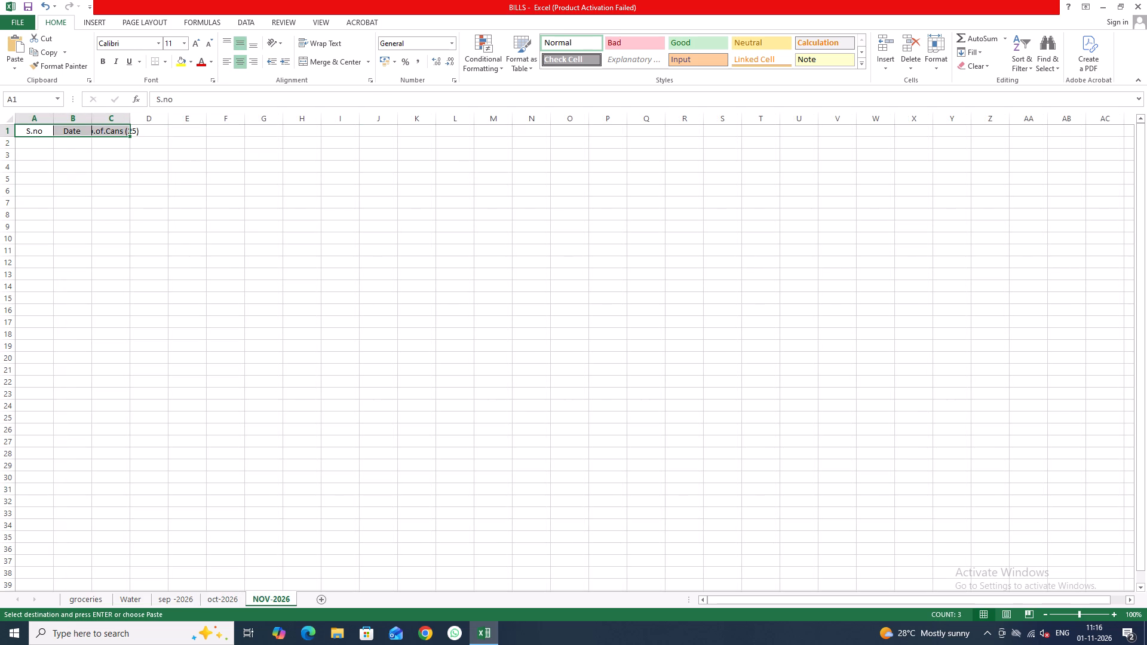
# Widen columns C and B on NOV-2026 so the No.of.Cans (25) header fits and the Date column has more room.
pyautogui.moveTo(129, 115); pyautogui.dragTo(174, 115)
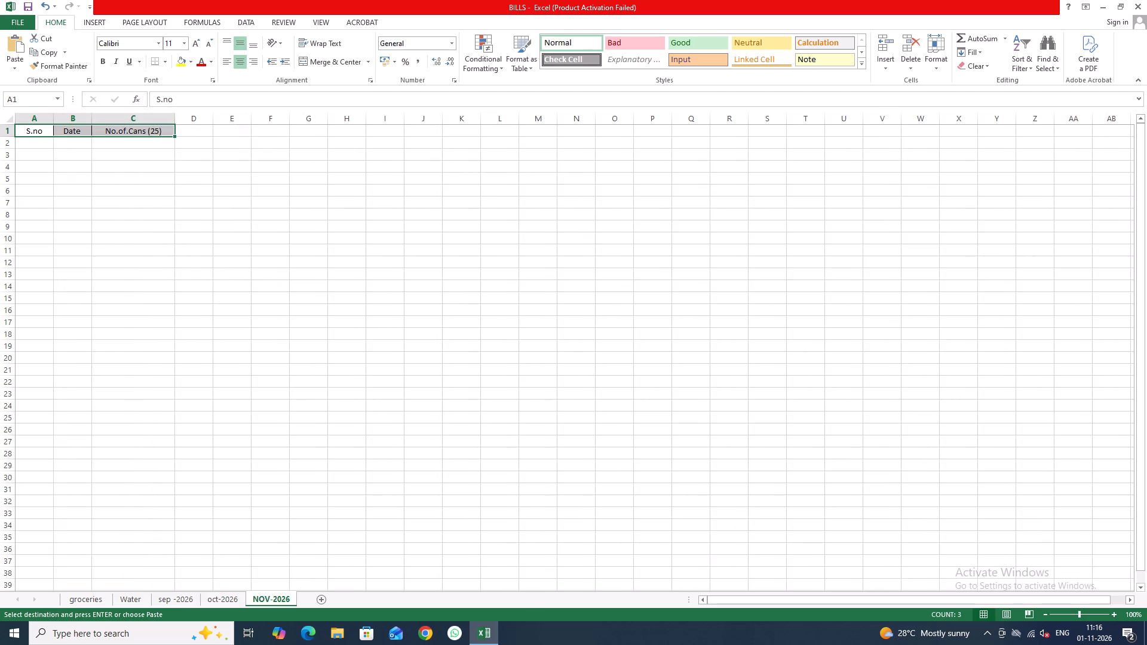
pyautogui.moveTo(90, 116); pyautogui.dragTo(121, 114)
pyautogui.click(231, 137)
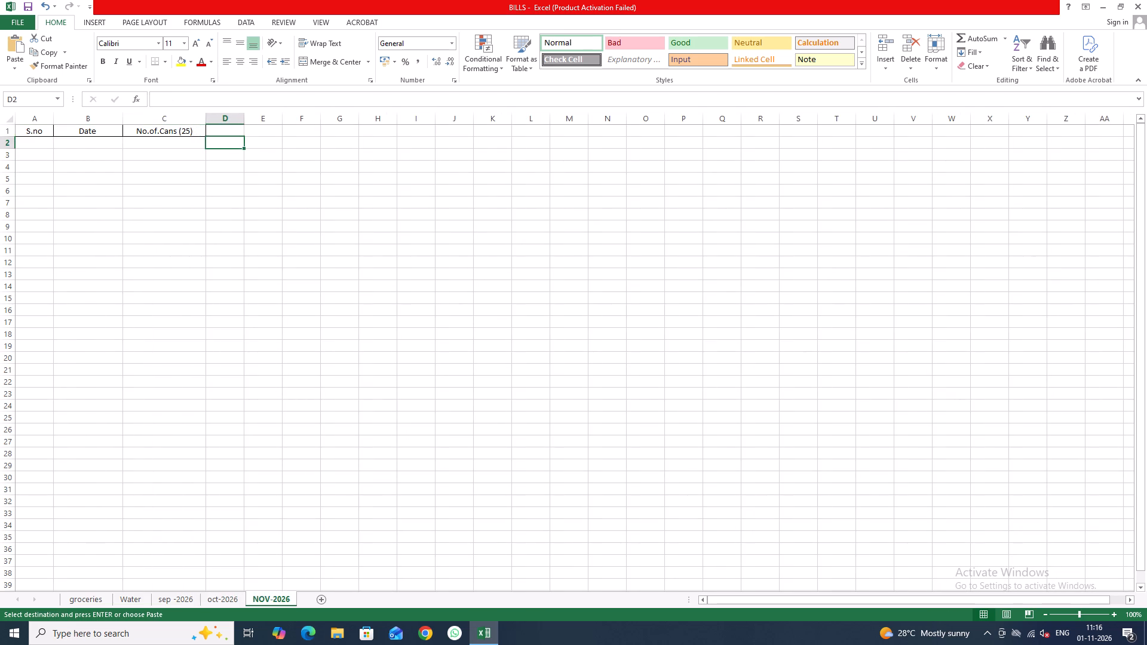
# Apply all borders to the empty table rows A2:C15 beneath the NOV-2026 headers.
pyautogui.moveTo(28, 139); pyautogui.dragTo(203, 303)
pyautogui.click(165, 64)
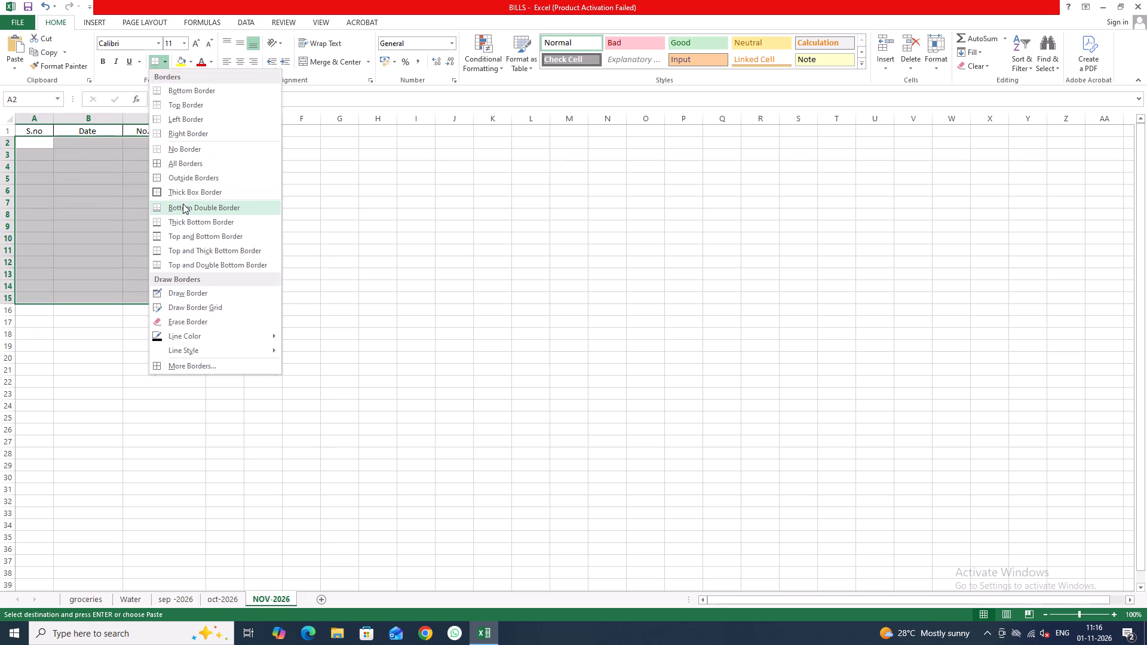
pyautogui.click(186, 164)
pyautogui.click(247, 181)
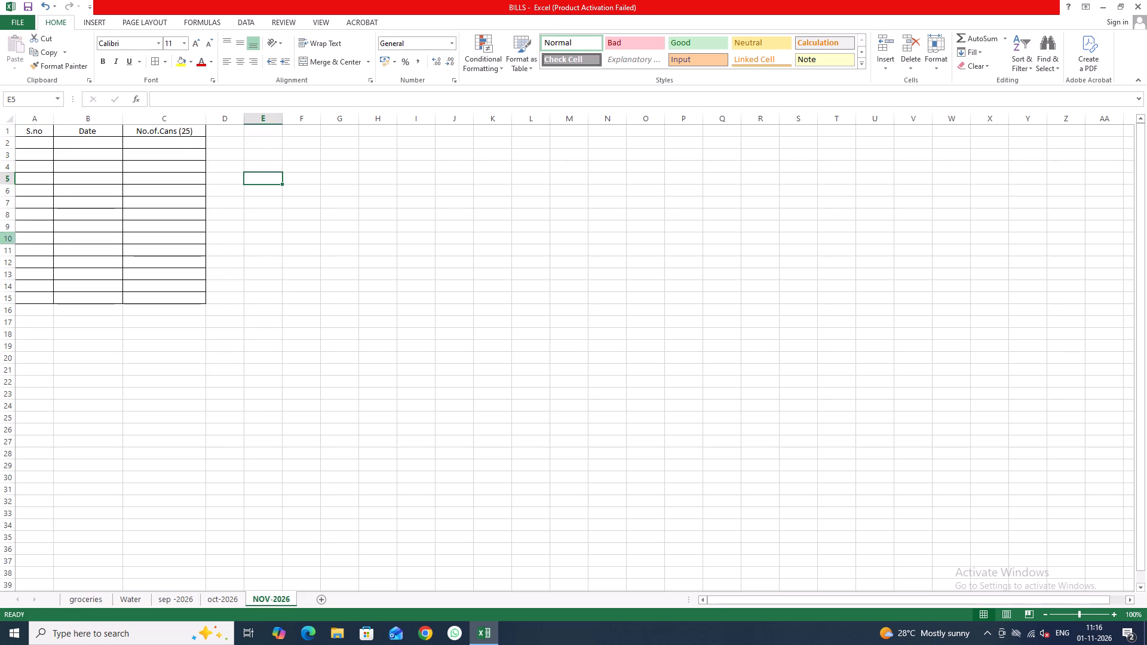
# Look through the oct-2026, sep-2026, Water and groceries sheets.
pyautogui.click(228, 596)
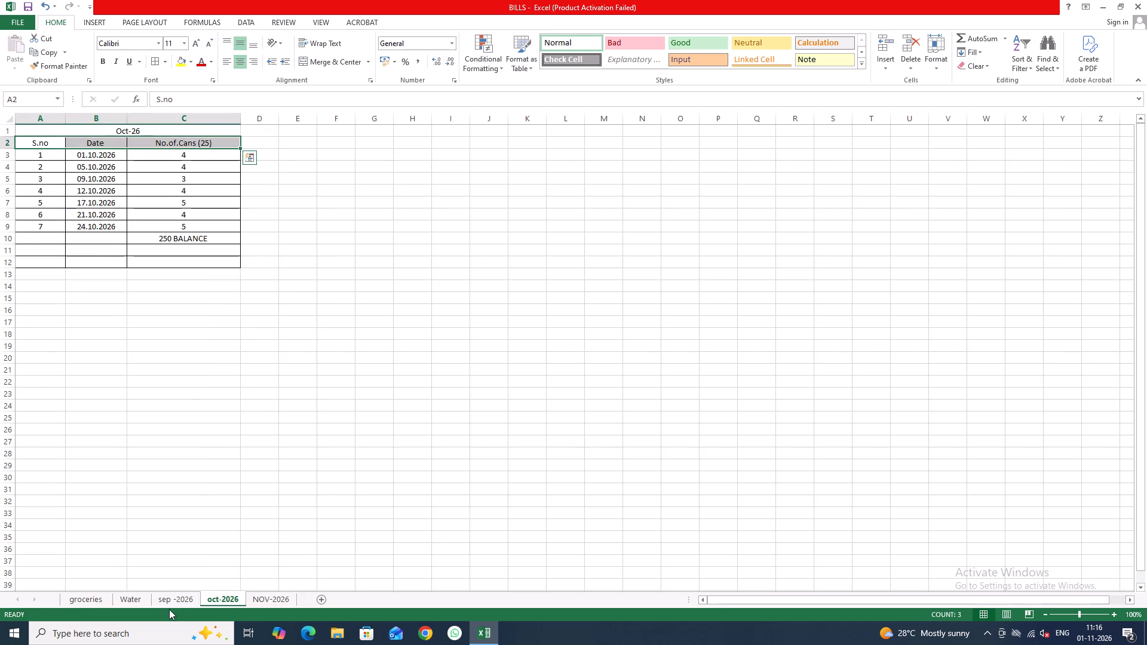
pyautogui.click(169, 606)
pyautogui.click(135, 599)
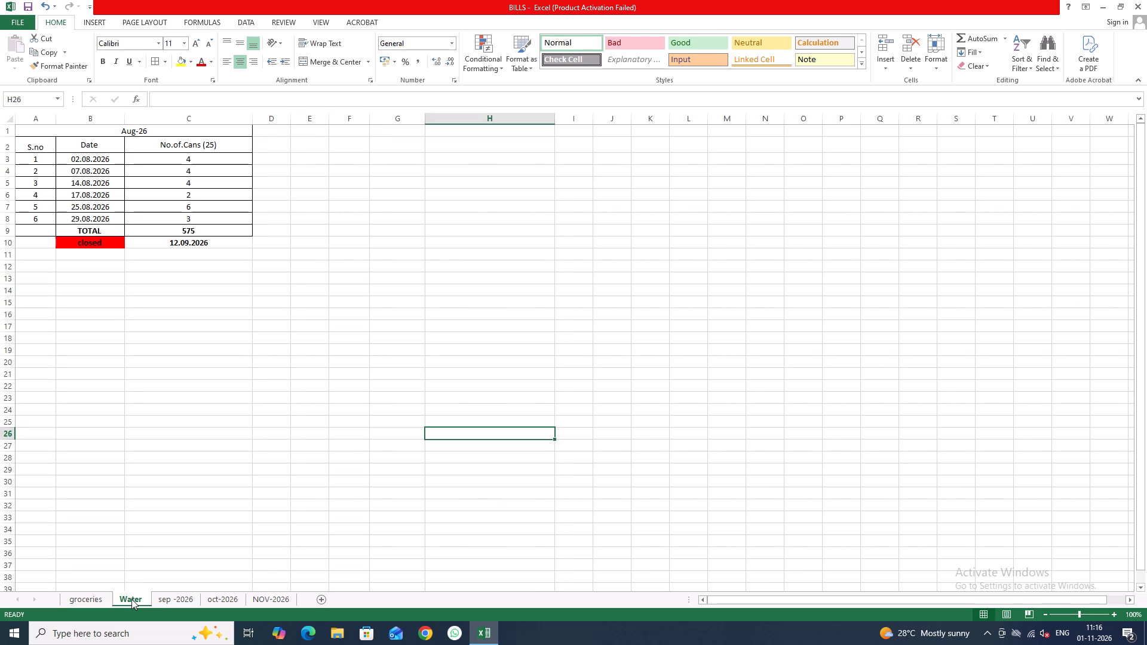
pyautogui.click(102, 598)
pyautogui.click(665, 420)
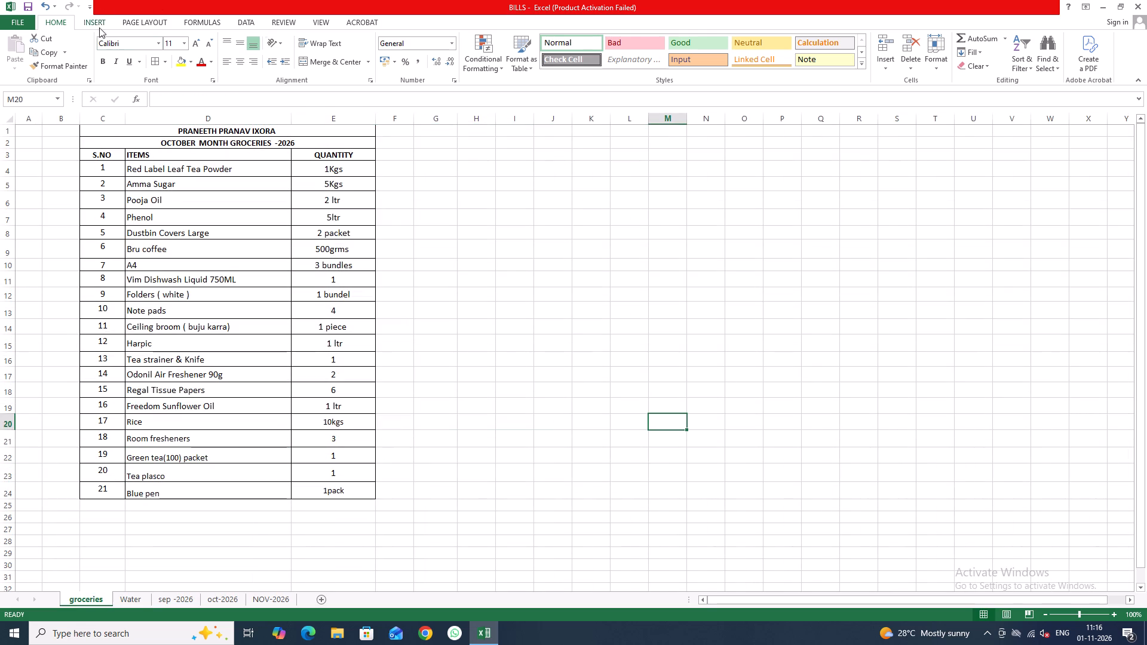
# Return to the NOV-2026 sheet and save the BILLS workbook.
pyautogui.click(281, 604)
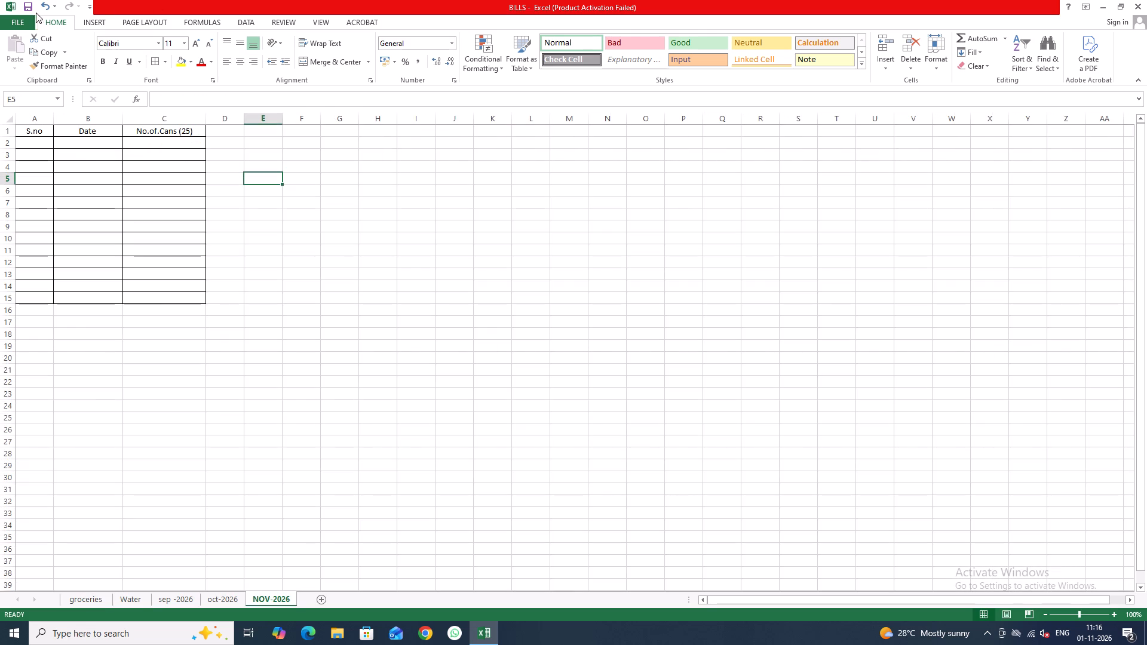
pyautogui.doubleClick(31, 8)
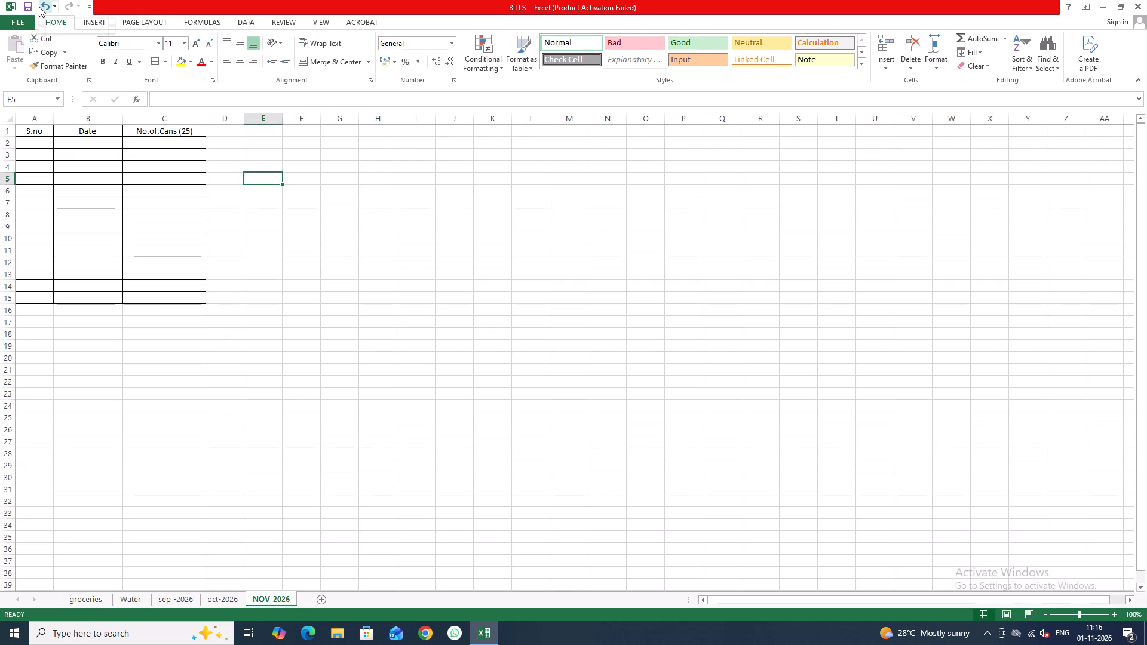
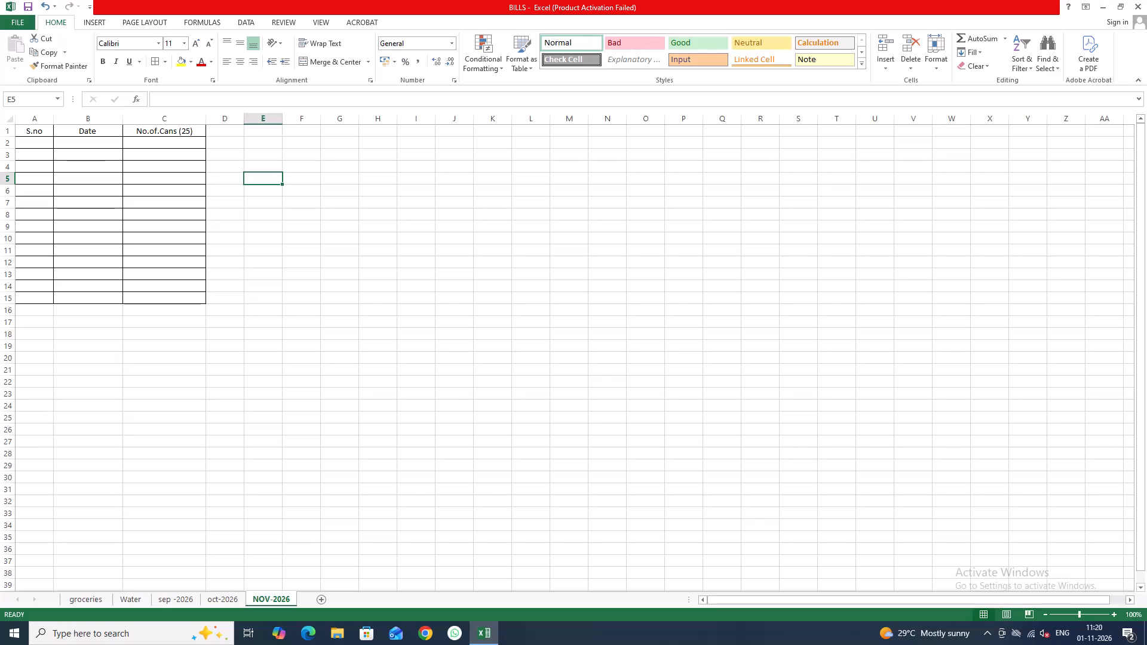
# Return to the oct-2026 sheet and move the selection off the header row to empty cell E16.
pyautogui.click(226, 597)
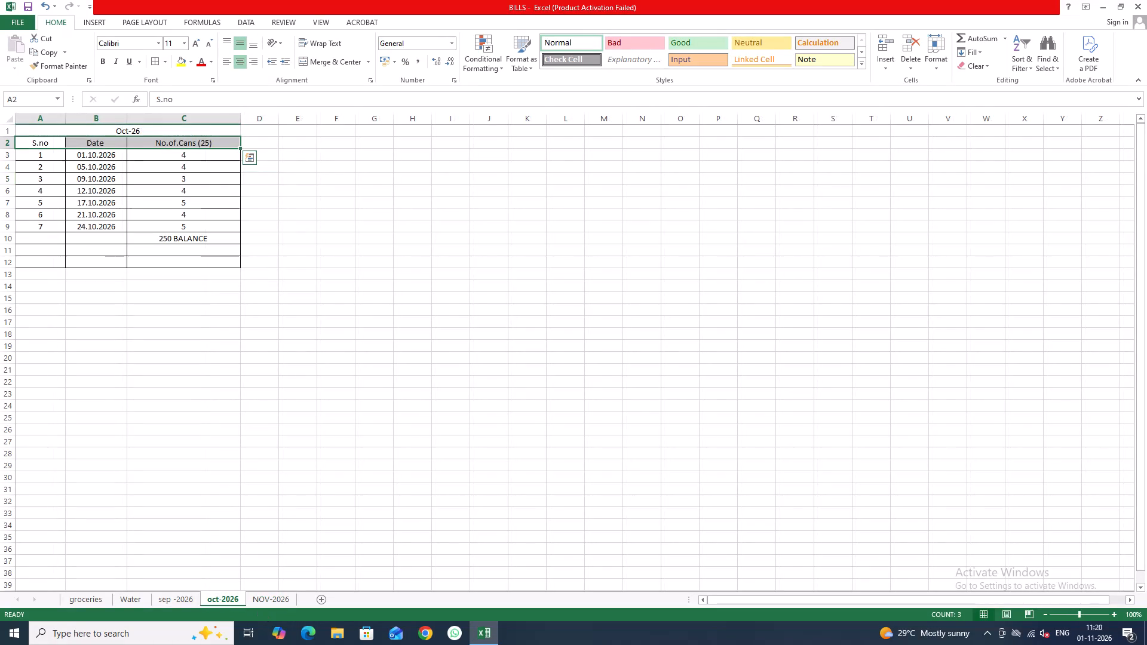
pyautogui.click(283, 307)
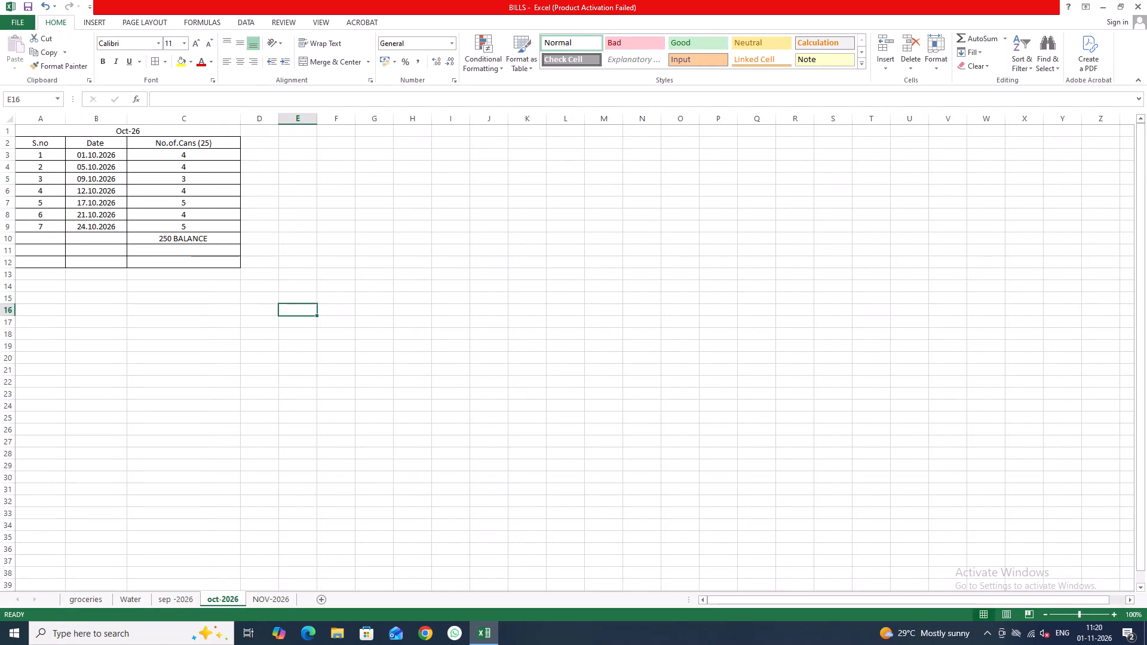
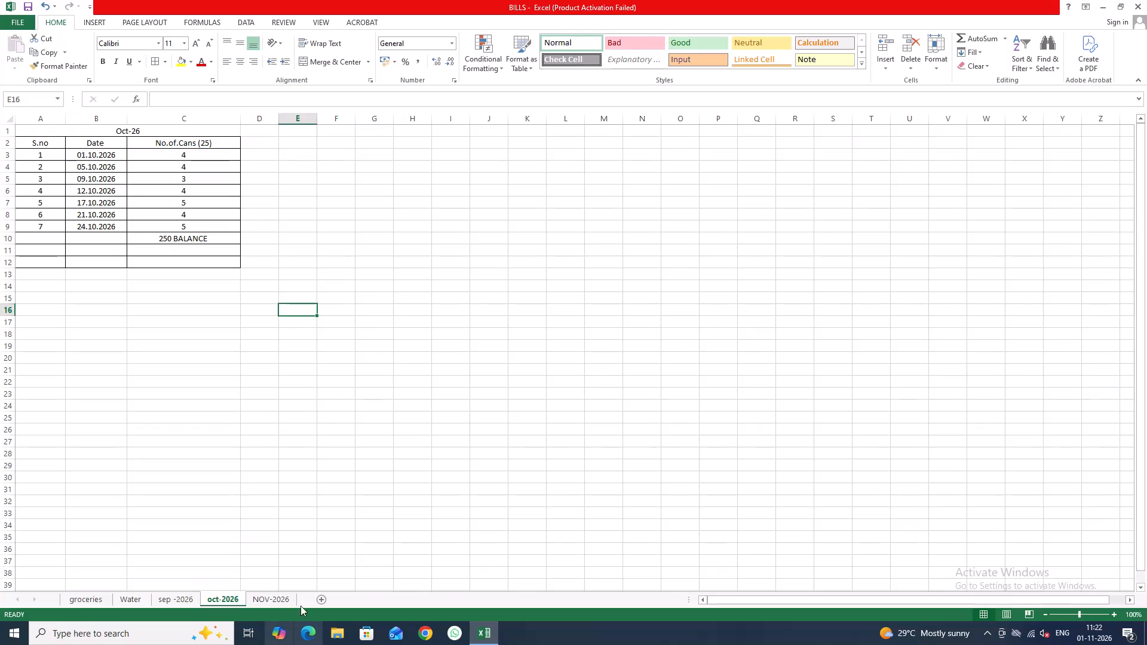
# Save the BILLS workbook with the updated October and November 2026 water can sheets.
pyautogui.click(23, 10)
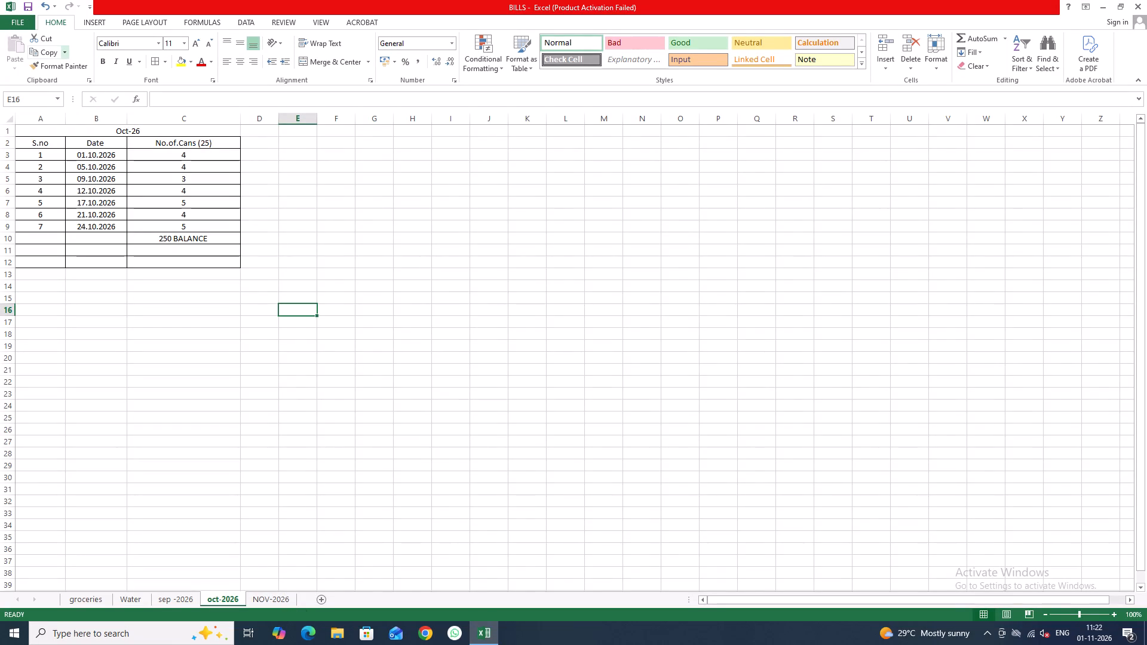
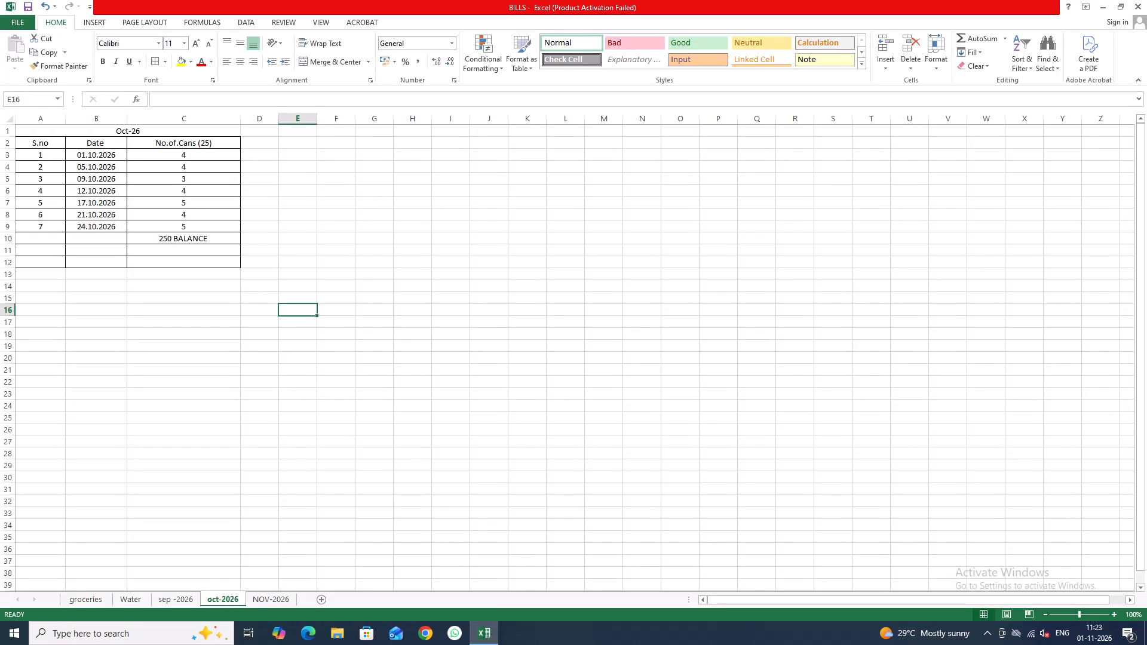
# Save the BILLS workbook and close it.
pyautogui.click(22, 0)
pyautogui.click(1146, 0)
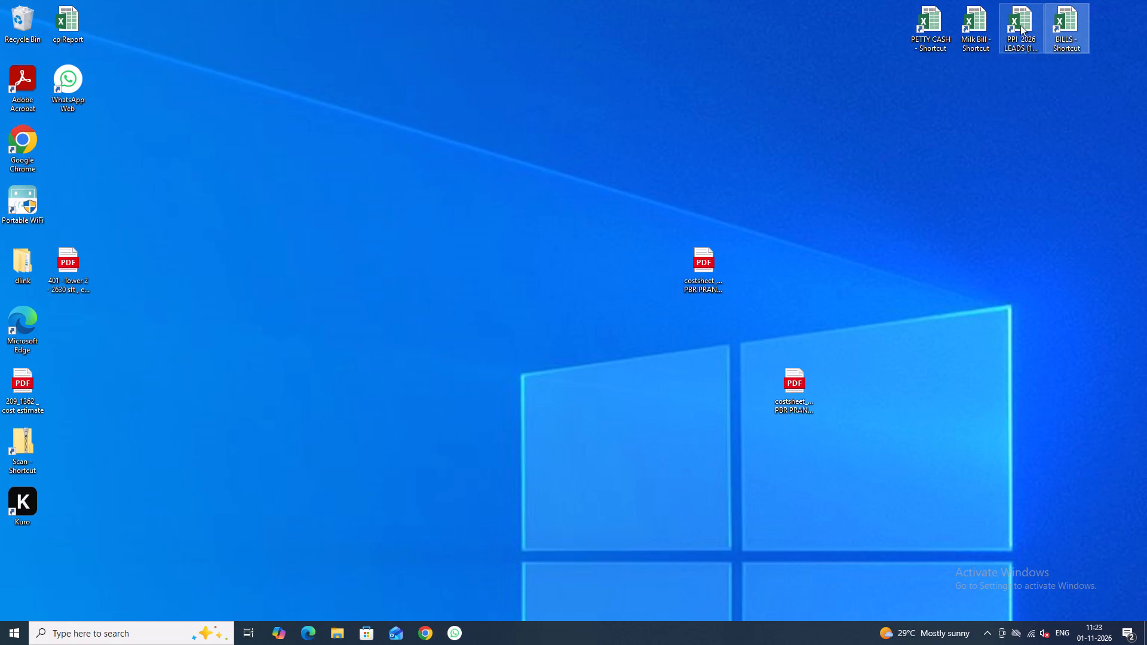
# Open the PETTY CASH workbook from its desktop shortcut.
pyautogui.doubleClick(933, 43)
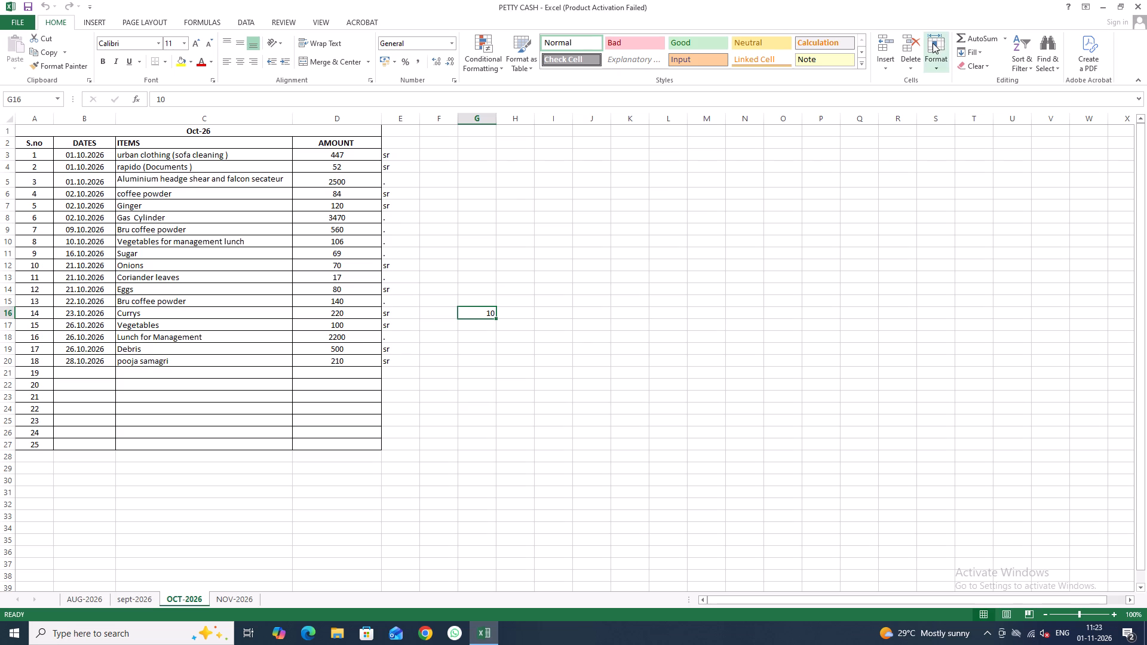
# Examine the October petty cash entries that are marked sr in column E.
pyautogui.click(691, 431)
pyautogui.click(516, 202)
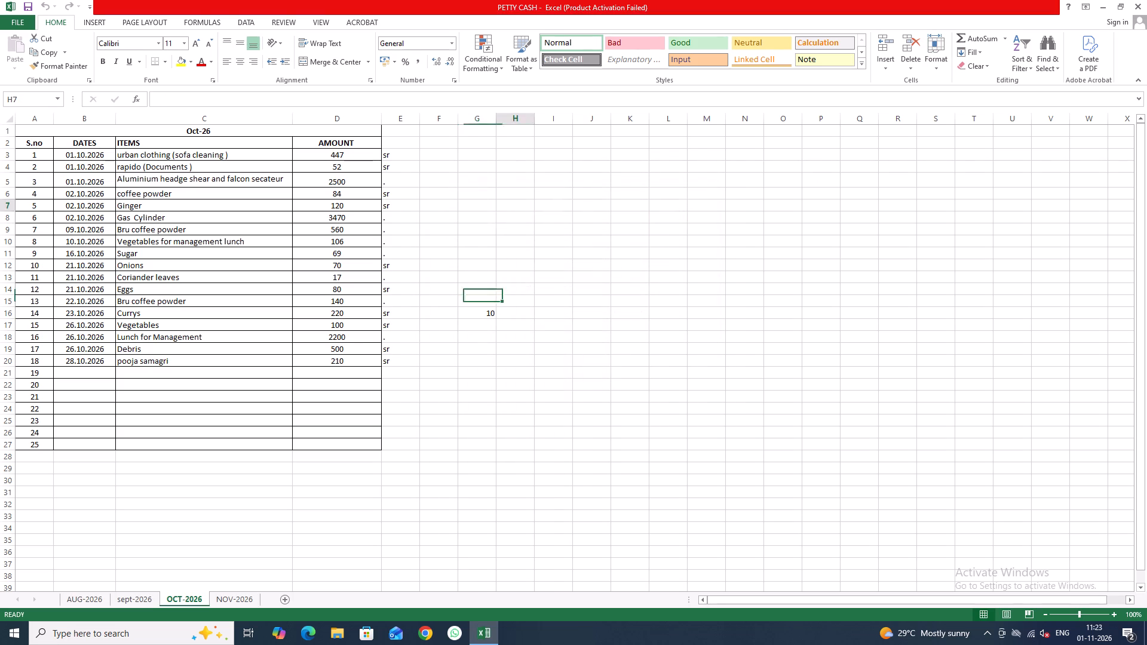
pyautogui.click(408, 159)
pyautogui.click(406, 167)
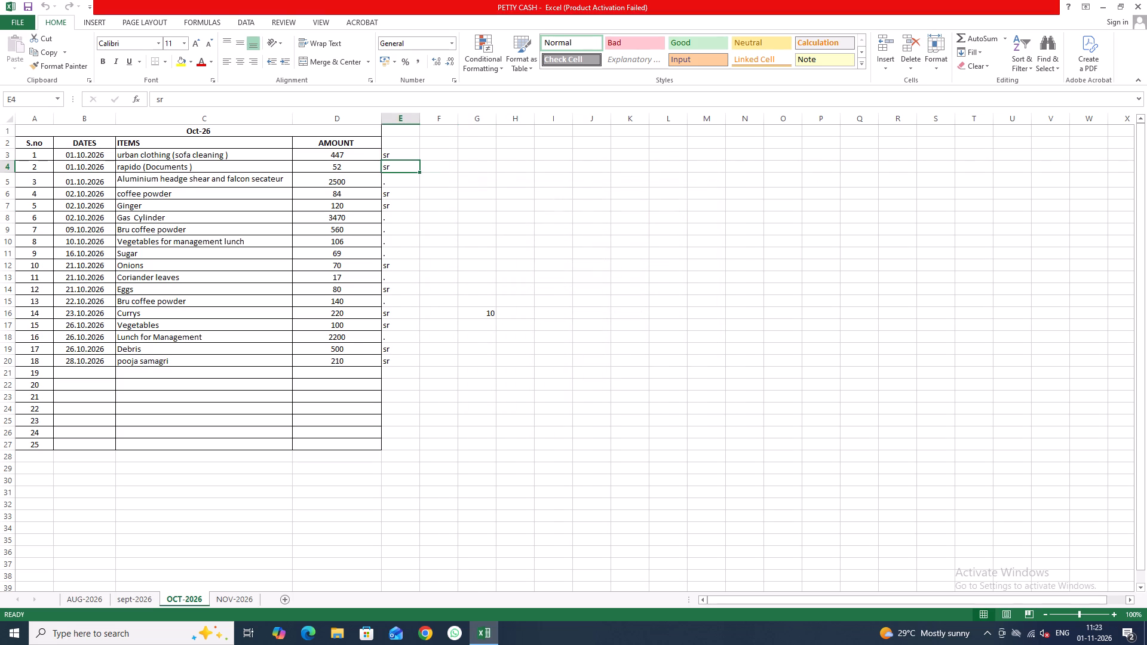
pyautogui.click(398, 193)
pyautogui.click(394, 205)
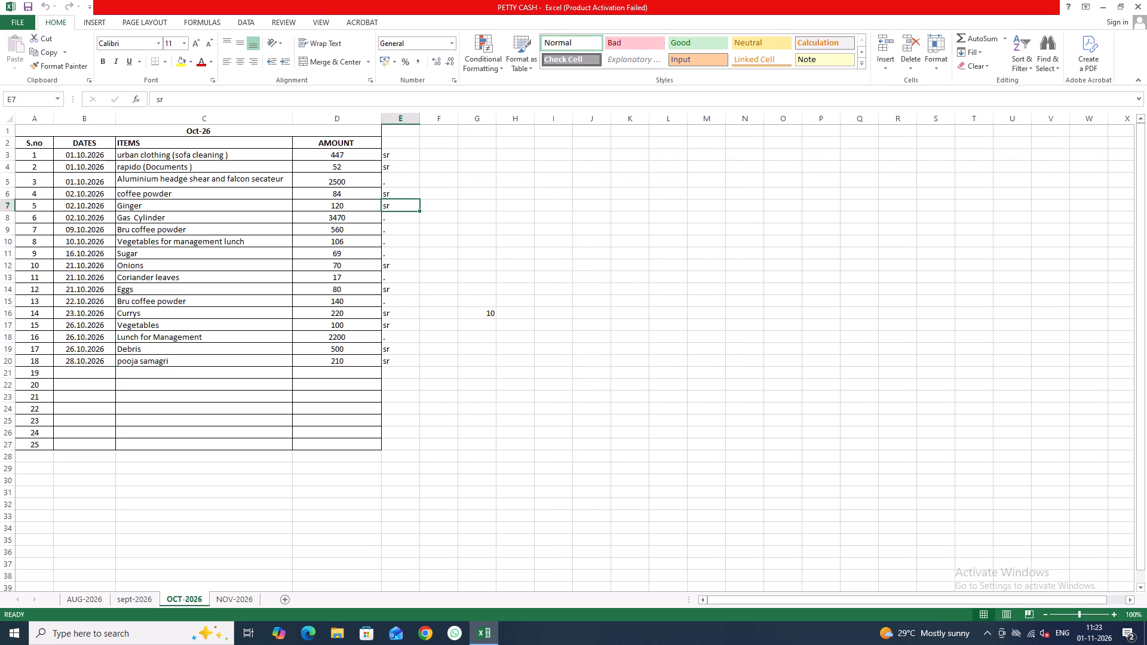
pyautogui.click(408, 266)
pyautogui.click(395, 290)
pyautogui.click(401, 318)
pyautogui.click(402, 325)
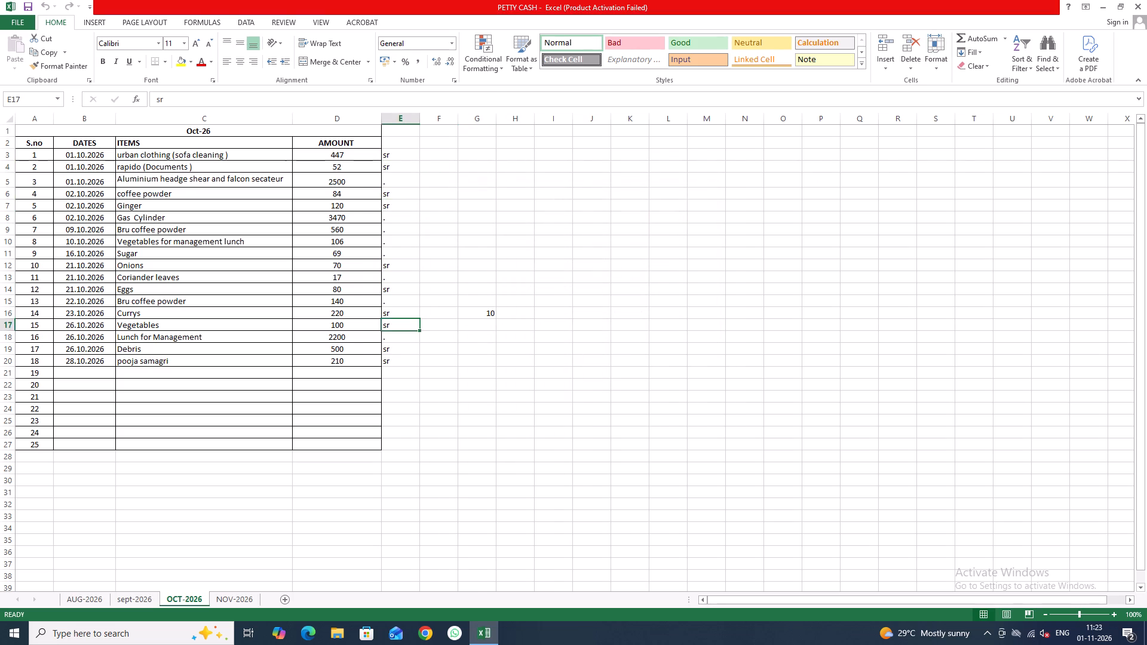
pyautogui.click(413, 353)
pyautogui.click(413, 358)
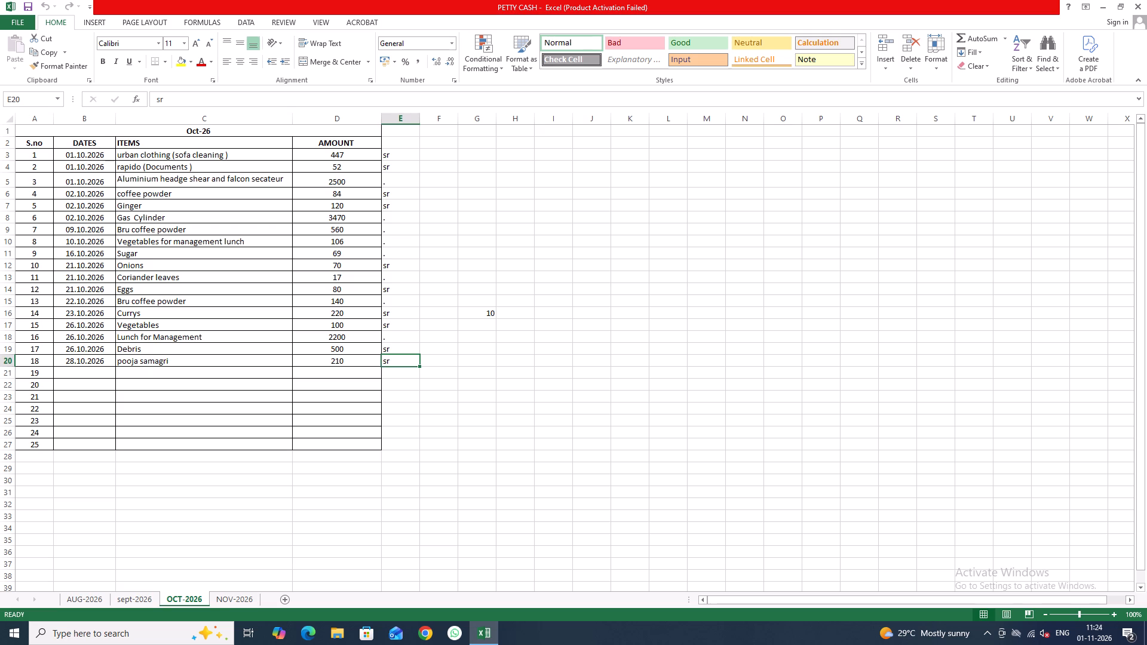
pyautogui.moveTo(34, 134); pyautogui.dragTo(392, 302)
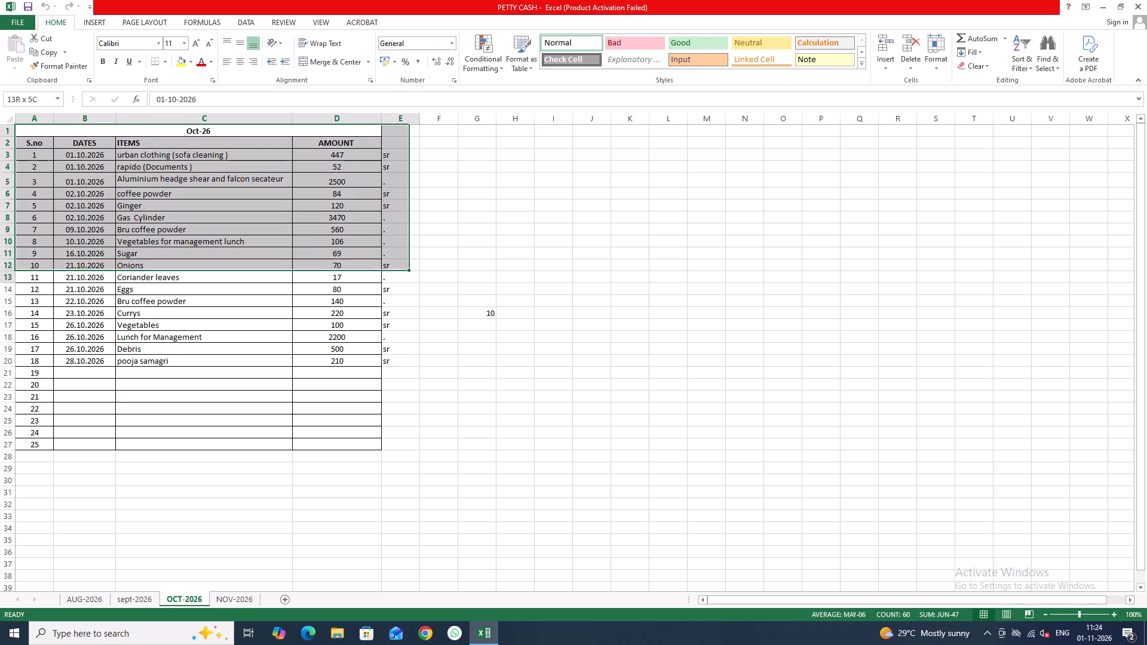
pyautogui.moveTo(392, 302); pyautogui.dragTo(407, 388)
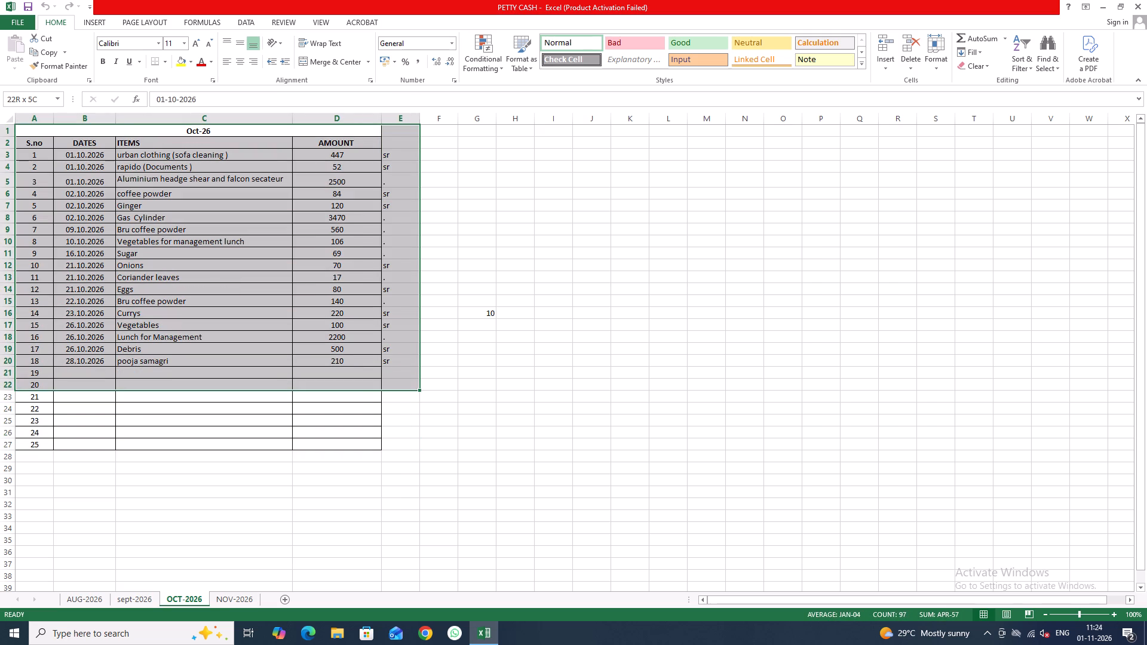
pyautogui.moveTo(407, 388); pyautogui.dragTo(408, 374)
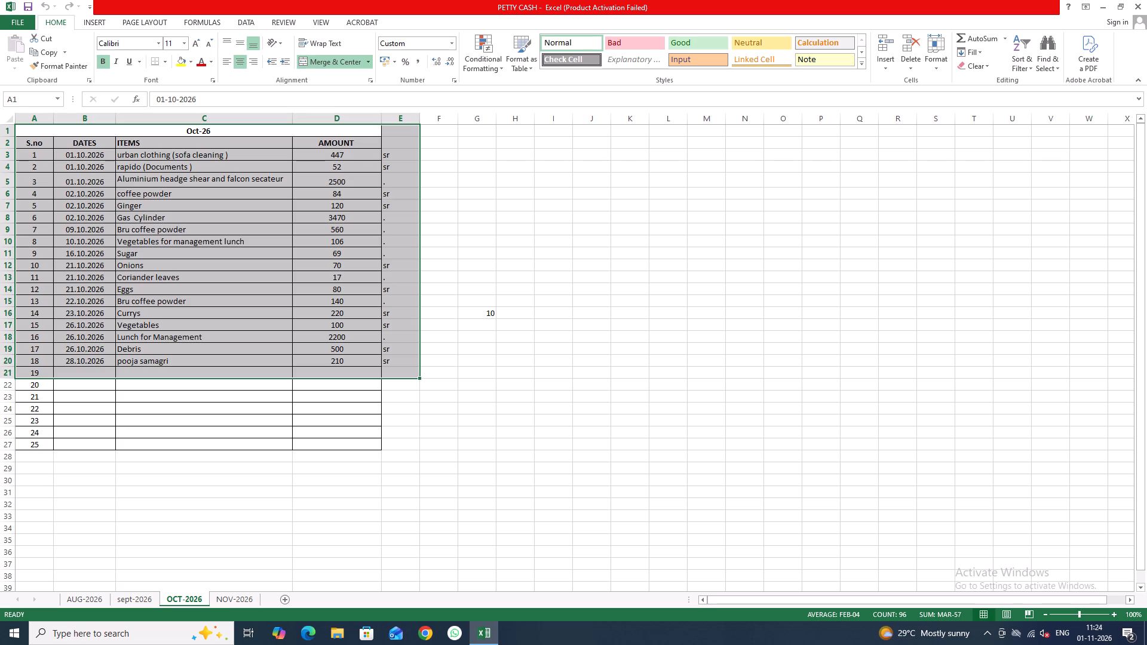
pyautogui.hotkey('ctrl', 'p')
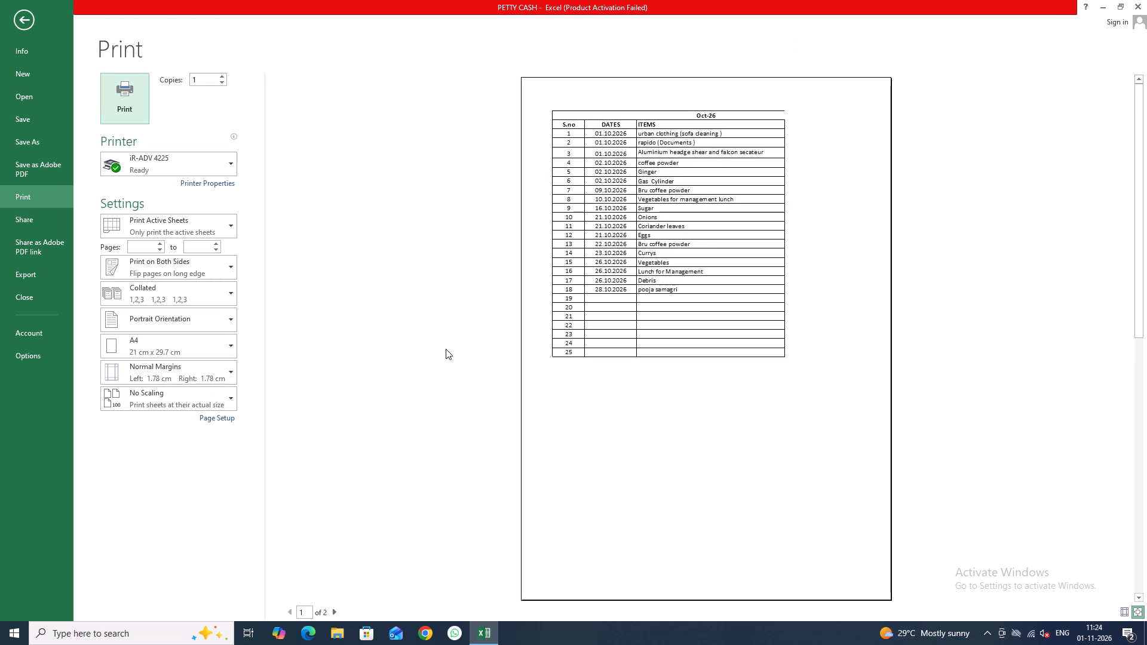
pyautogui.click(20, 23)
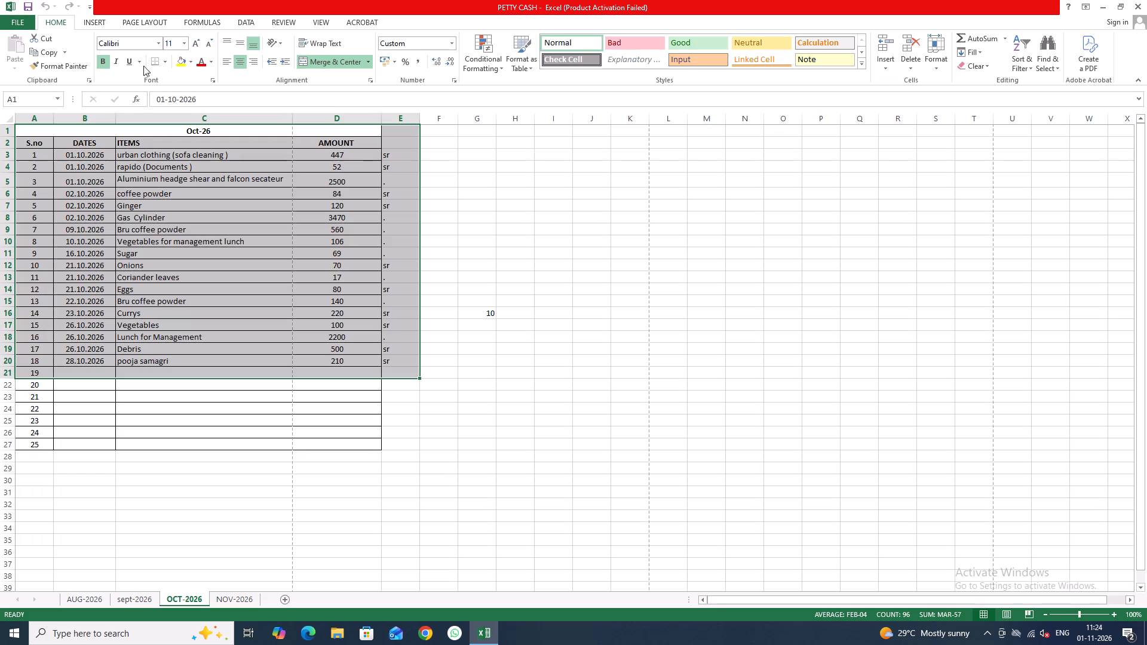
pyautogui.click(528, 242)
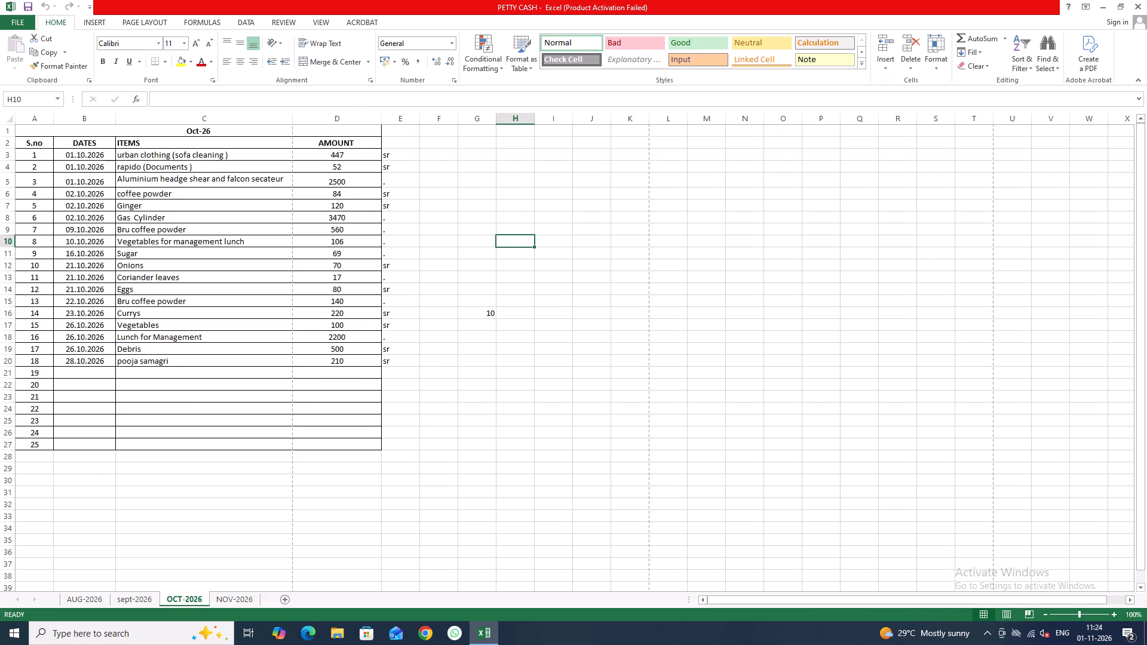
# Apply all borders to cells E2 to E21 beside the October petty cash amounts.
pyautogui.moveTo(412, 137); pyautogui.dragTo(413, 370)
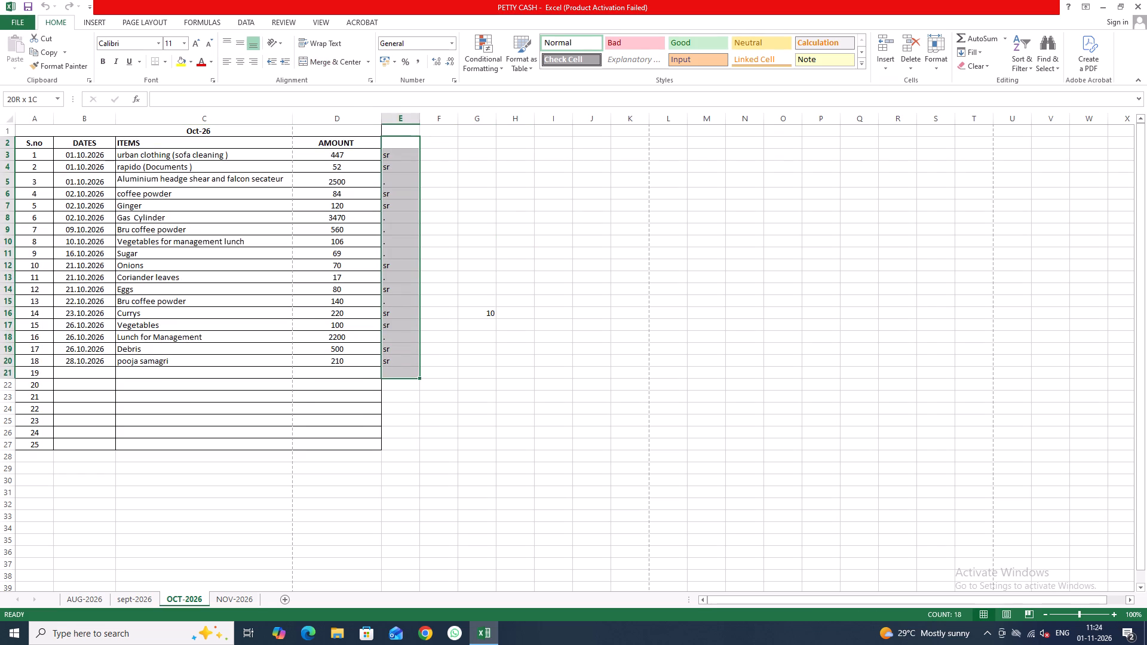
pyautogui.moveTo(413, 370); pyautogui.dragTo(415, 377)
pyautogui.click(167, 62)
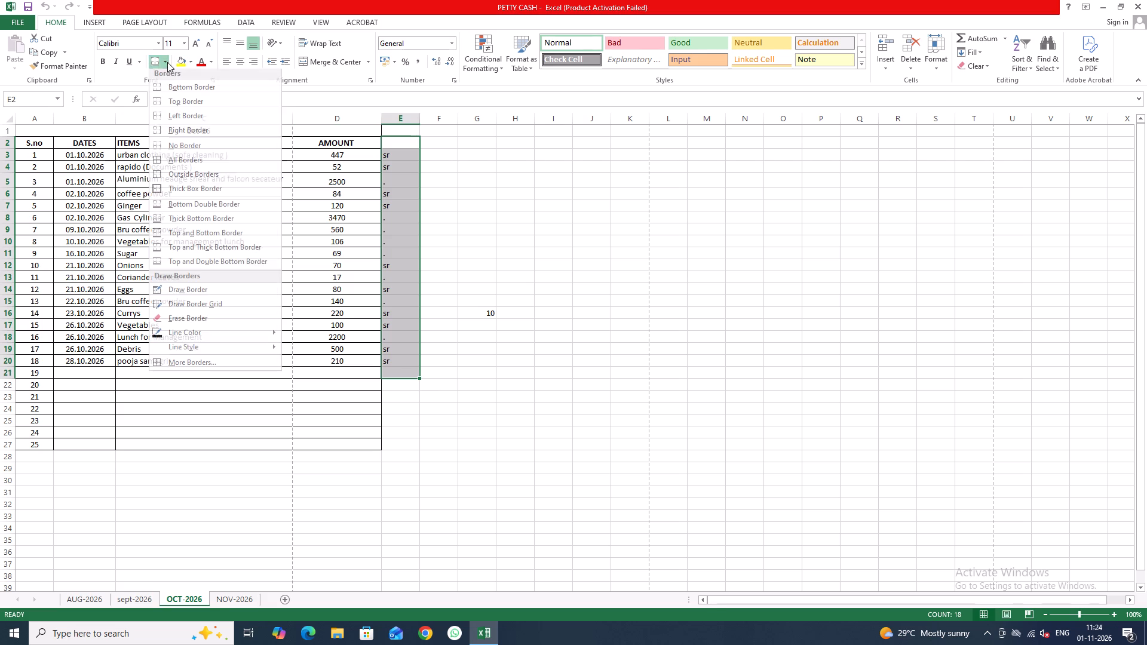
pyautogui.click(180, 167)
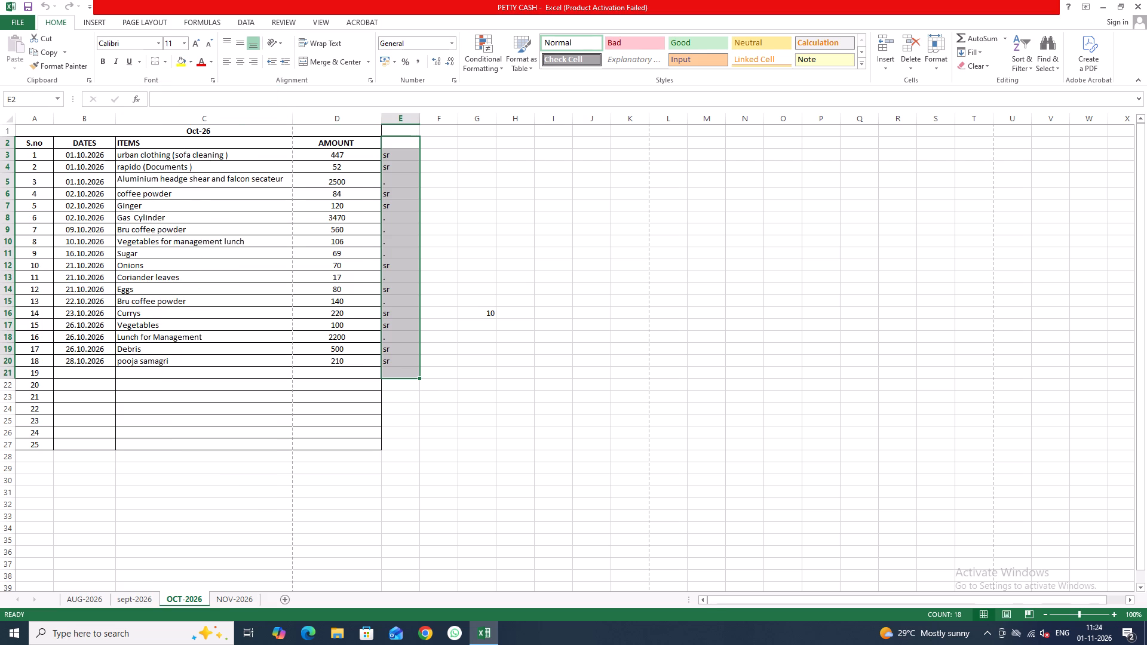
pyautogui.click(464, 206)
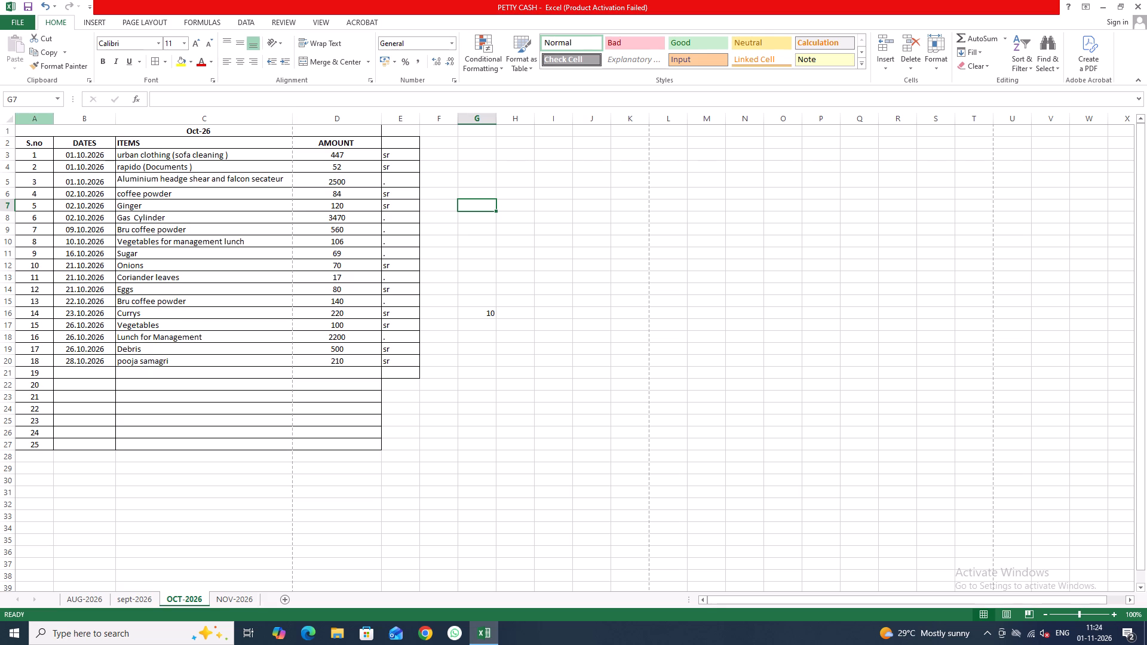
# Print one copy of the OCT-2026 petty cash sheet on the iR-ADV 4225 printer.
pyautogui.moveTo(41, 132); pyautogui.dragTo(378, 176)
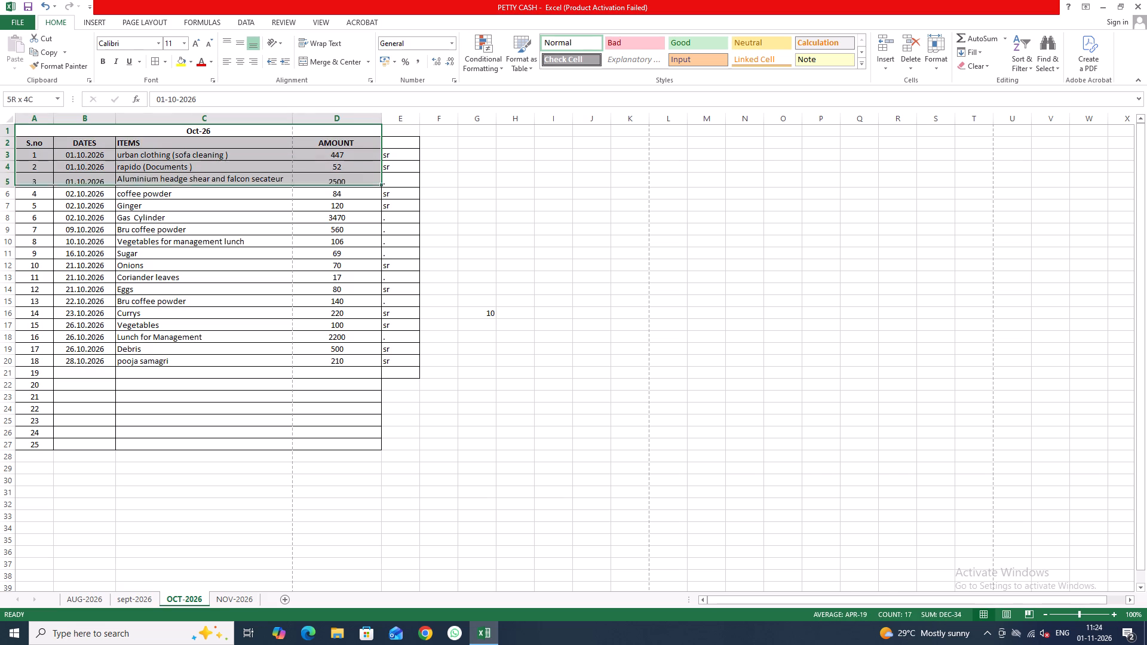
pyautogui.moveTo(378, 176); pyautogui.dragTo(414, 318)
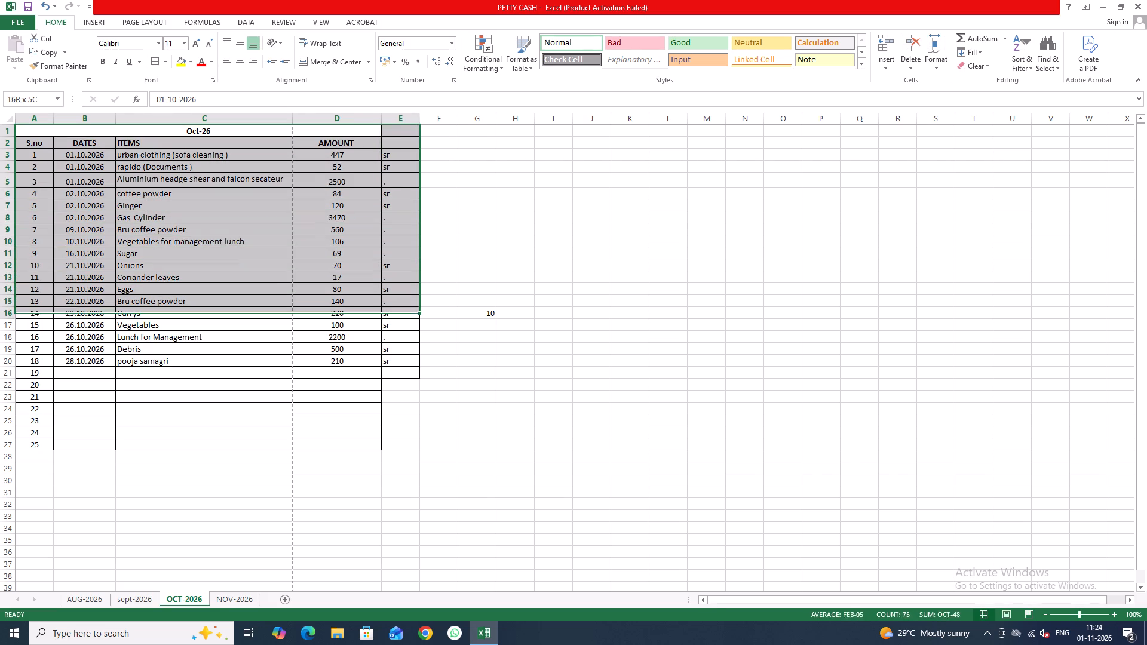
pyautogui.moveTo(414, 318); pyautogui.dragTo(415, 369)
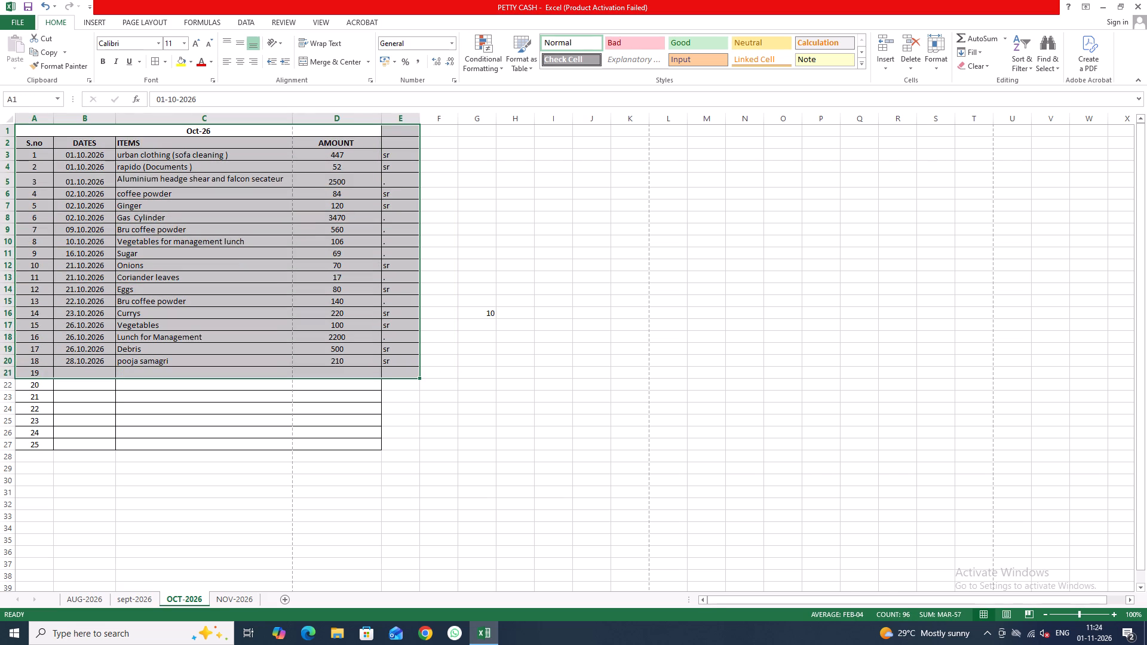
pyautogui.hotkey('ctrl', 'p')
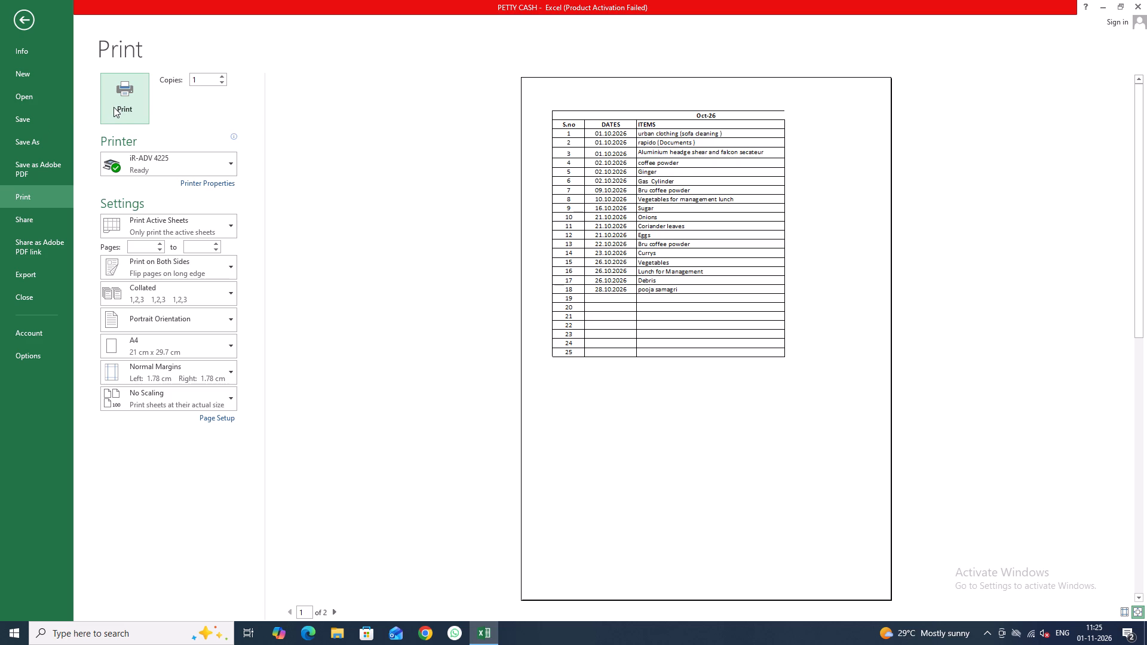
pyautogui.click(114, 107)
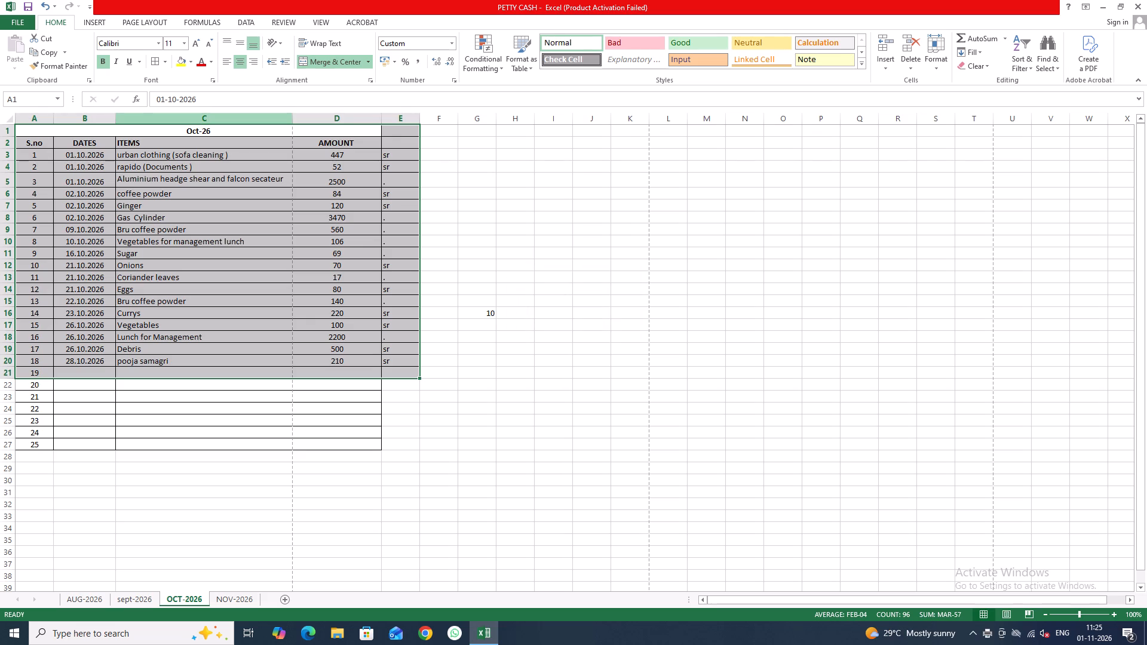
# Save the PETTY CASH workbook.
pyautogui.click(510, 376)
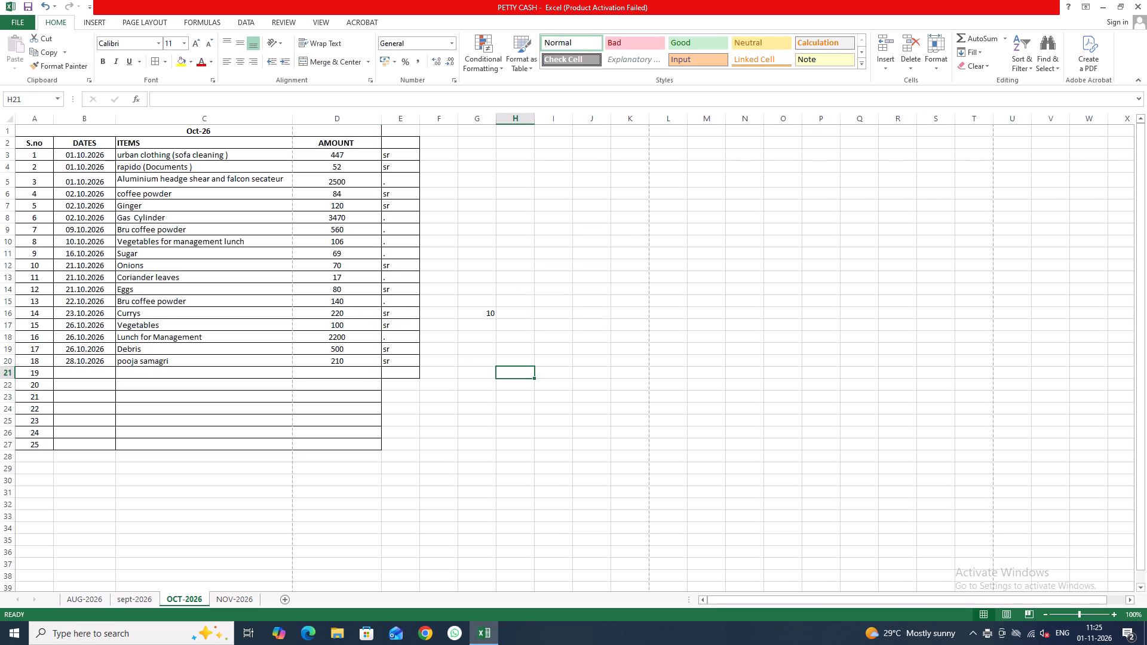
pyautogui.click(25, 4)
# Review the October petty cash items and amounts, particularly the Onions, Coriander leaves and Eggs entries.
pyautogui.click(191, 372)
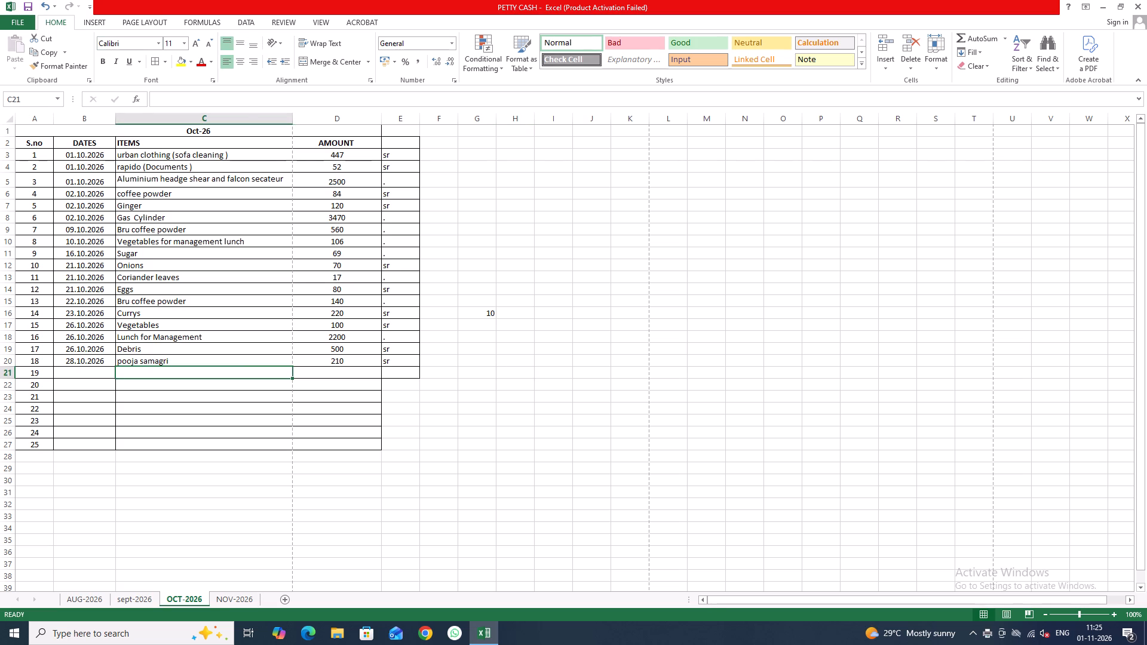
pyautogui.click(182, 337)
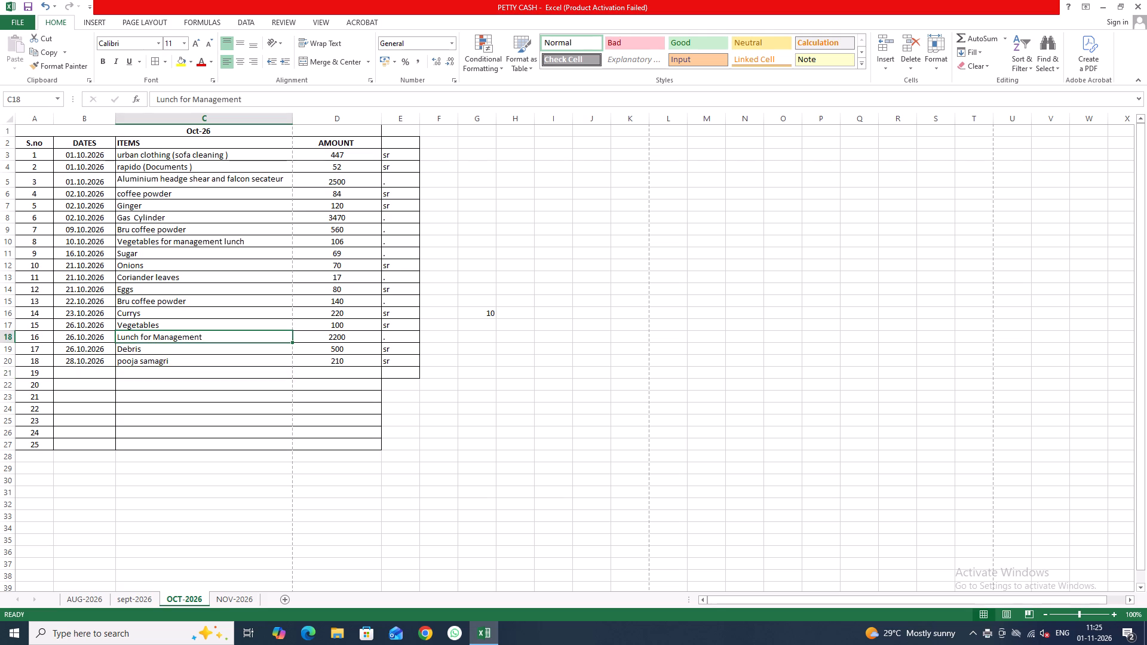
pyautogui.click(124, 293)
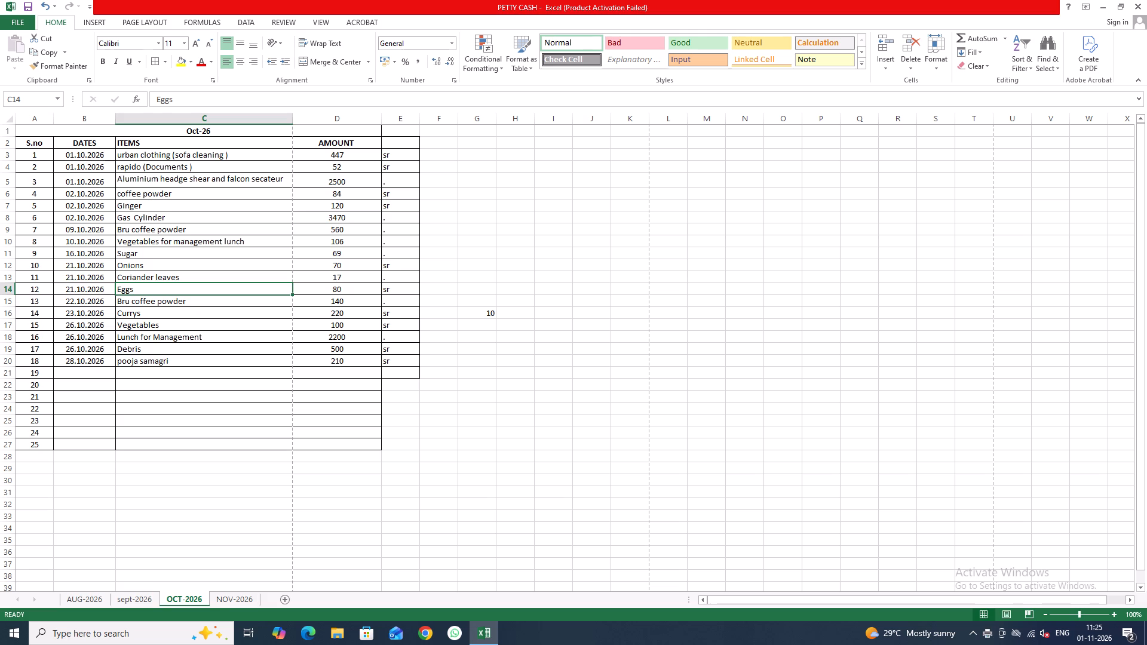
pyautogui.click(316, 290)
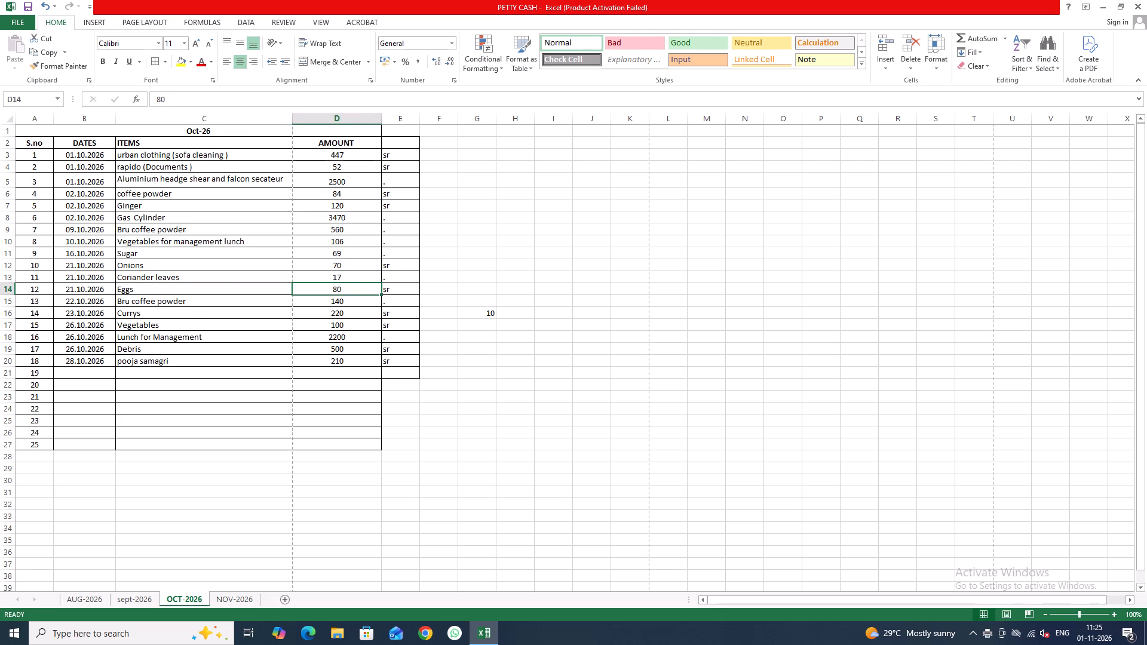
pyautogui.click(142, 288)
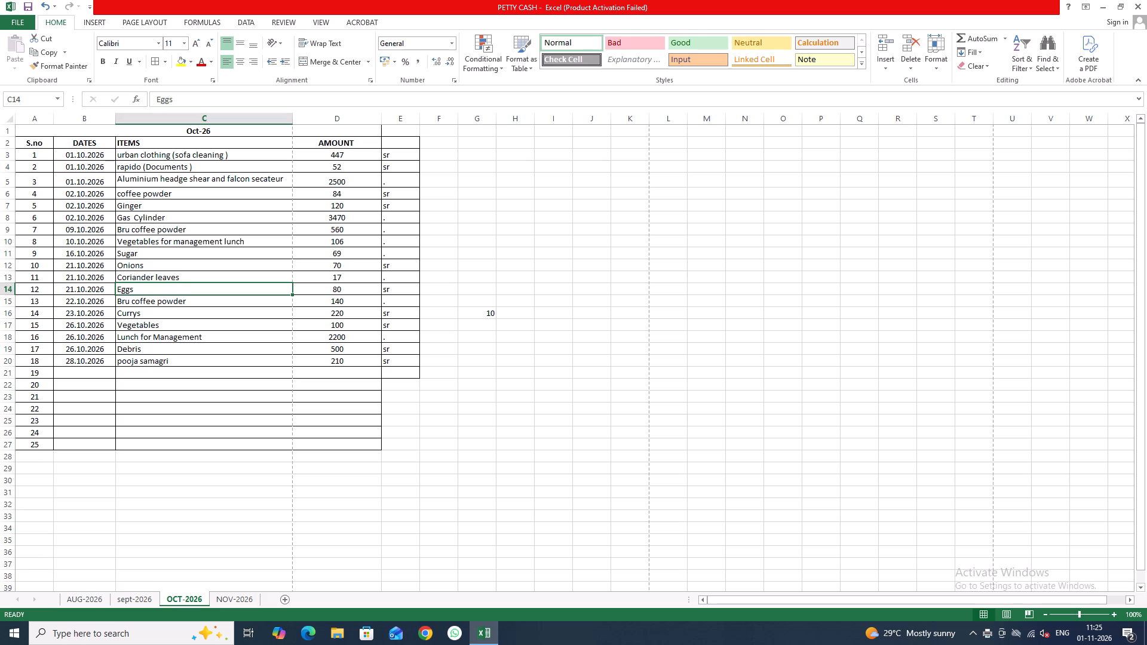
pyautogui.click(148, 268)
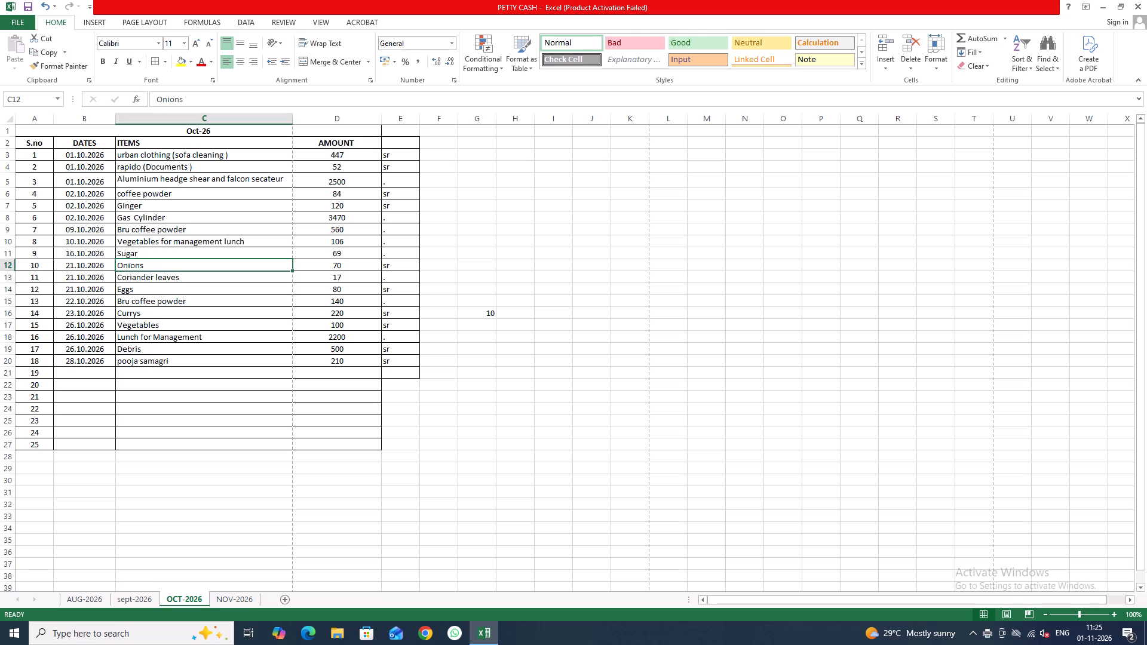
pyautogui.click(148, 279)
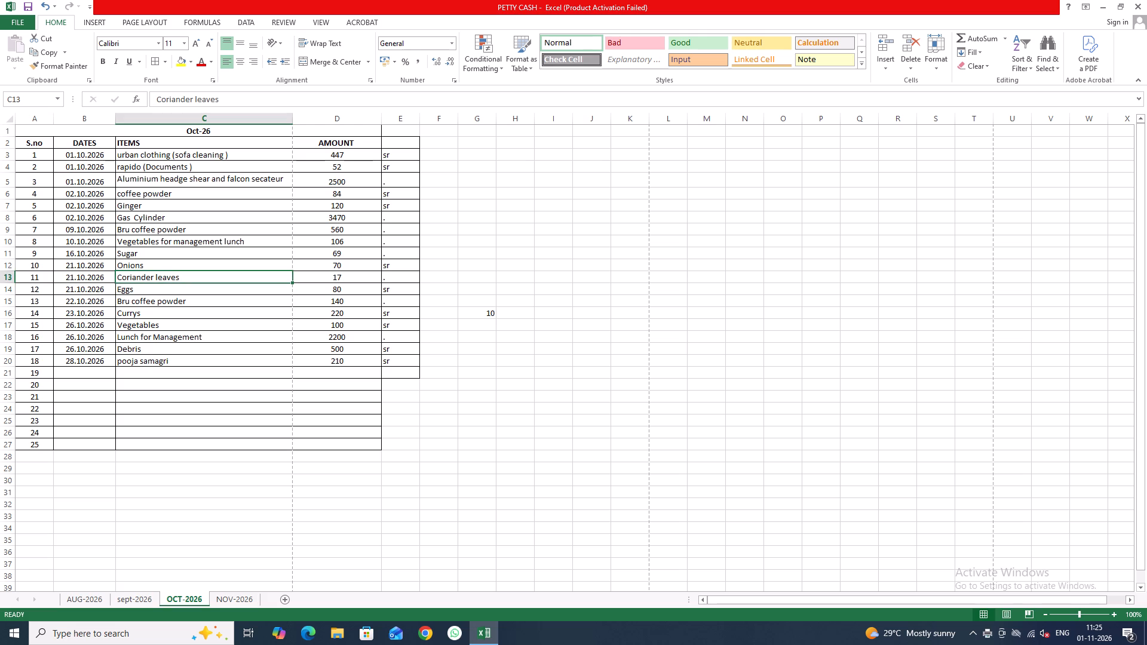
pyautogui.click(350, 281)
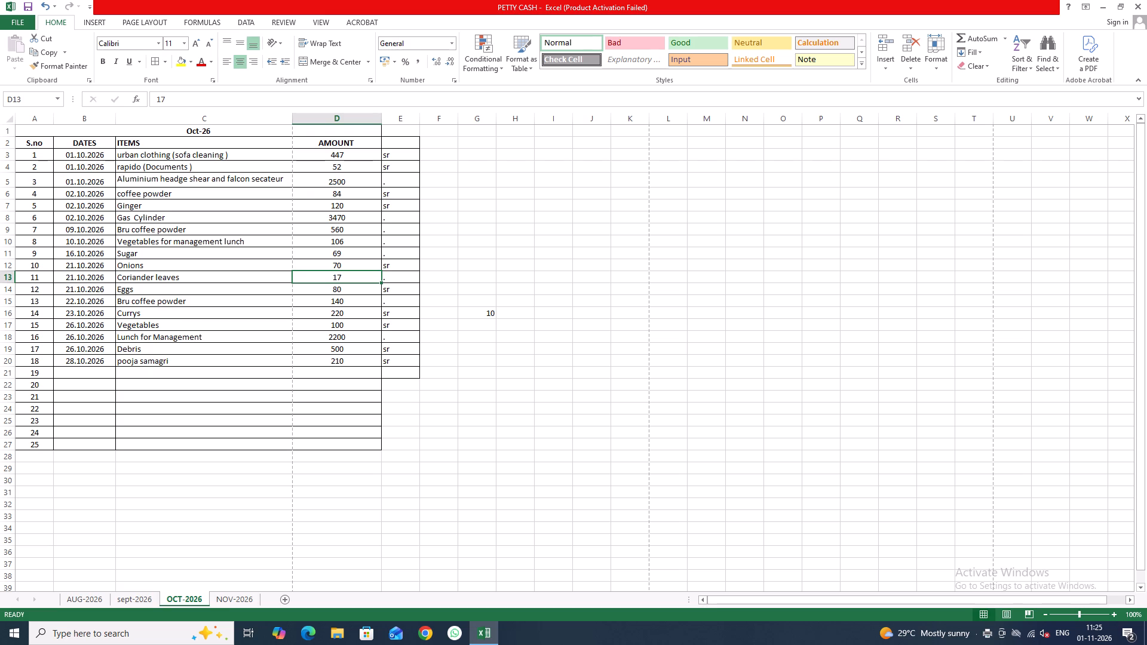
pyautogui.click(357, 267)
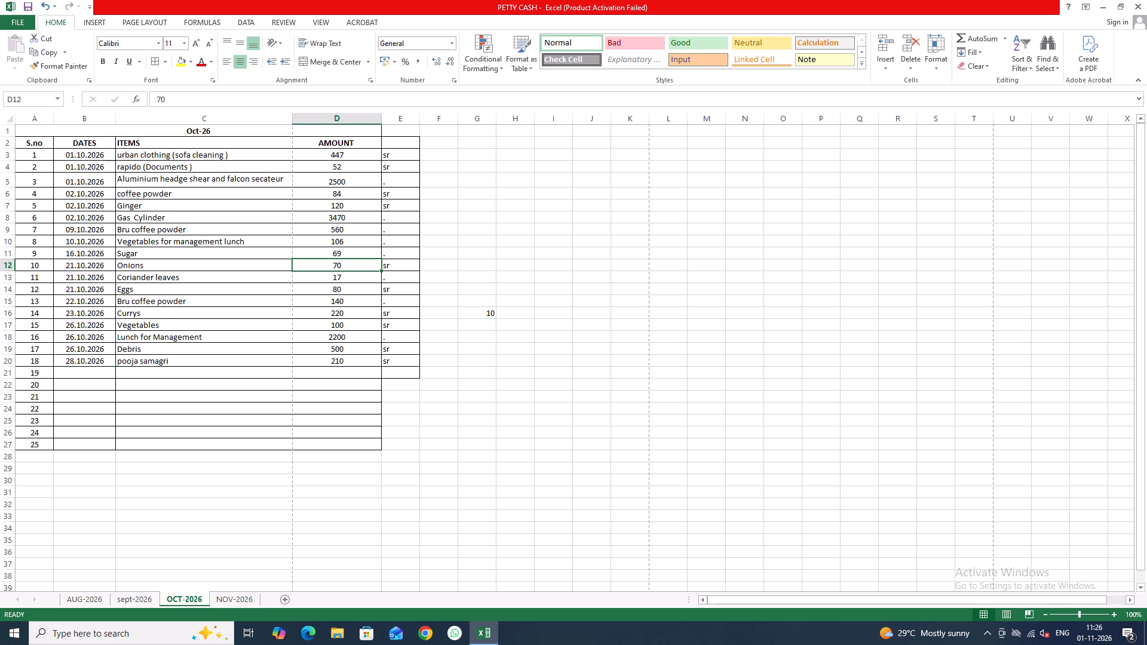
pyautogui.click(486, 257)
pyautogui.click(111, 370)
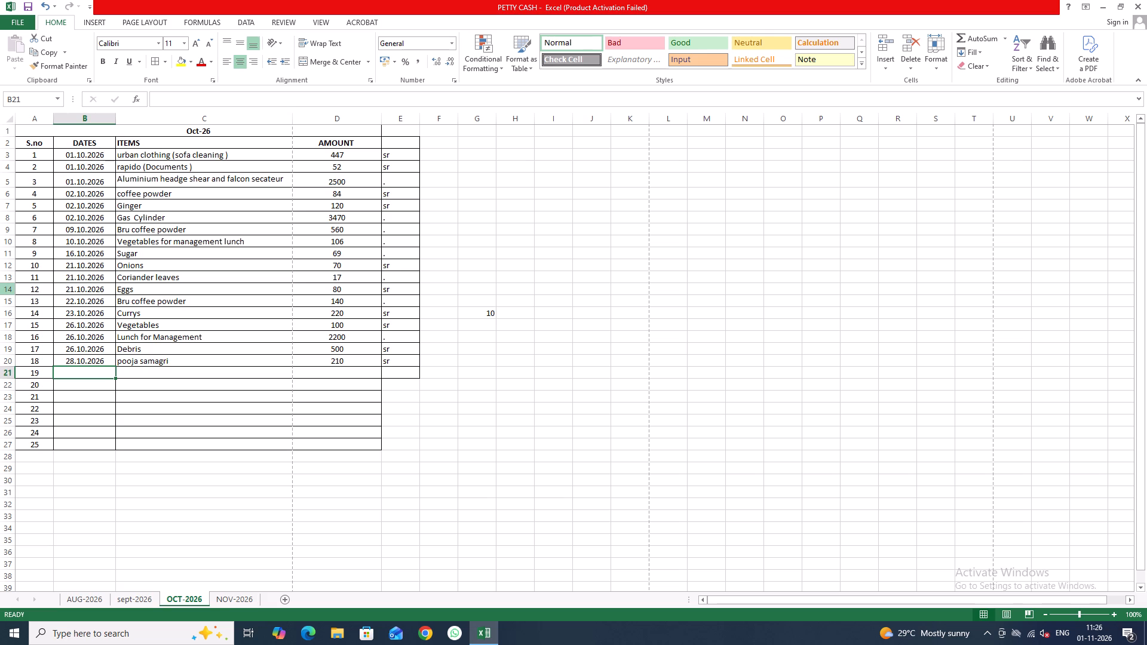
# Insert a blank row above the Eggs entry in the October petty cash table.
pyautogui.rightClick(10, 294)
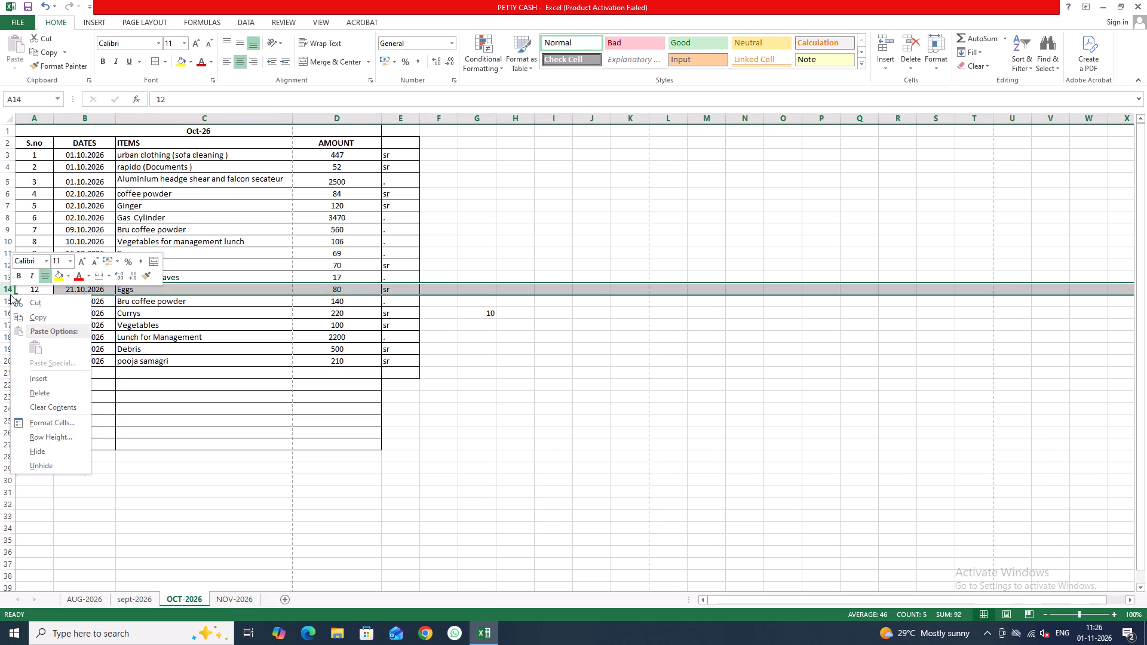
pyautogui.click(40, 382)
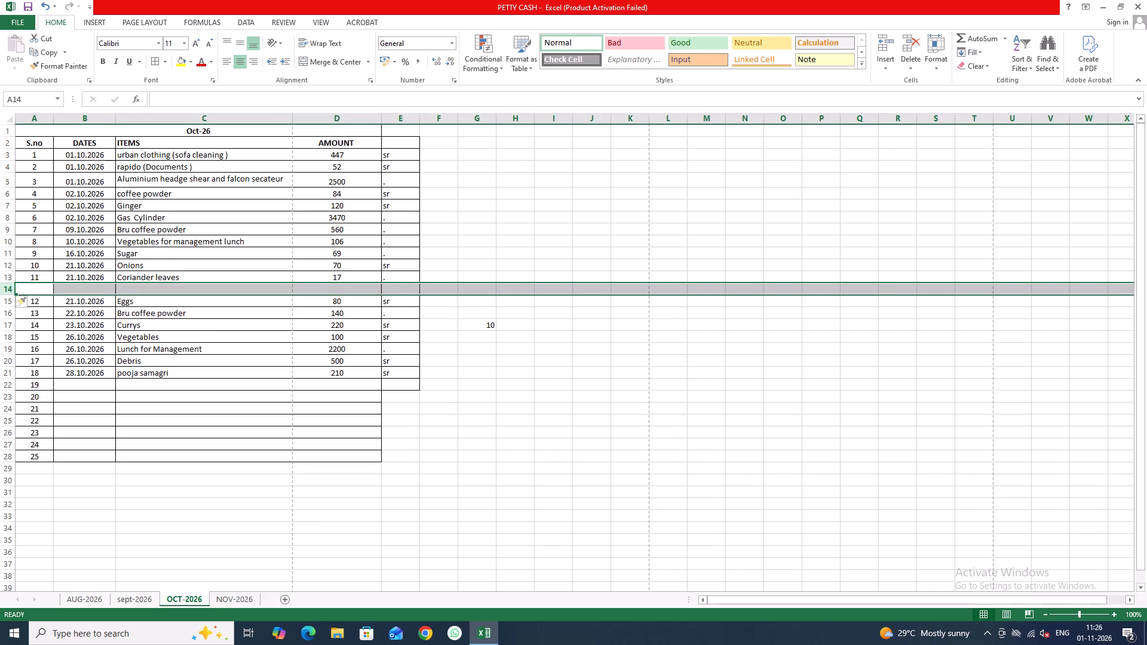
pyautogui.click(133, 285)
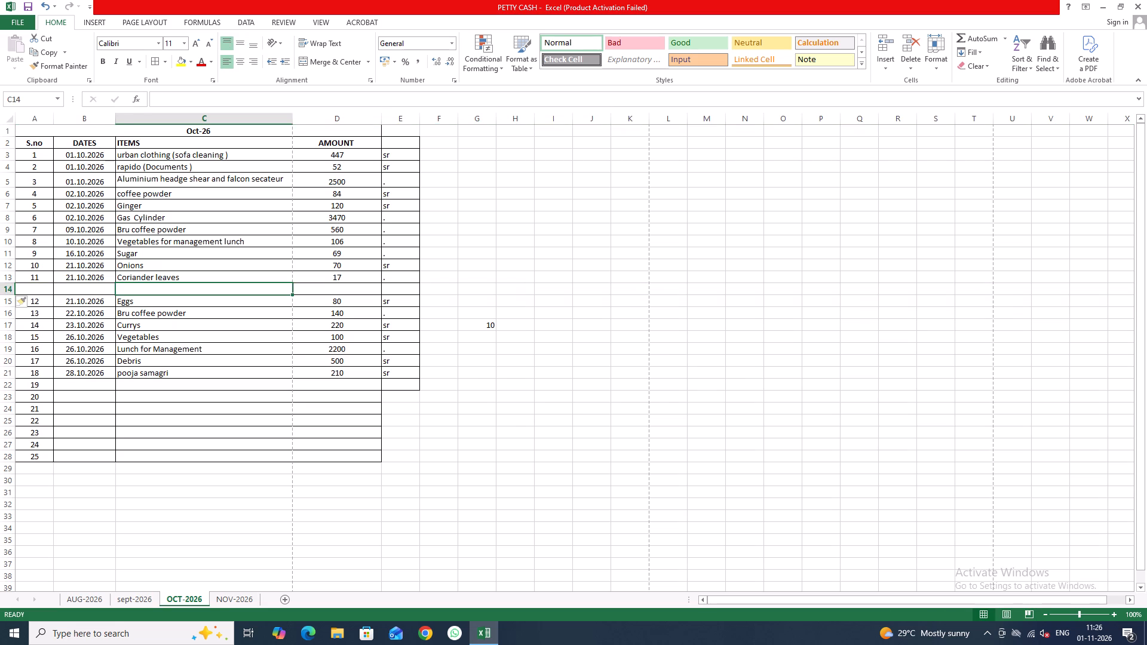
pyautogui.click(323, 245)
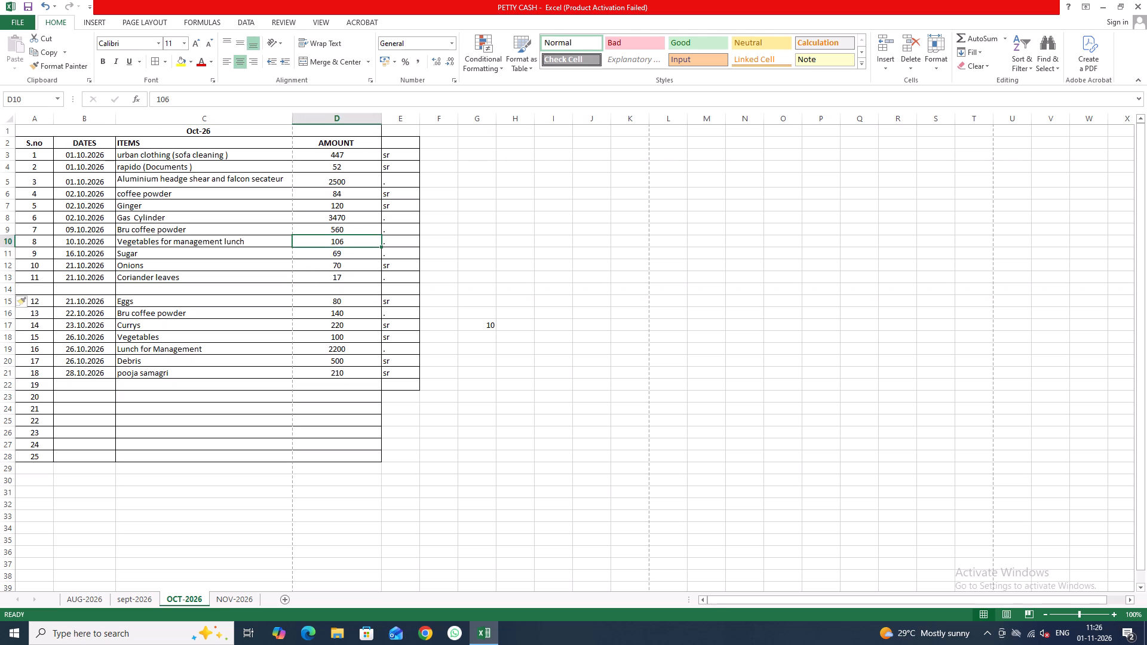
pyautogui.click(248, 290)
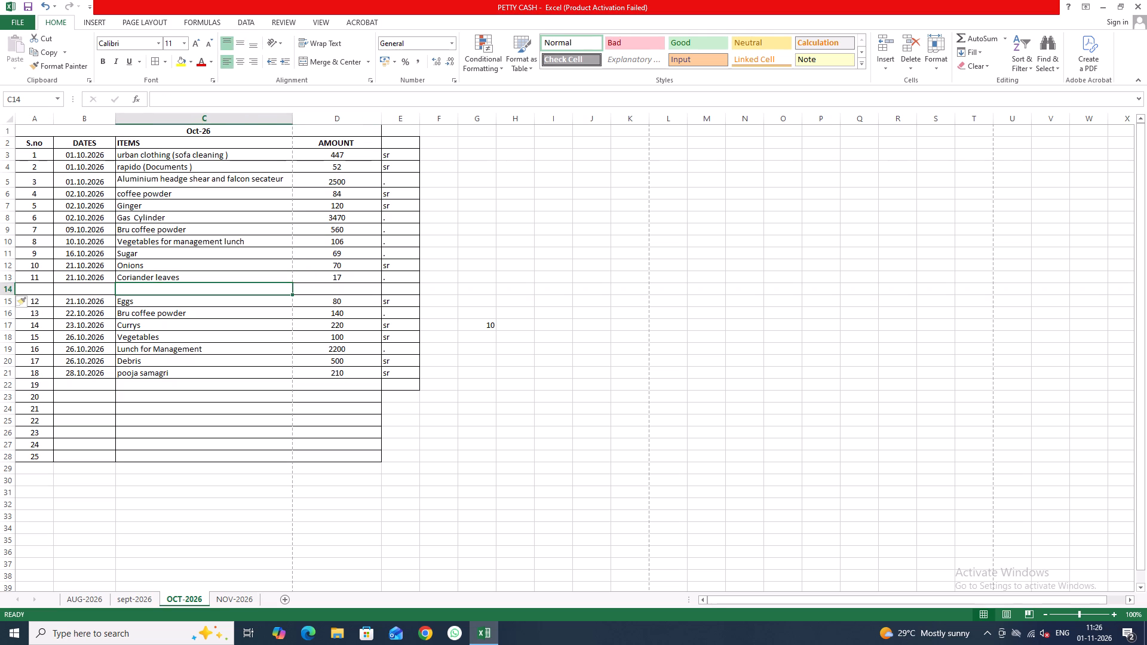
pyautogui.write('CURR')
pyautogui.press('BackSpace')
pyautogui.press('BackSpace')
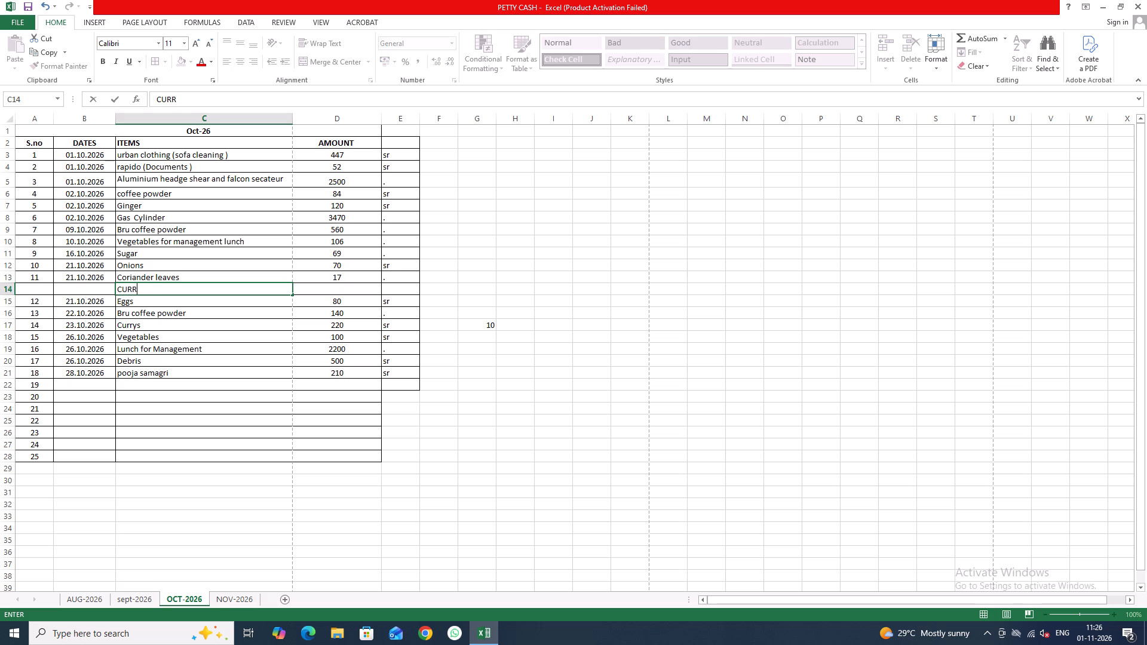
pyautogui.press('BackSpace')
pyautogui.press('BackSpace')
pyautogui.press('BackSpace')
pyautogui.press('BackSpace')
# Fill the new row 14 with the item Onions and the amount 100.
pyautogui.click(360, 291)
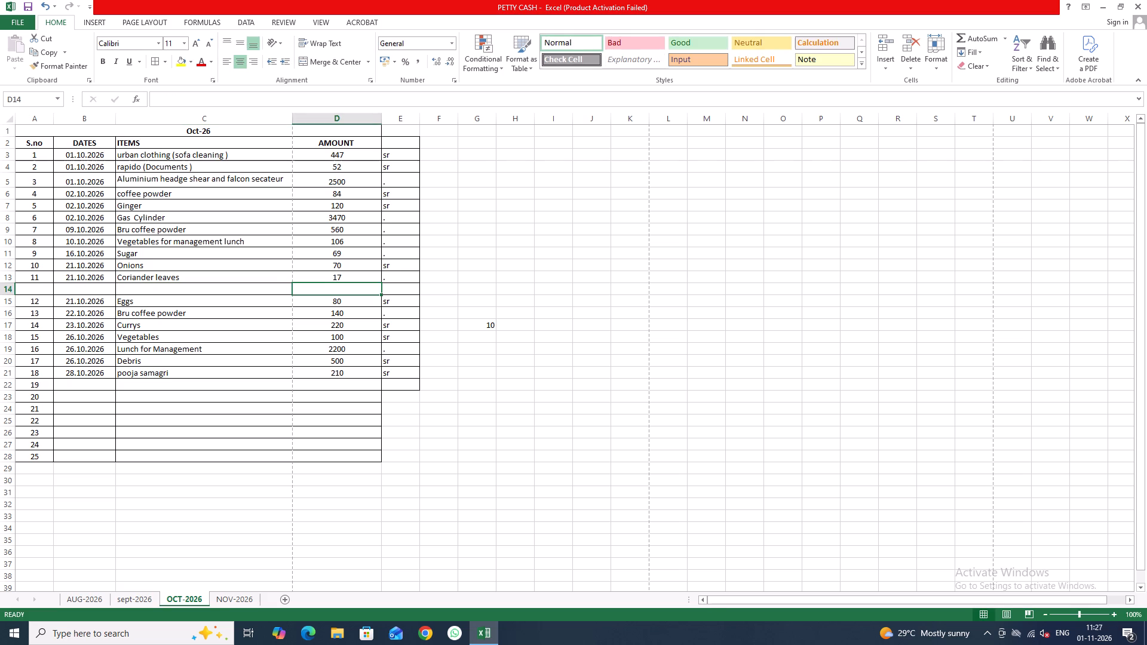
pyautogui.write('100')
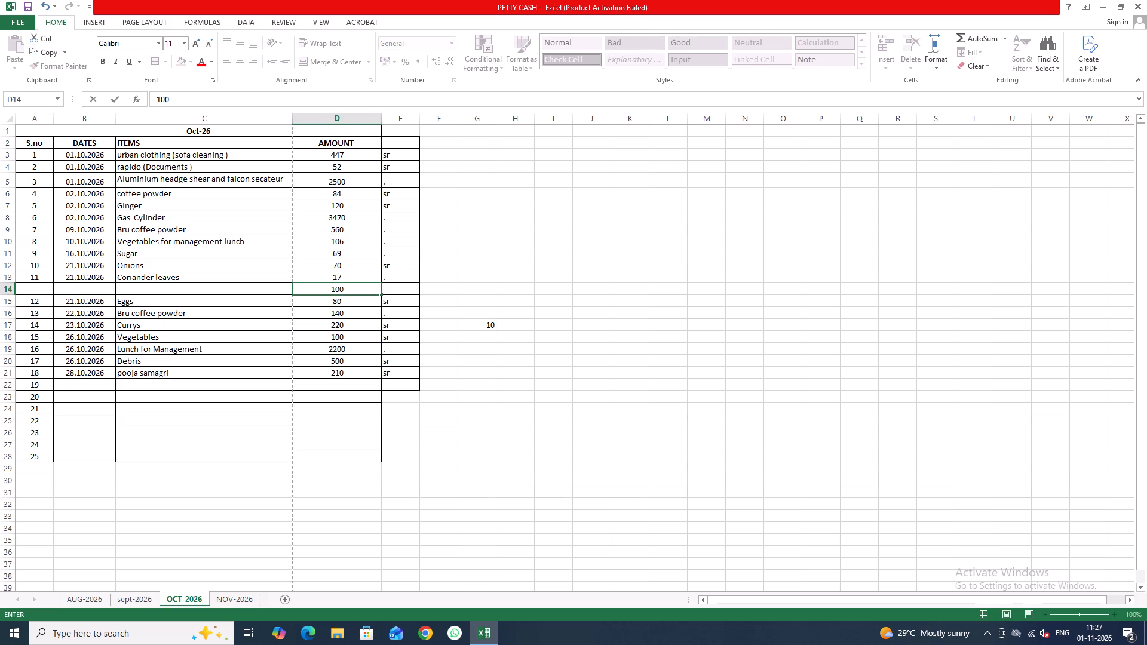
pyautogui.click(235, 290)
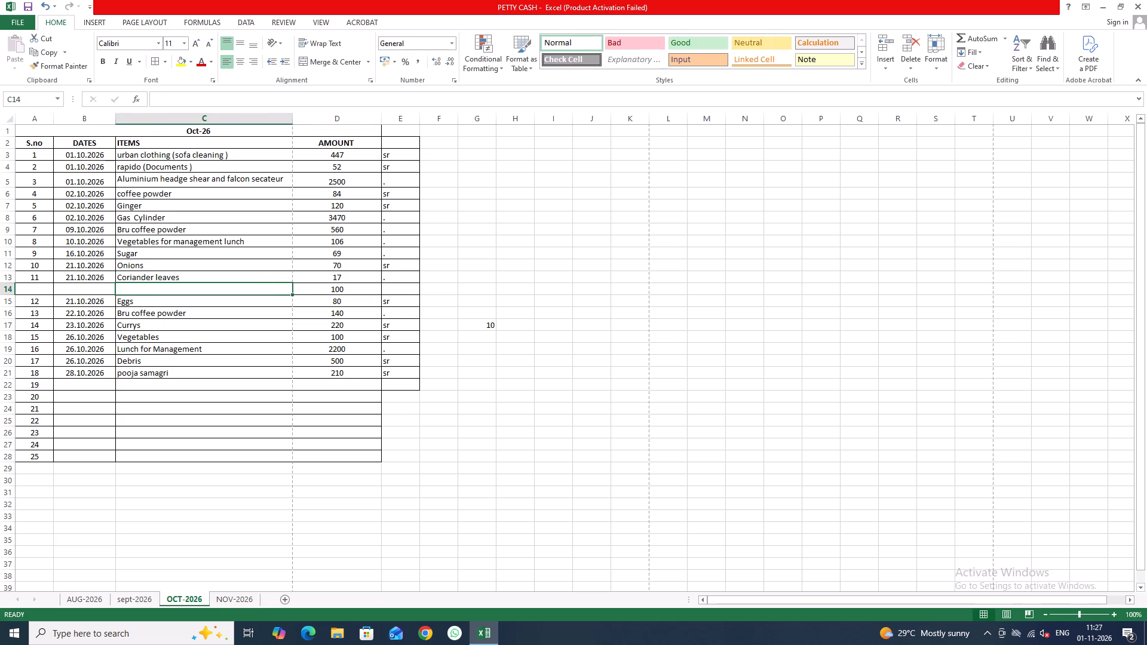
pyautogui.click(237, 264)
pyautogui.click(341, 263)
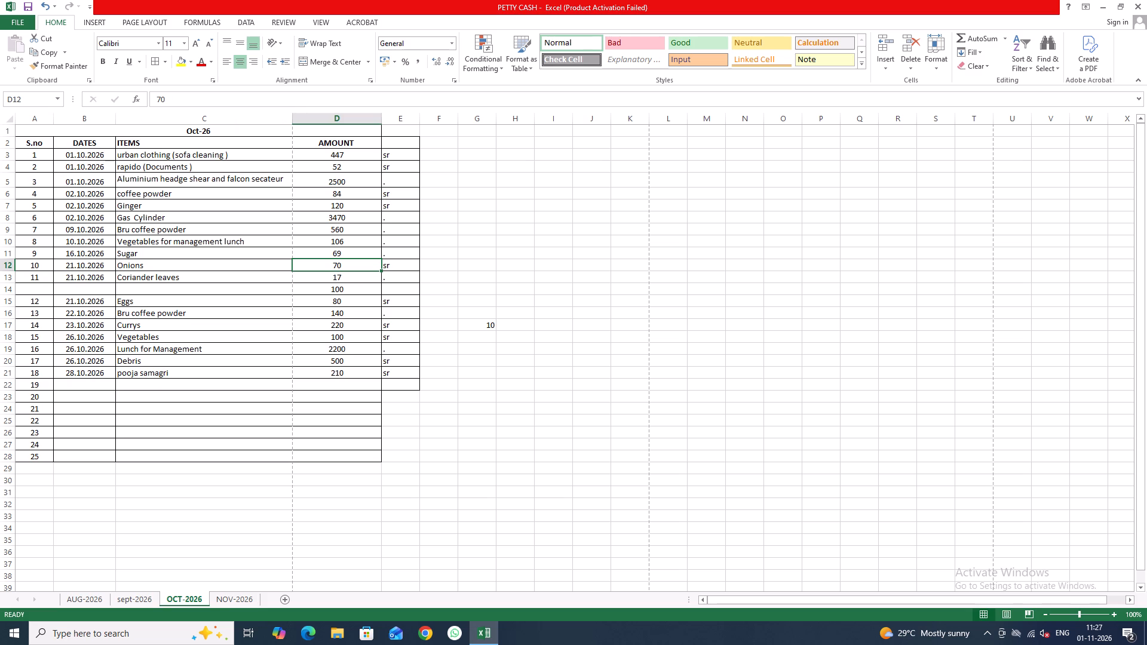
pyautogui.click(276, 290)
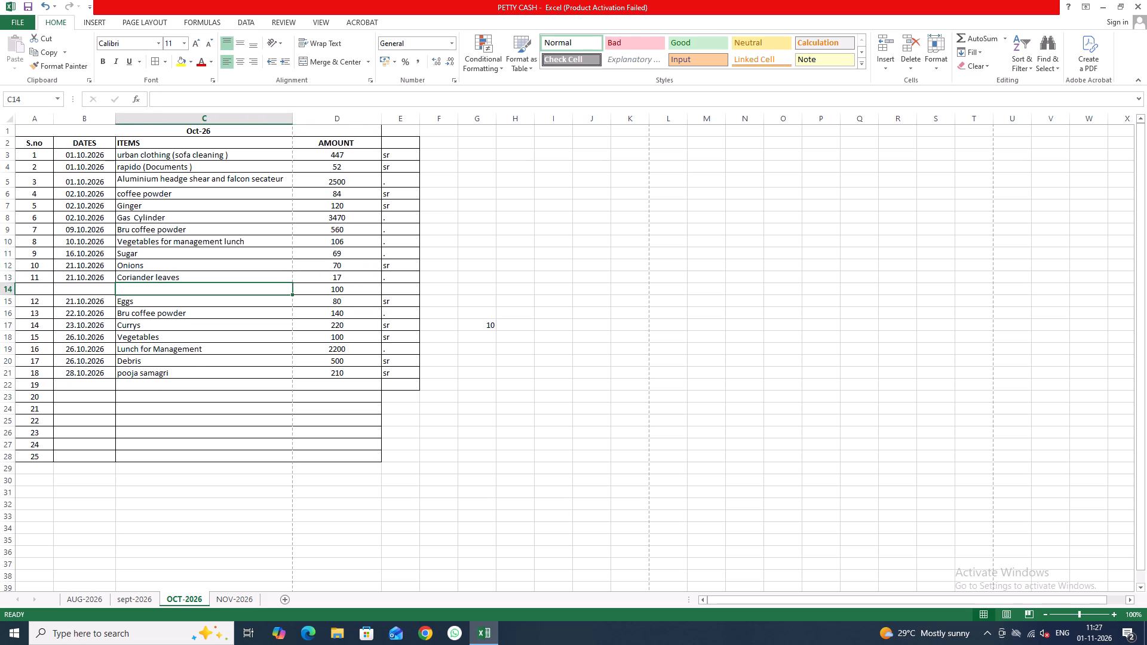
pyautogui.write('ONIOND')
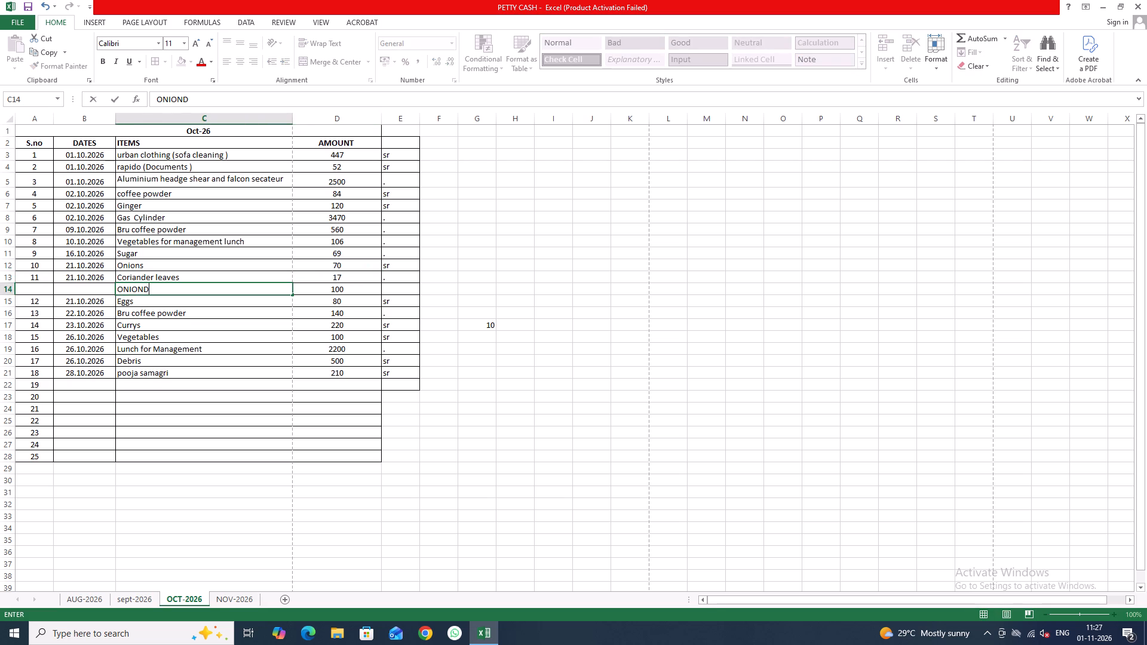
pyautogui.press('BackSpace')
pyautogui.press('BackSpace')
pyautogui.press('BackSpace')
pyautogui.press('BackSpace')
pyautogui.press('BackSpace')
pyautogui.write('nions')
pyautogui.press('Left')
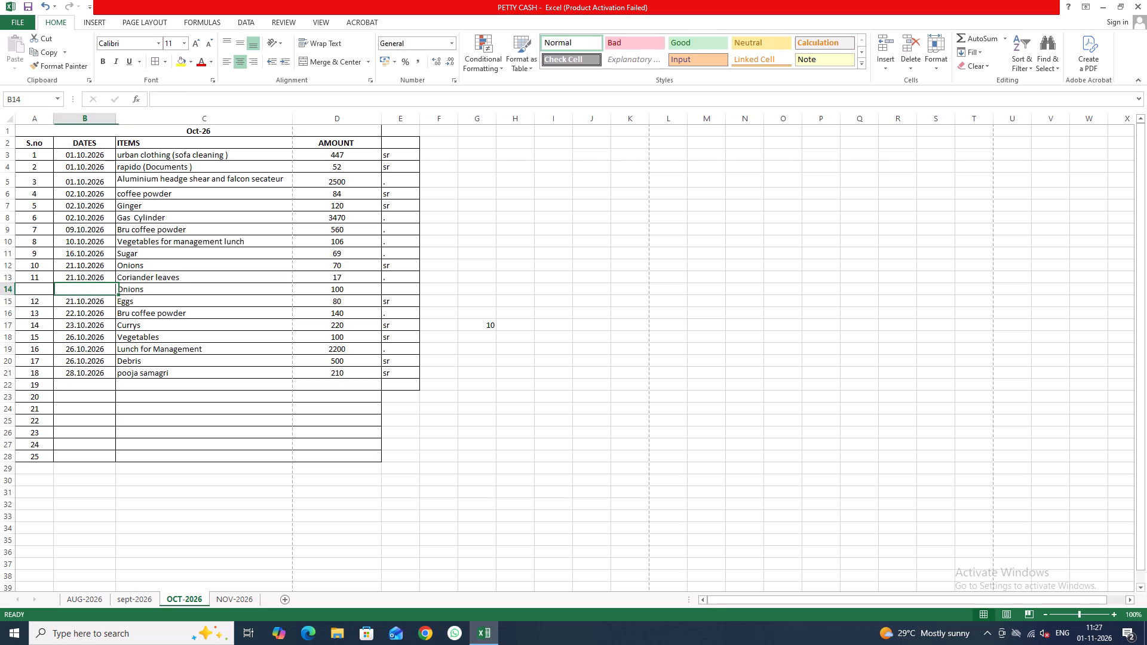
# Enter the date 21.10.2026 for the new Onions entry in row 14.
pyautogui.write('21.')
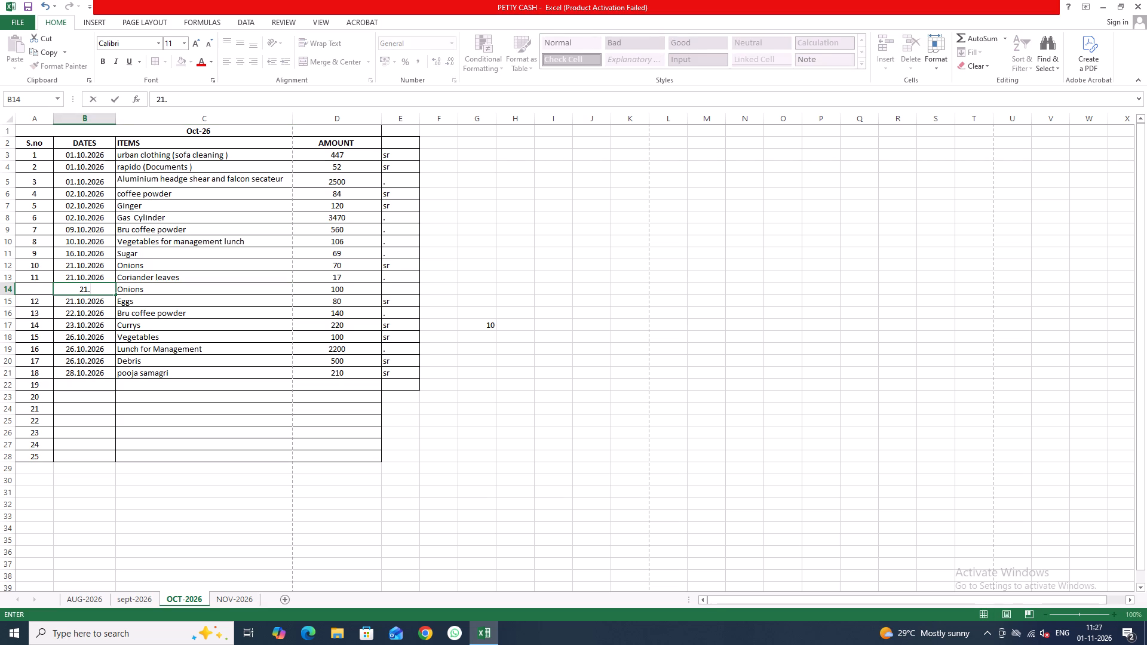
pyautogui.press('0')
pyautogui.press('BackSpace')
pyautogui.write('10.2026')
# Save the PETTY CASH workbook.
pyautogui.click(30, 6)
# Mark the new Onions entry with p in column E, beside its amount.
pyautogui.click(389, 285)
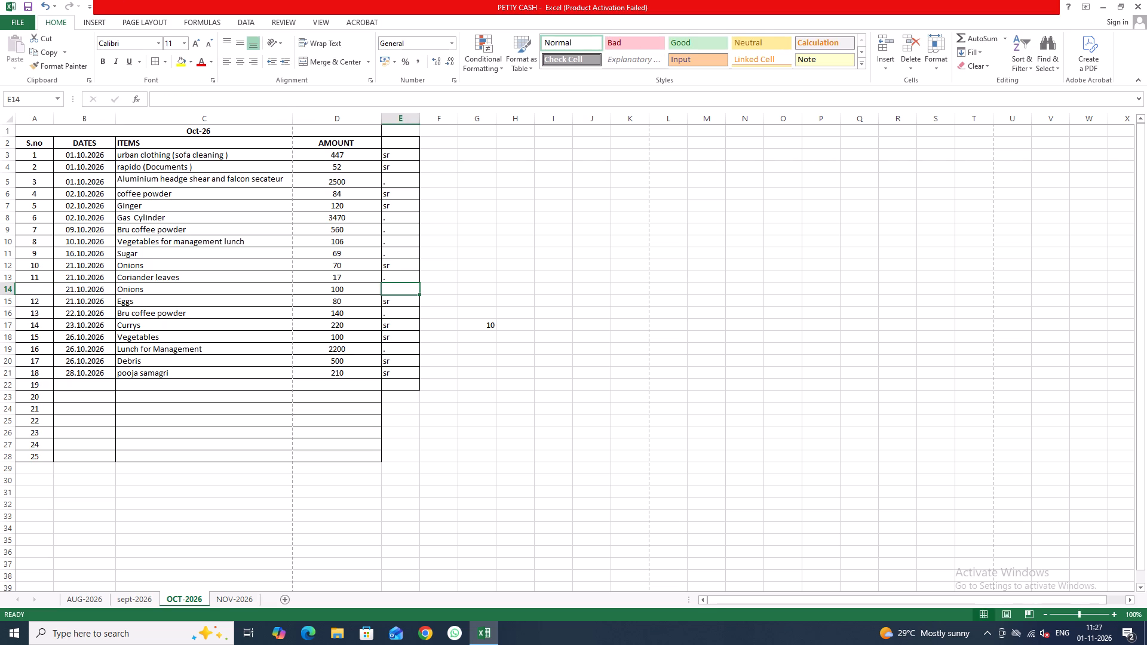
pyautogui.press('p')
pyautogui.click(498, 290)
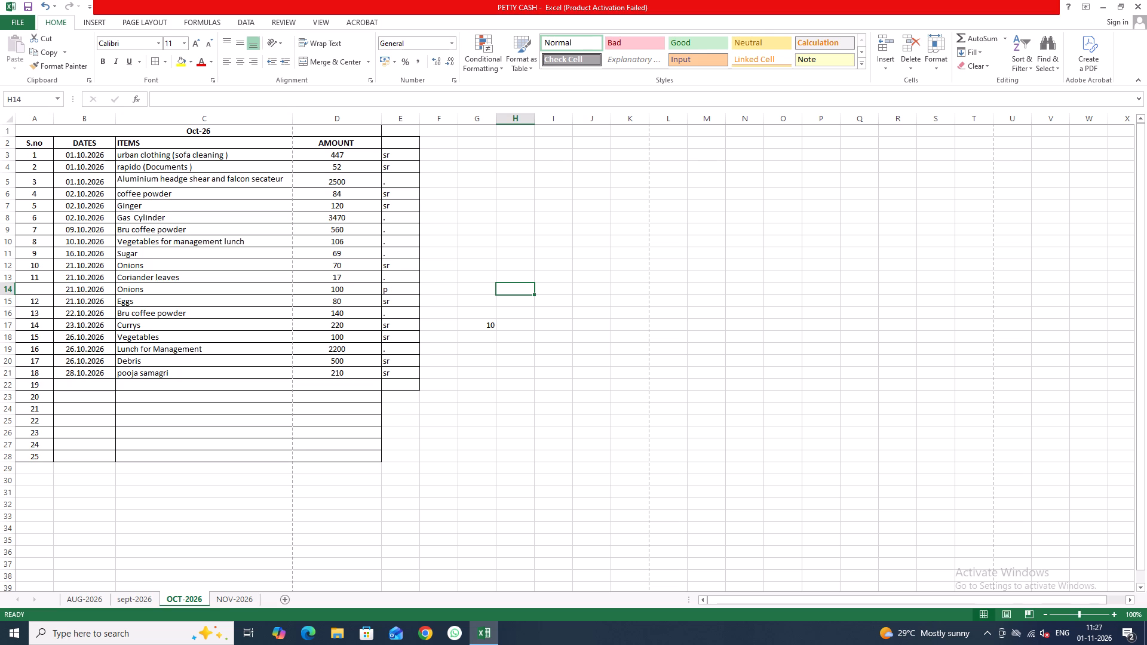
pyautogui.click(398, 175)
pyautogui.click(367, 178)
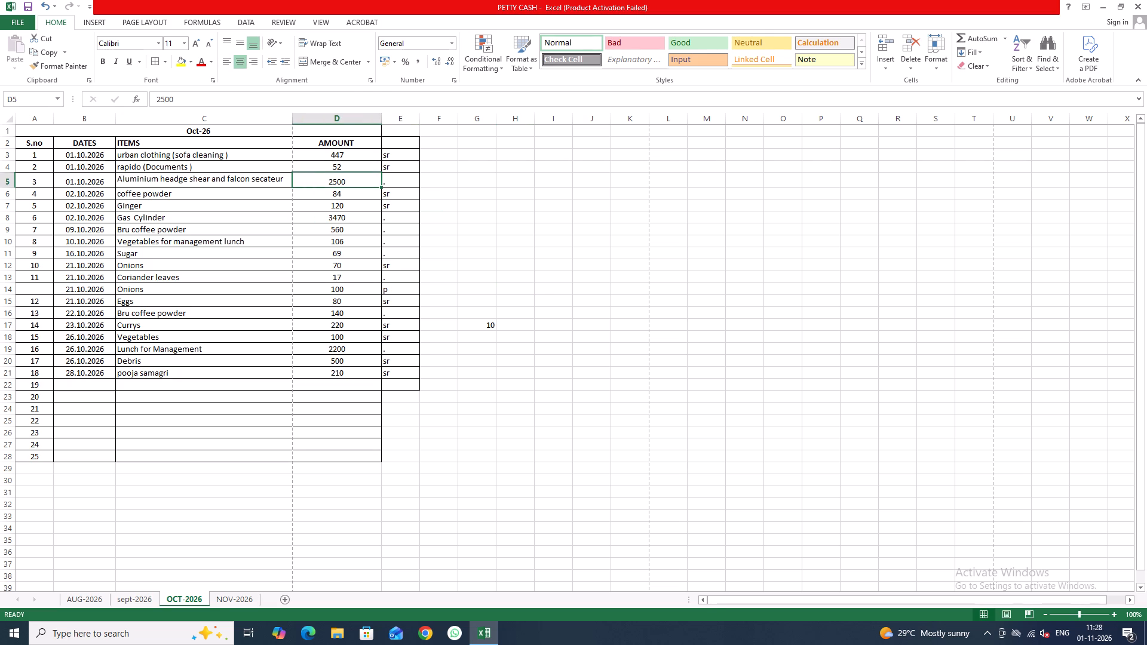
# Renumber the S.no column from A13 down to A28 as a continuous series from 11 to 26.
pyautogui.click(32, 285)
pyautogui.click(42, 274)
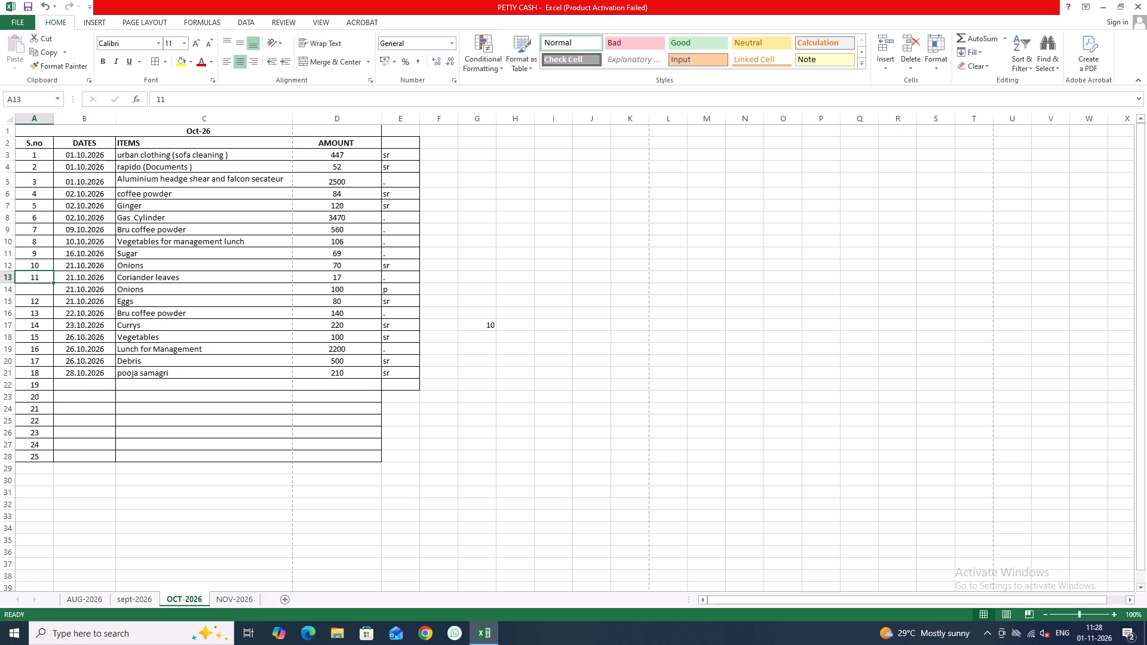
pyautogui.moveTo(52, 283); pyautogui.dragTo(50, 451)
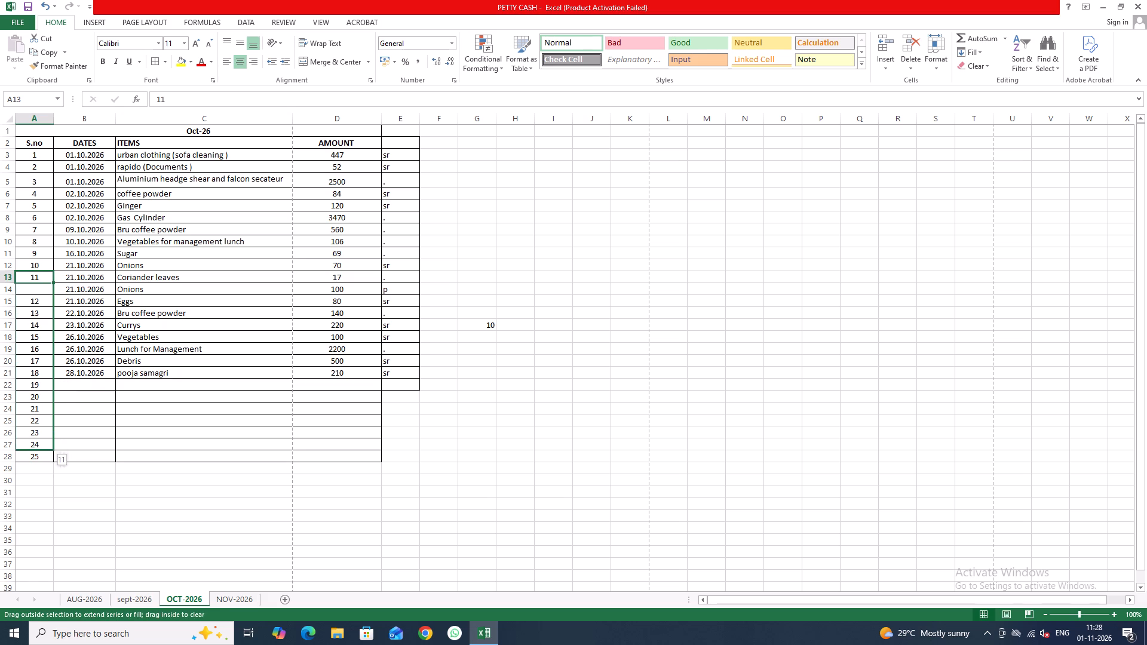
pyautogui.moveTo(50, 451); pyautogui.dragTo(48, 465)
pyautogui.click(56, 472)
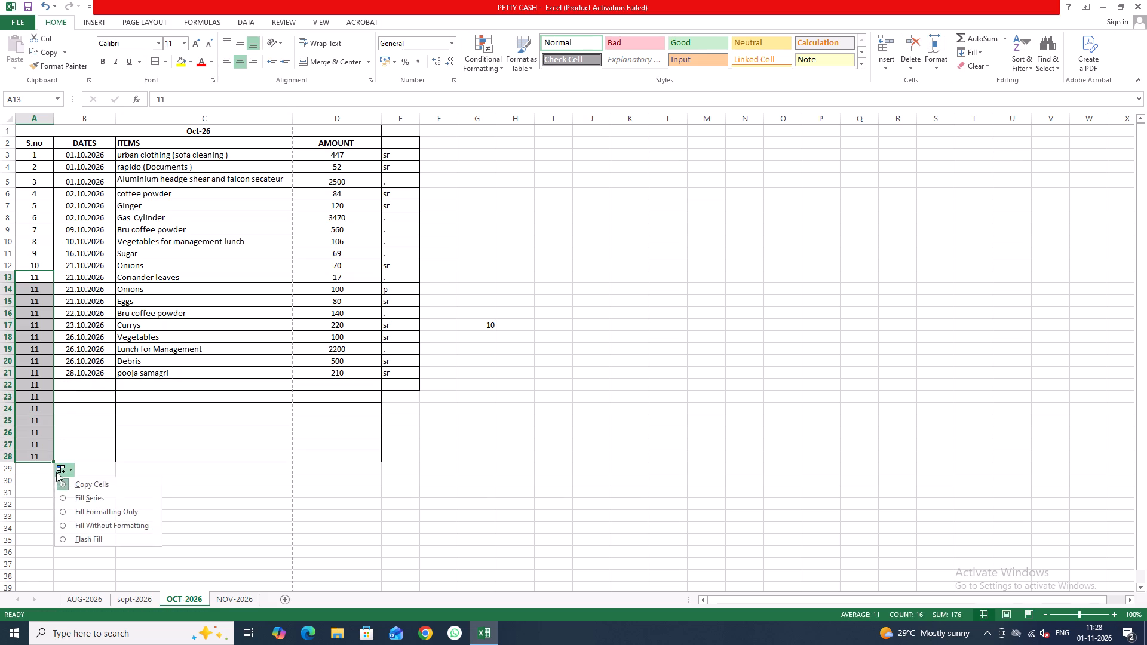
pyautogui.click(68, 490)
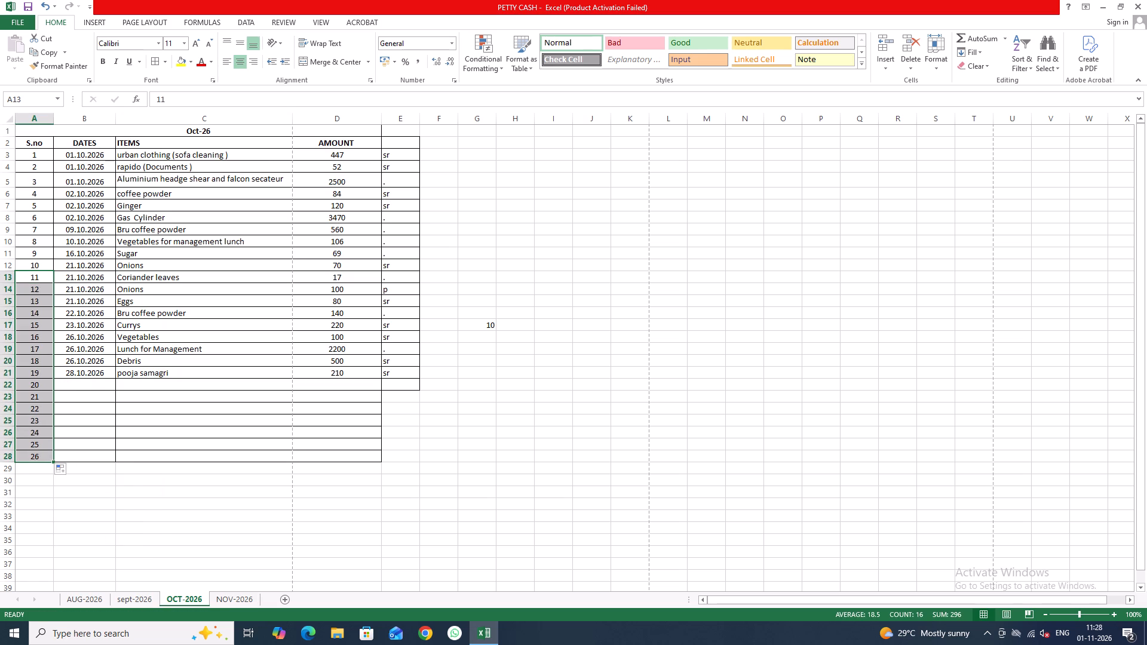
pyautogui.click(62, 485)
# Save the PETTY CASH workbook with the renumbered October entries.
pyautogui.tripleClick(32, 4)
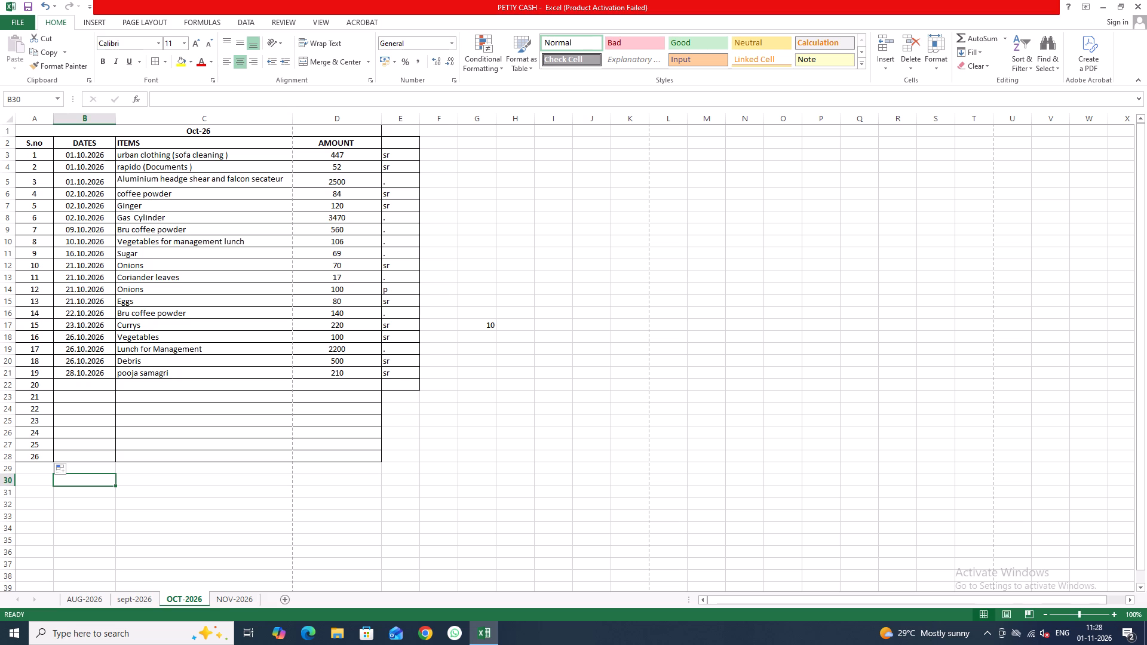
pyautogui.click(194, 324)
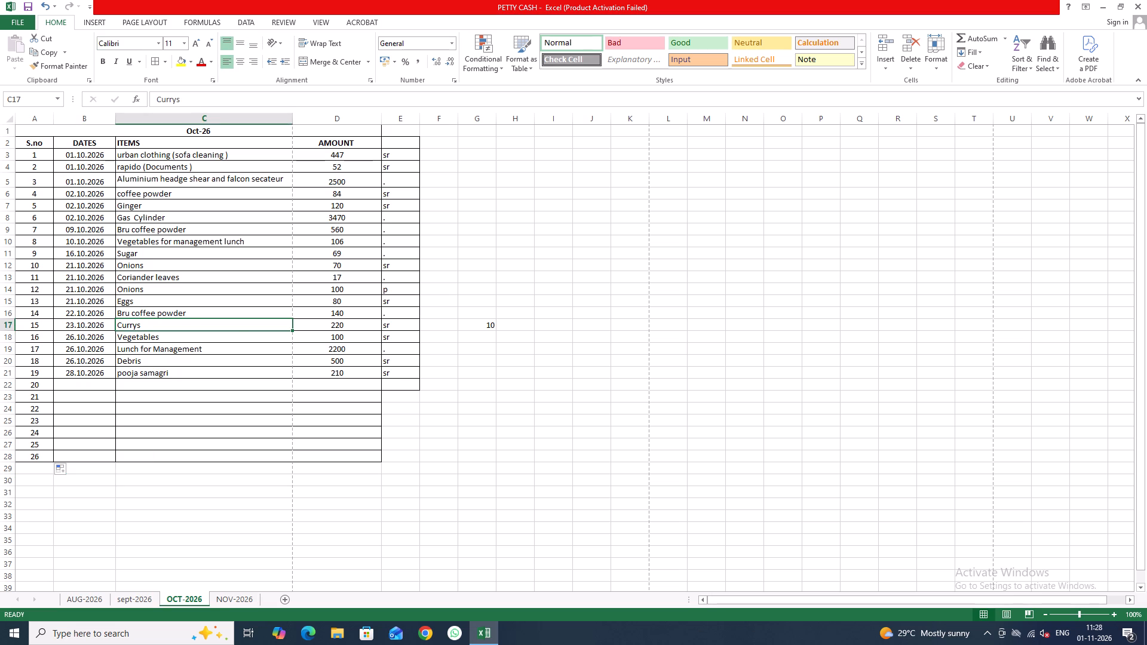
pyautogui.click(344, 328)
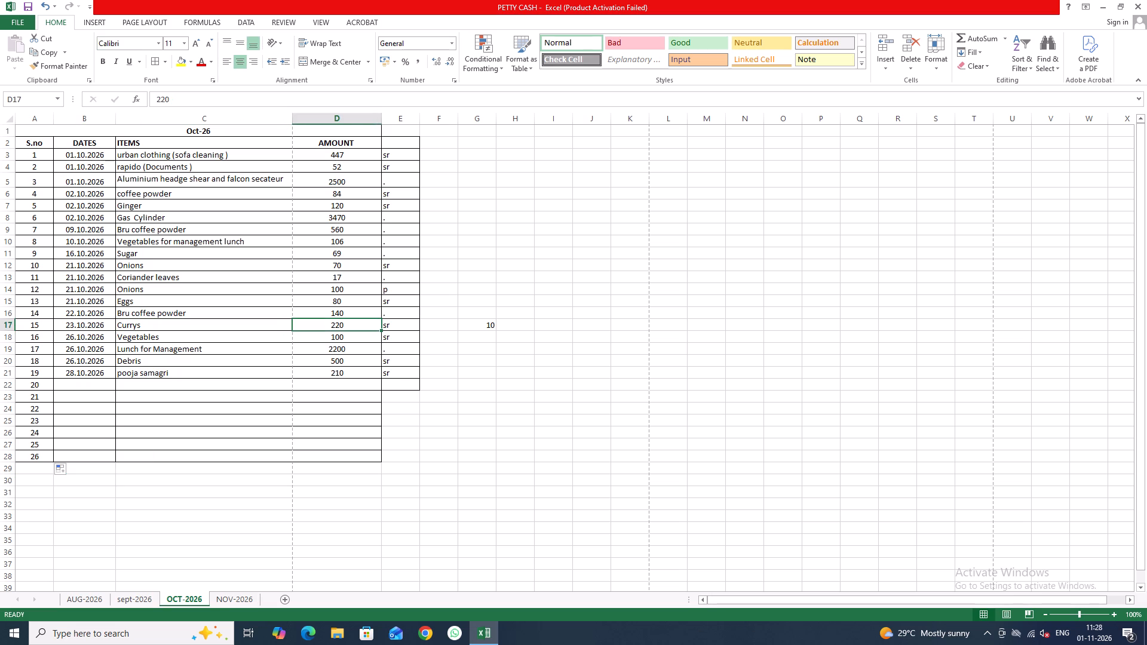
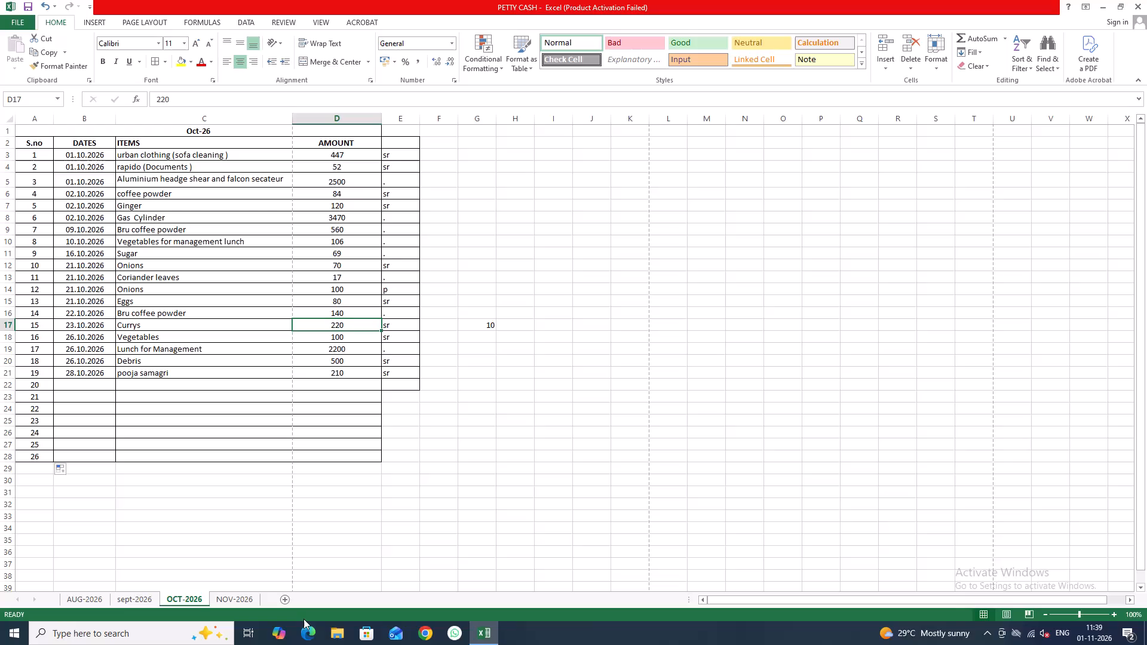
# Save the PETTY CASH workbook.
pyautogui.click(292, 614)
pyautogui.click(413, 489)
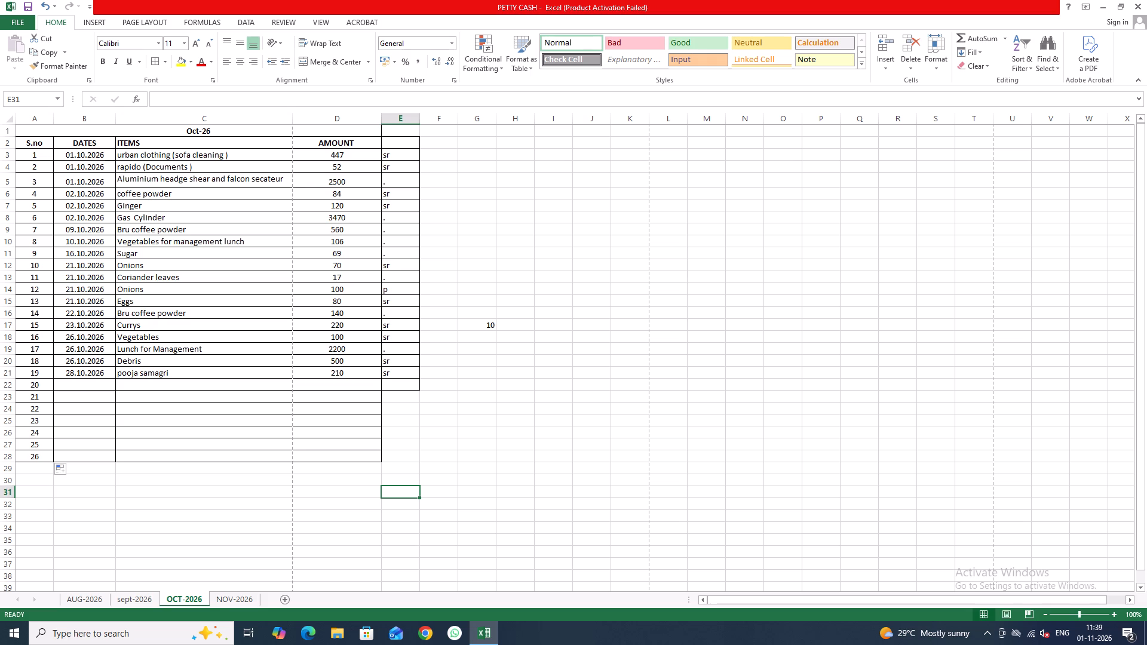
pyautogui.click(24, 5)
# Centre the contents of the AMOUNT column on the NOV-2026 sheet.
pyautogui.click(232, 604)
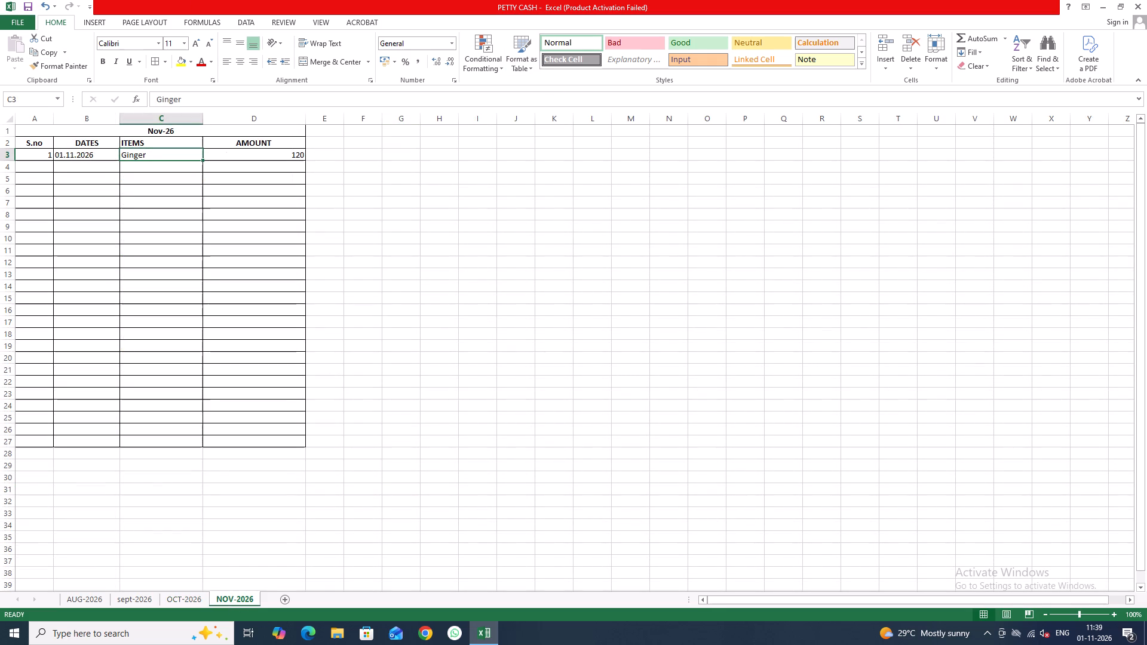
pyautogui.click(244, 118)
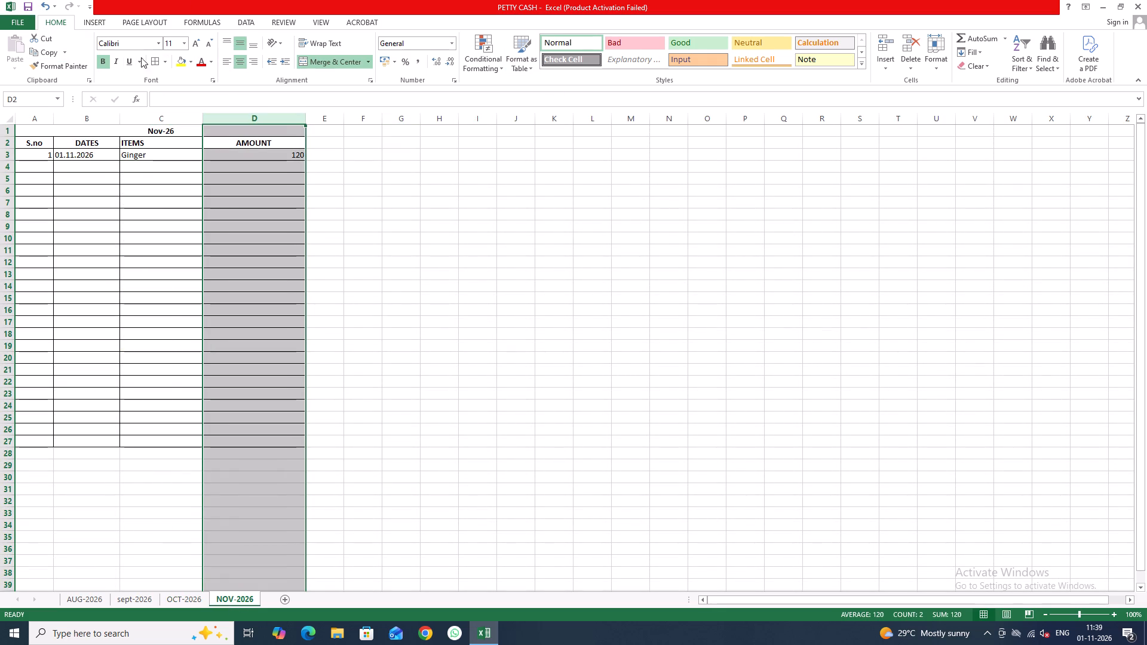
pyautogui.click(225, 68)
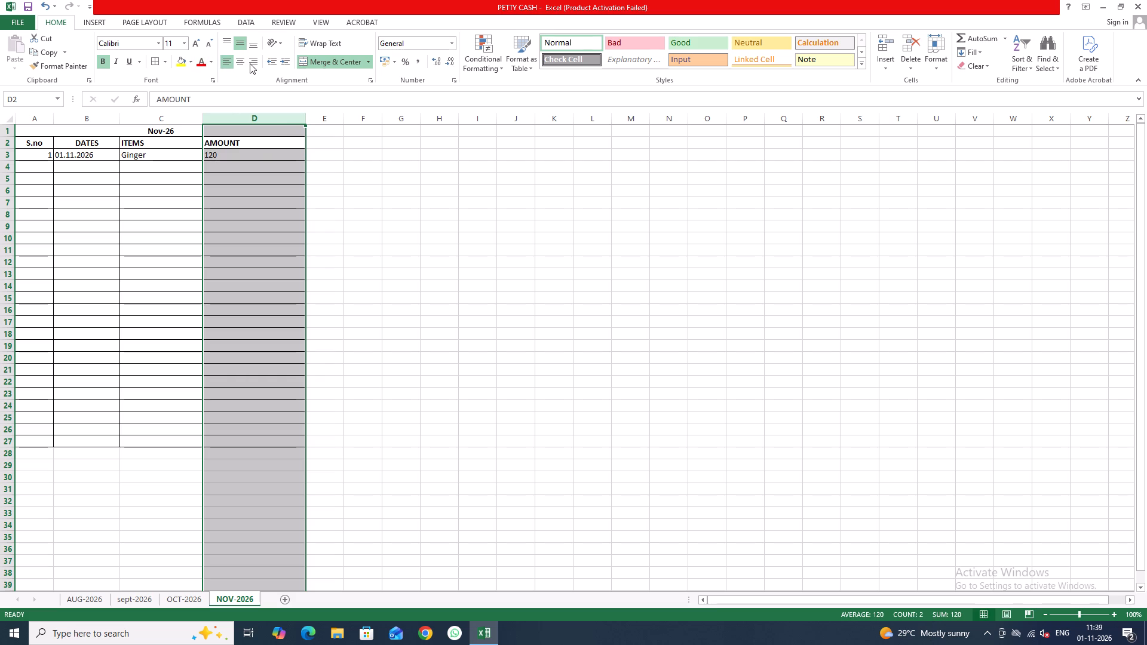
pyautogui.click(237, 66)
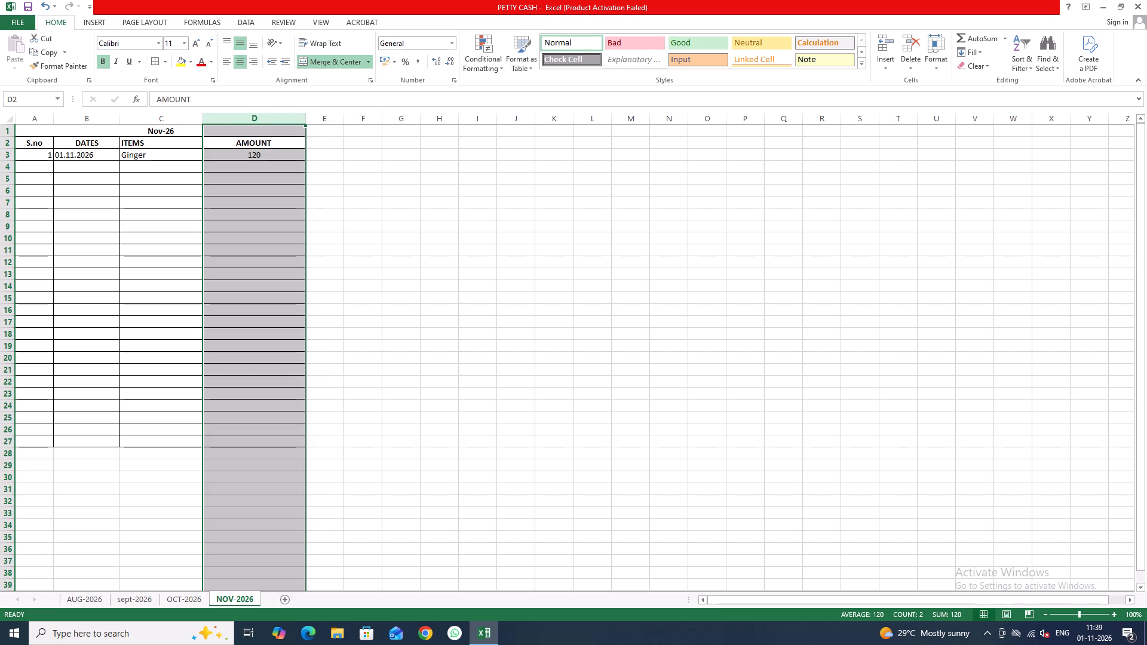
pyautogui.click(323, 148)
pyautogui.click(327, 133)
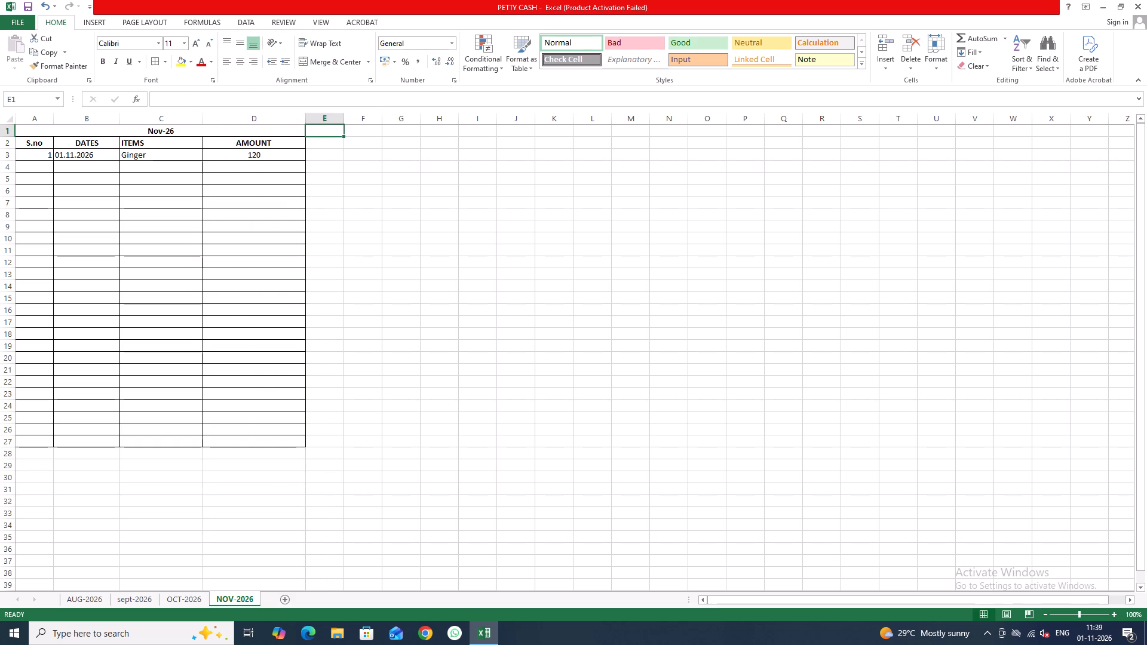
# Widen column E on the NOV-2026 sheet and enter srikanth beside the Ginger amount in E3.
pyautogui.moveTo(344, 120); pyautogui.dragTo(375, 112)
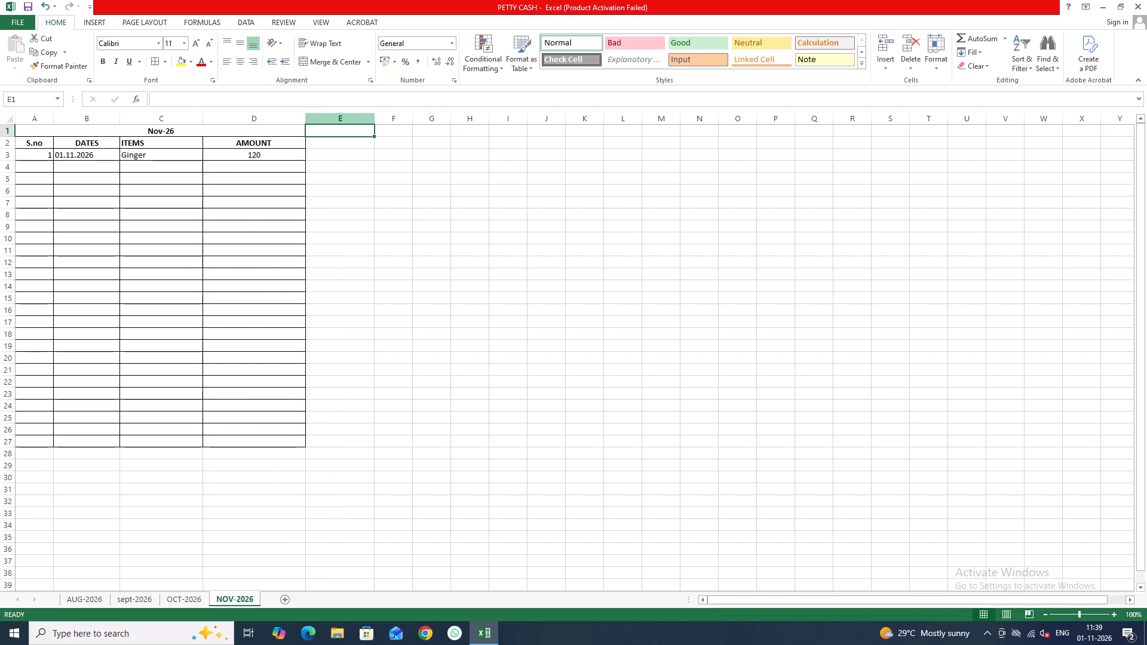
pyautogui.click(341, 151)
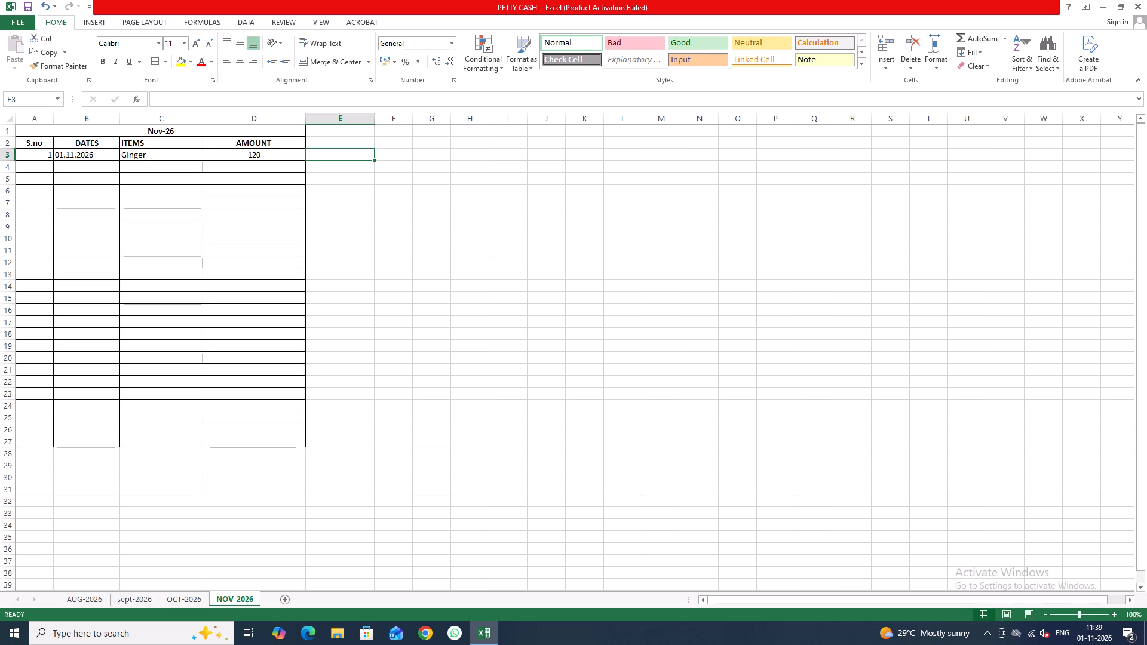
pyautogui.write('srikanth')
pyautogui.press('space')
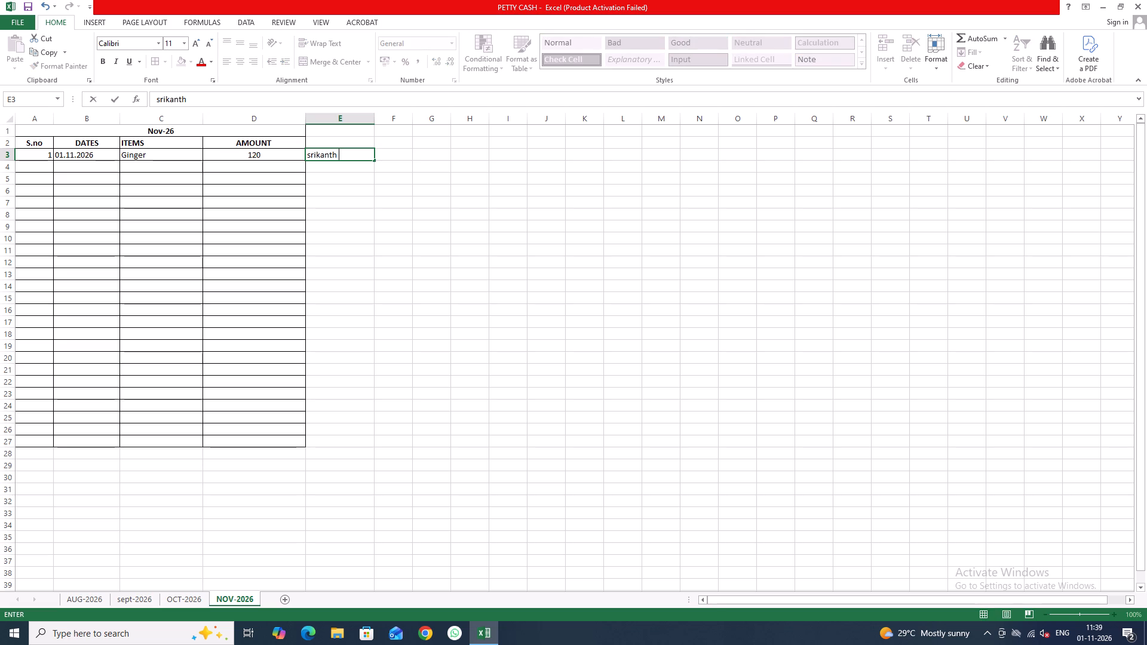
# Save the workbook with the November Ginger entry's name.
pyautogui.doubleClick(28, 10)
# Return to the OCT-2026 sheet, check the Vegetables entry and save the workbook.
pyautogui.click(186, 604)
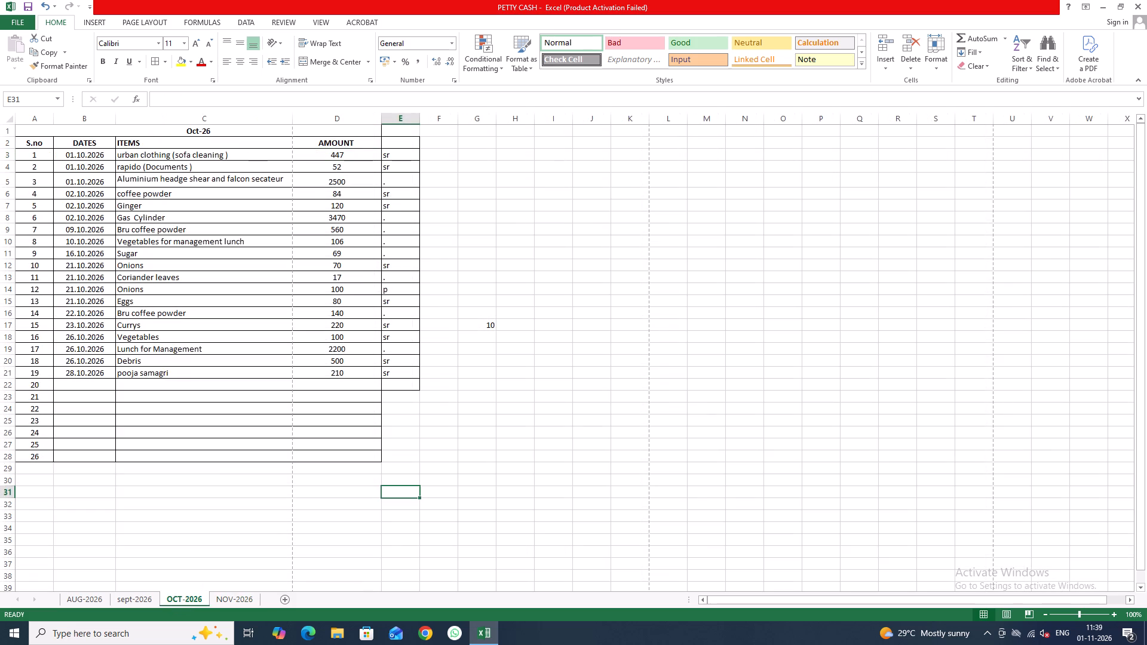
pyautogui.click(344, 339)
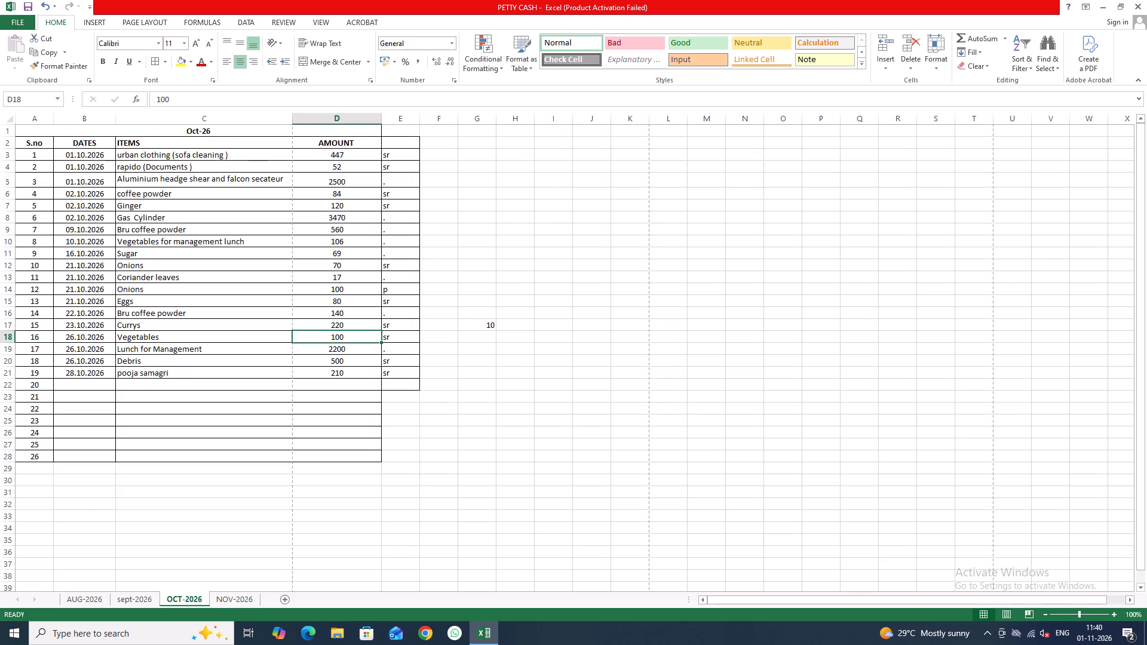
pyautogui.click(222, 336)
pyautogui.click(118, 336)
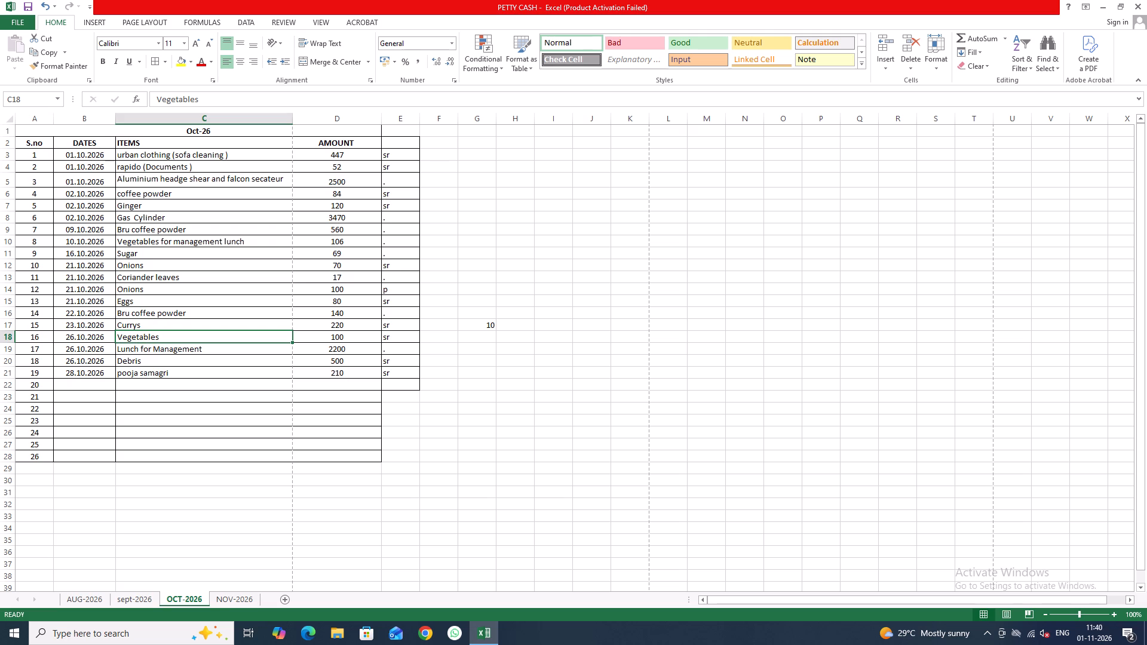
pyautogui.doubleClick(30, 7)
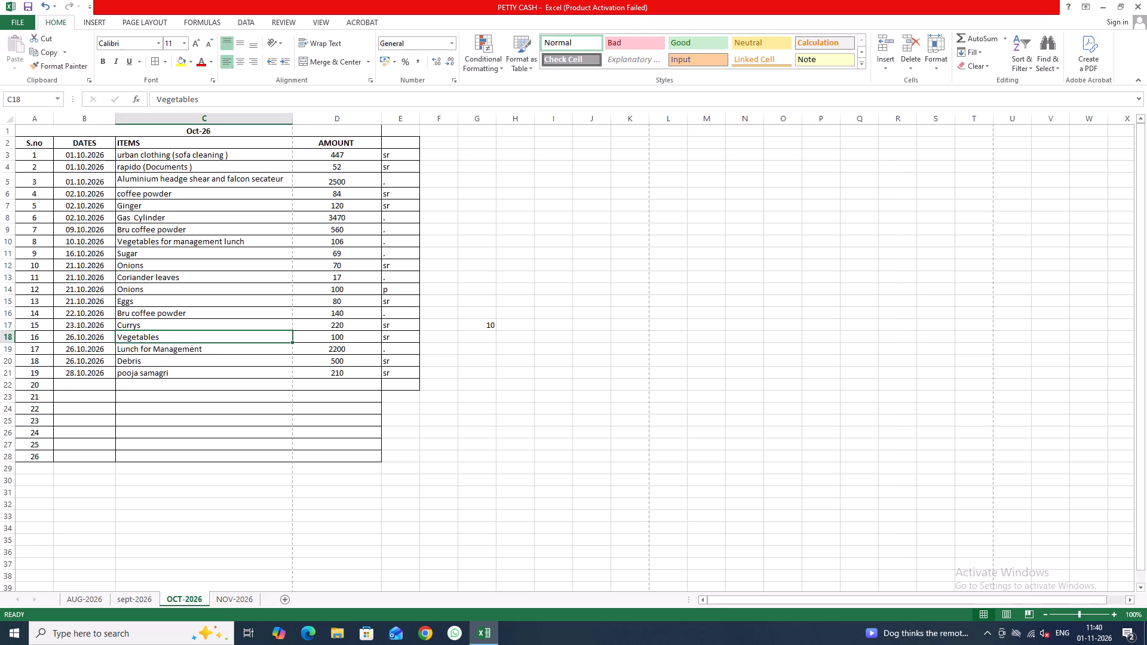
# Replace the column E mark of the pooja samagri entry with a full stop.
pyautogui.click(400, 374)
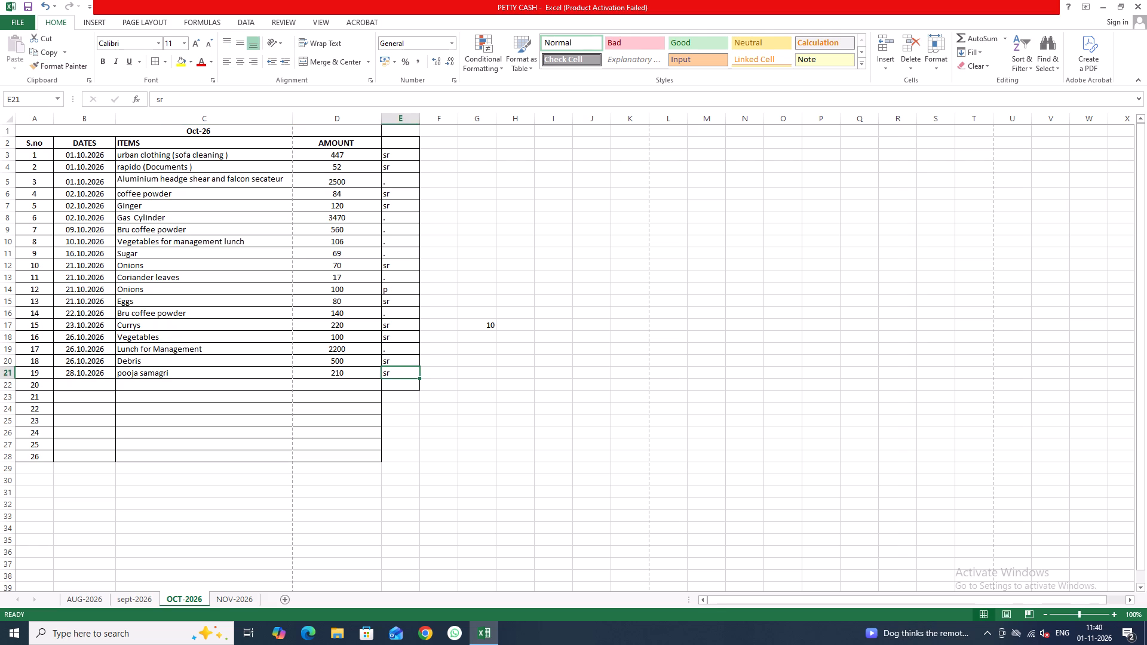
pyautogui.press('BackSpace')
pyautogui.press('.')
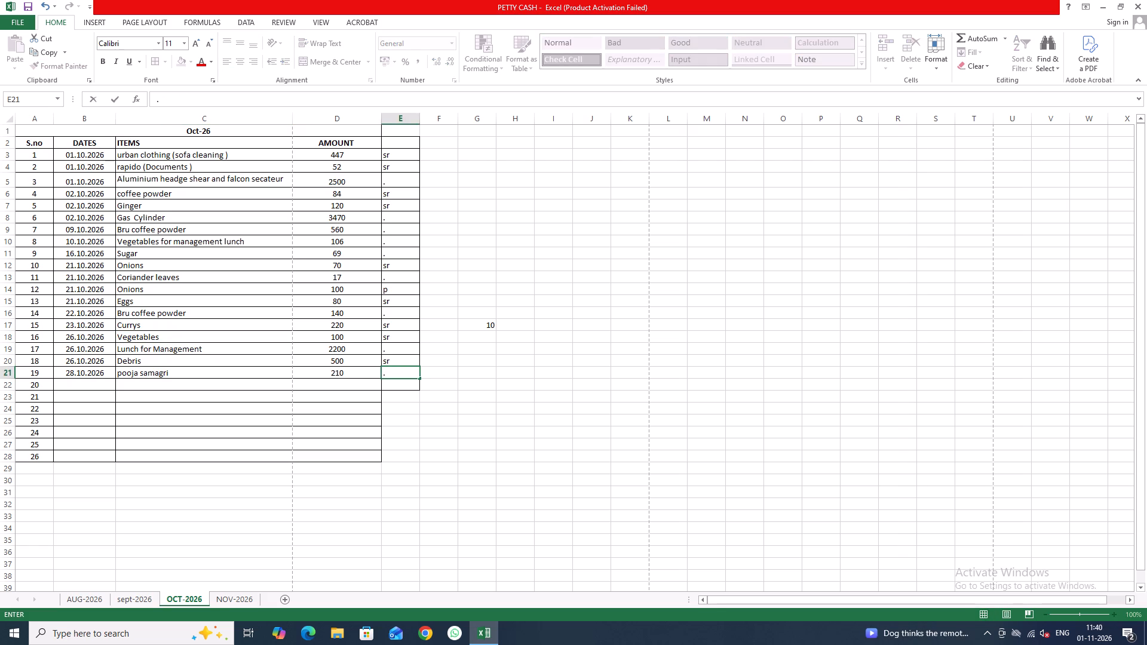
pyautogui.click(448, 377)
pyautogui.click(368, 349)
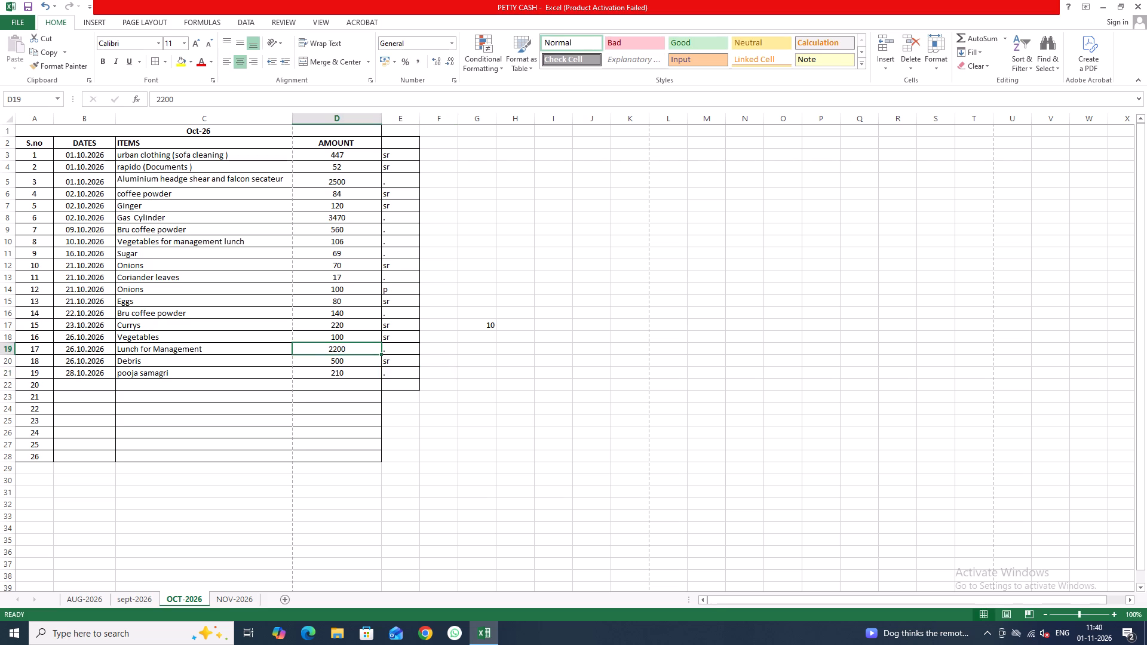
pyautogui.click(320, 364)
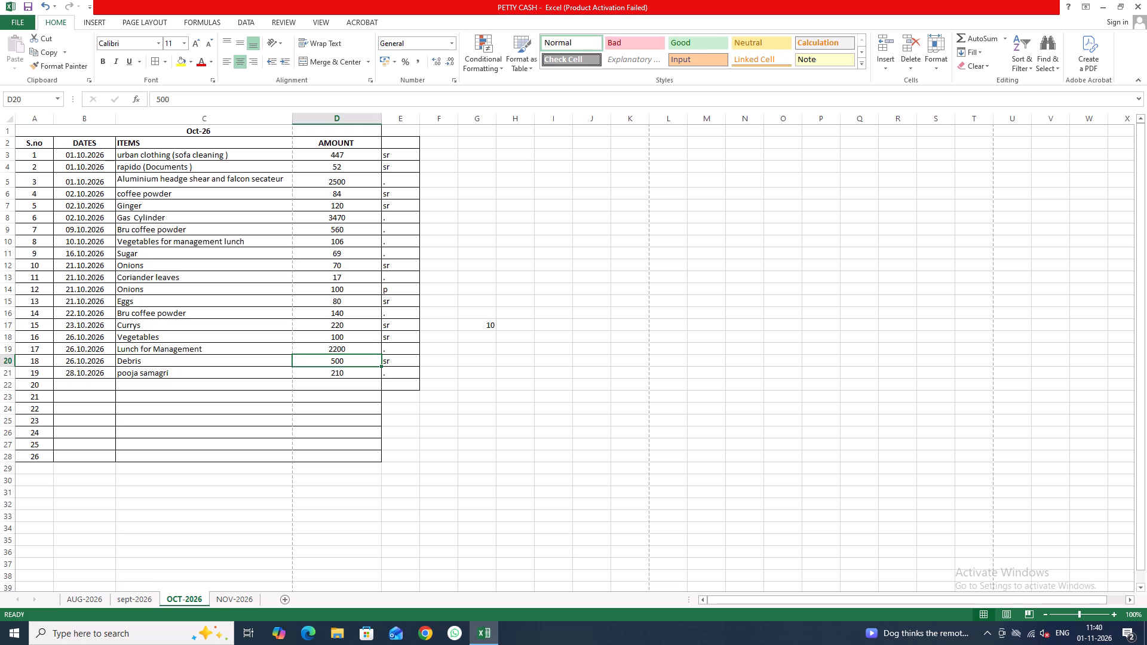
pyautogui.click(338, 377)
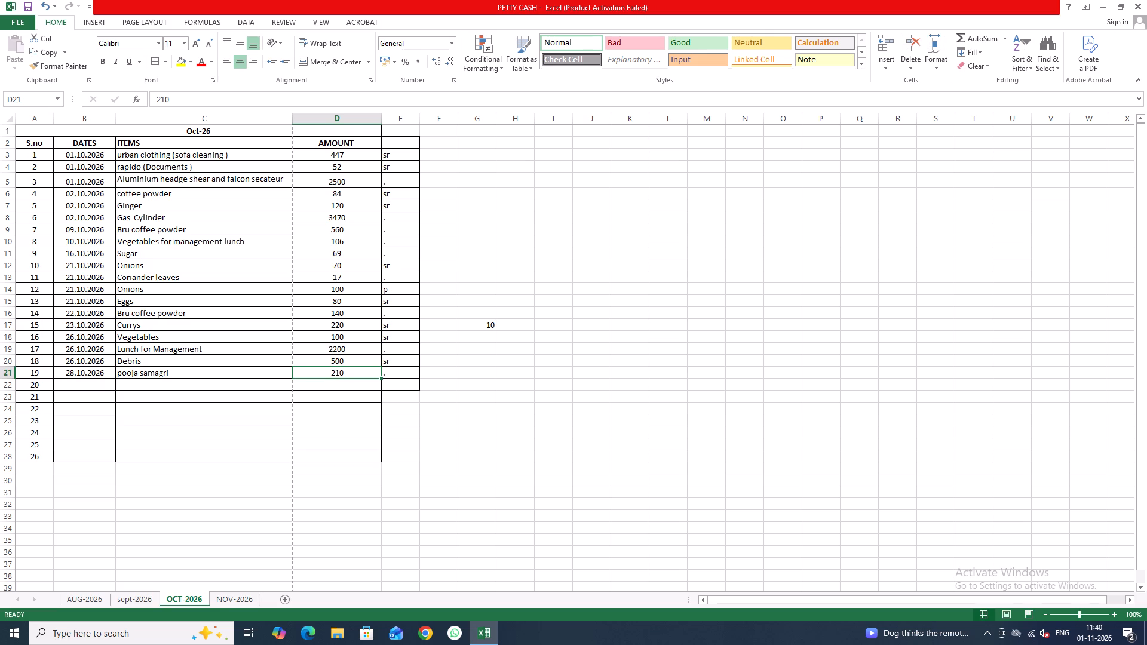
# Widen the empty column F on the NOV-2026 sheet.
pyautogui.click(223, 595)
pyautogui.click(498, 248)
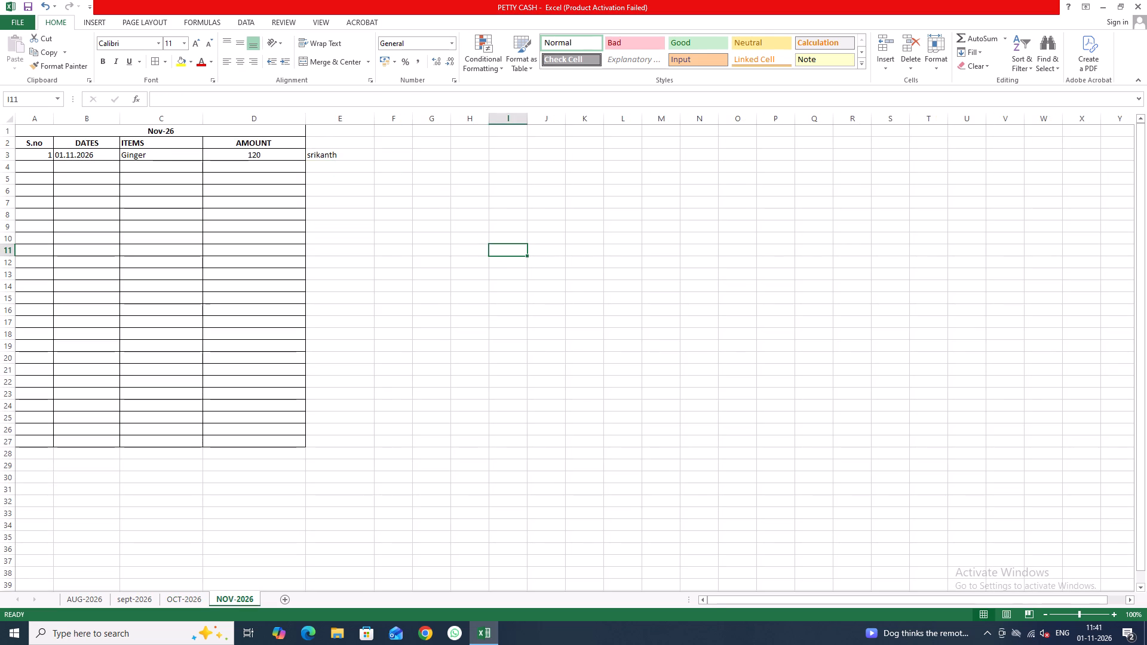
pyautogui.click(32, 153)
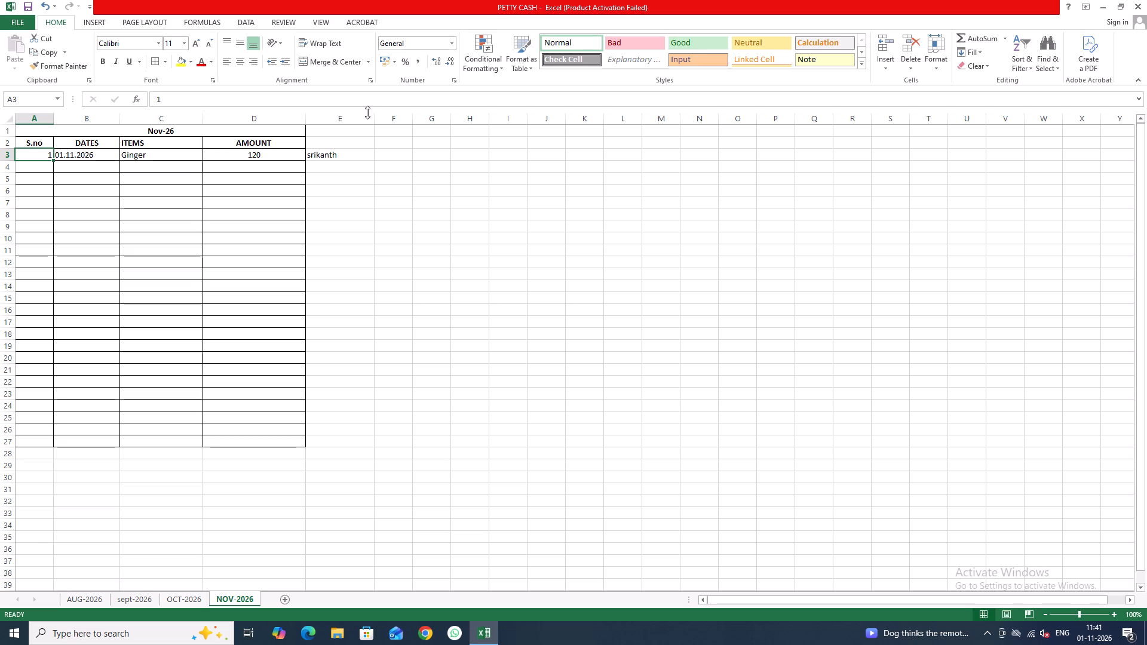
pyautogui.moveTo(414, 117); pyautogui.dragTo(441, 108)
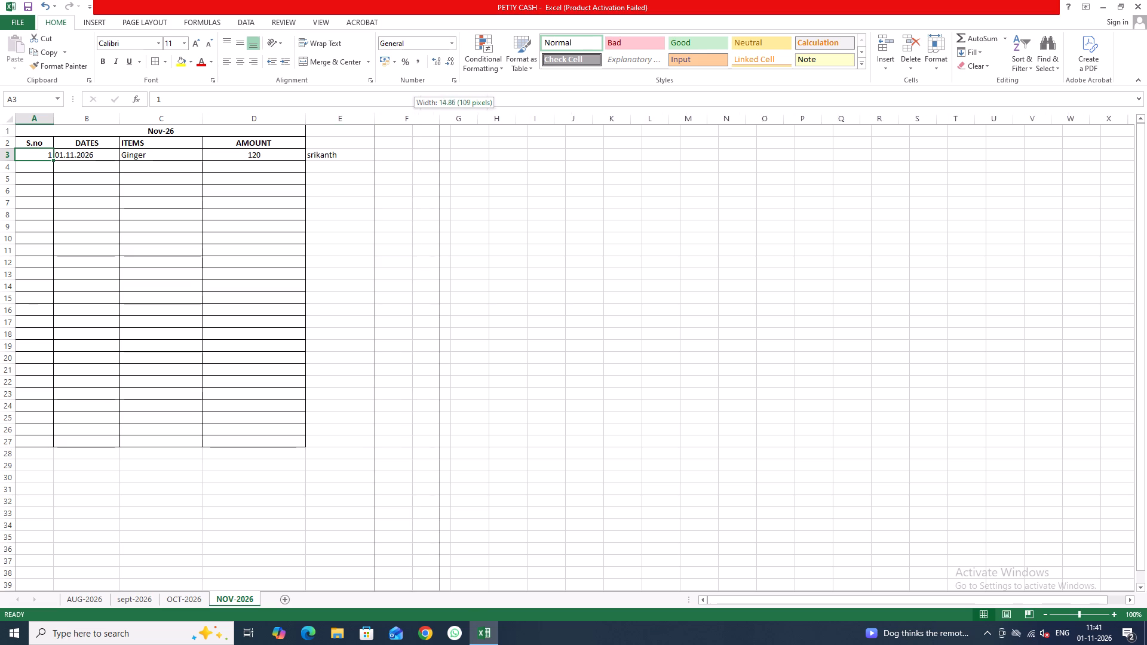
pyautogui.moveTo(441, 108); pyautogui.dragTo(444, 107)
# Save the PETTY CASH workbook with the updated October mark and November sheet layout.
pyautogui.click(186, 164)
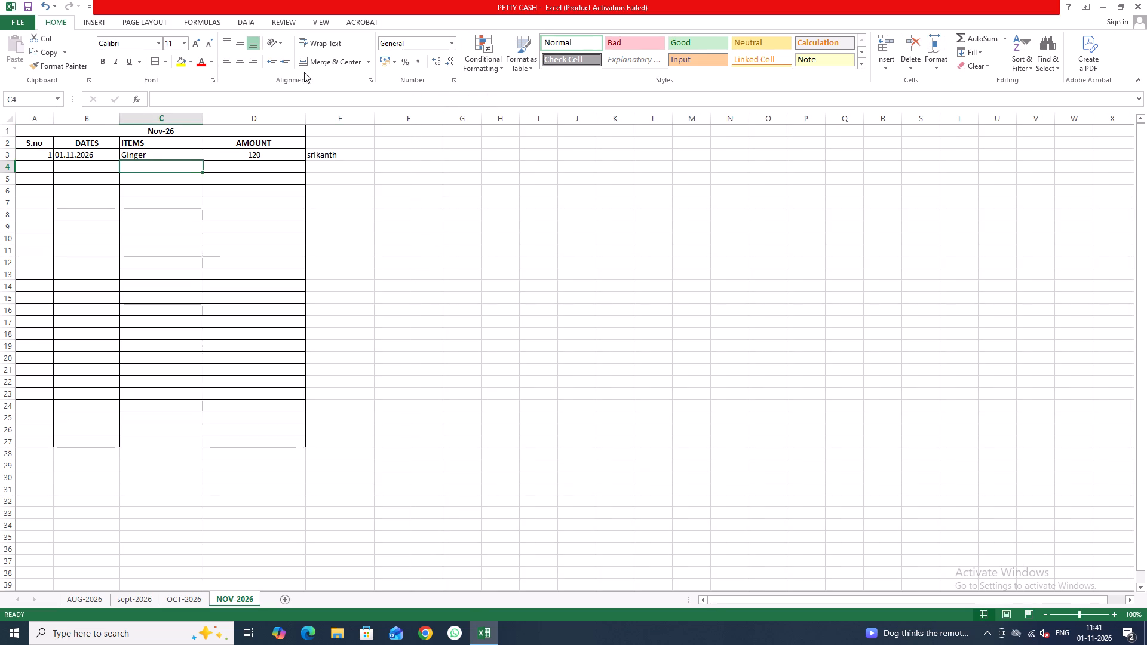
pyautogui.doubleClick(25, 5)
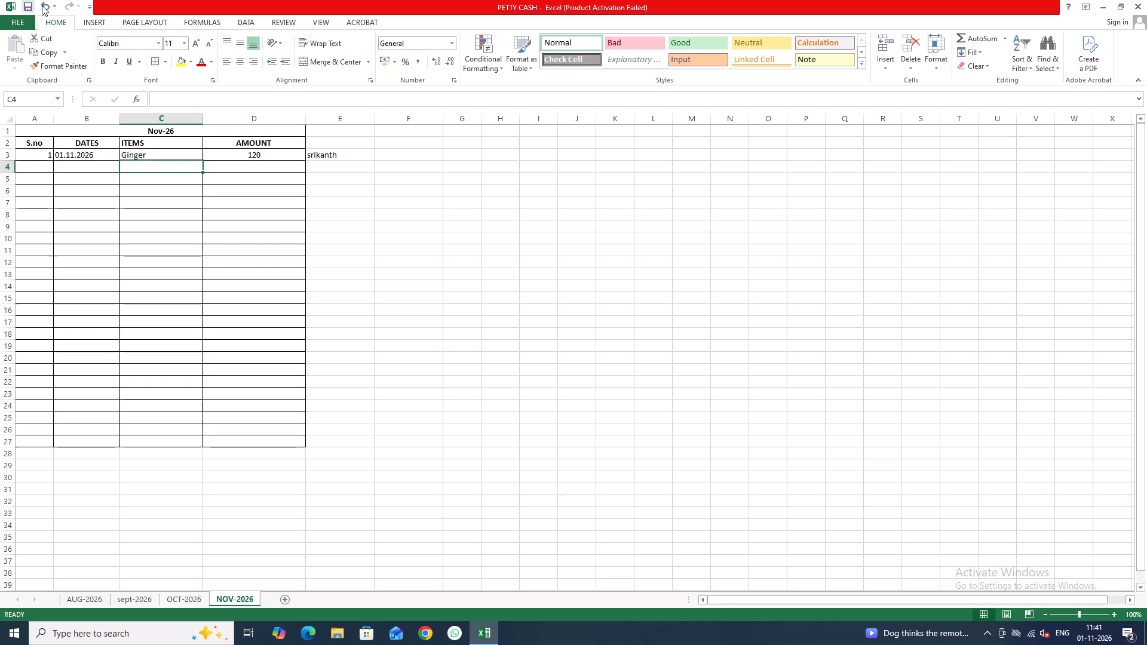
# Check the date, item, amount and column E mark of the Vegetables entry on the OCT-2026 sheet.
pyautogui.click(201, 595)
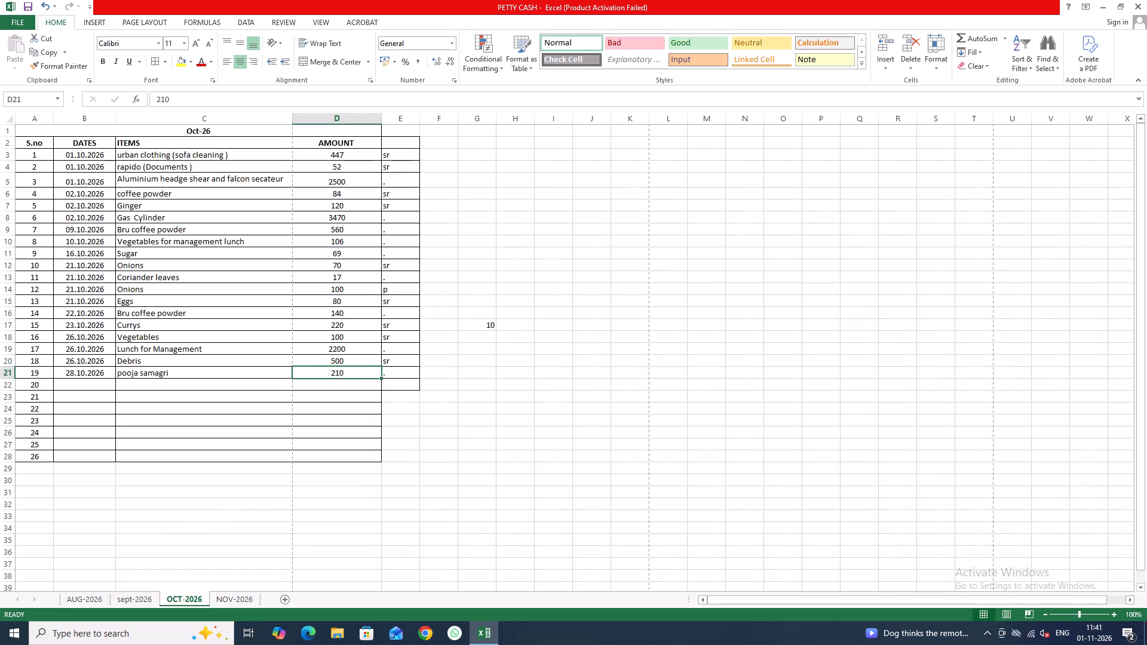
pyautogui.click(203, 337)
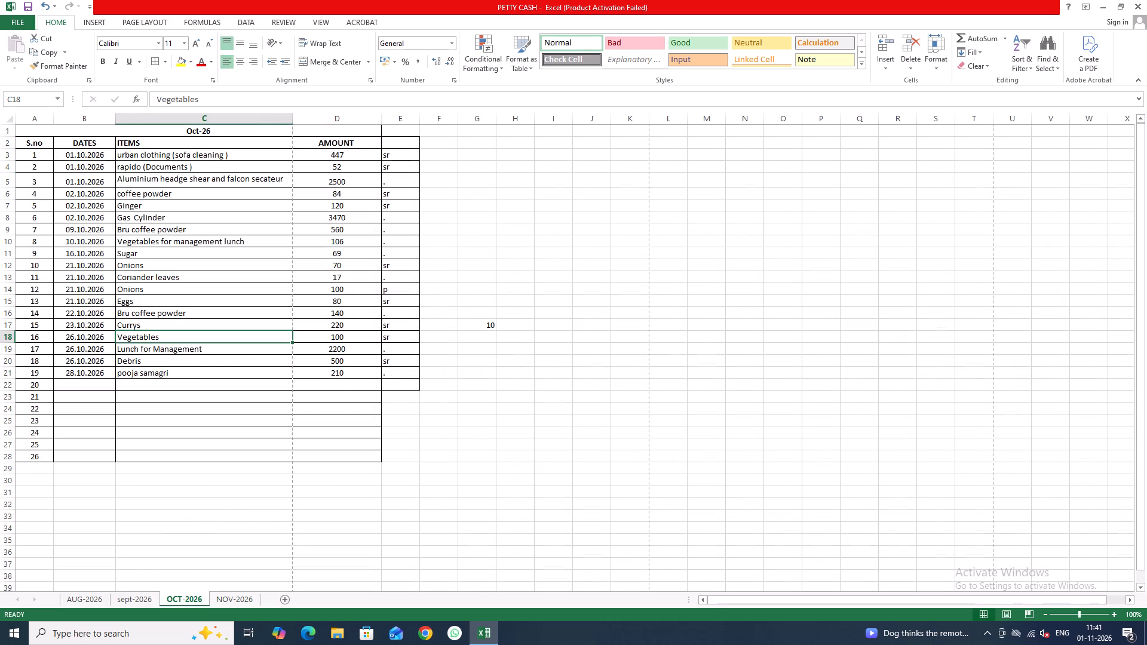
pyautogui.click(311, 335)
pyautogui.click(405, 333)
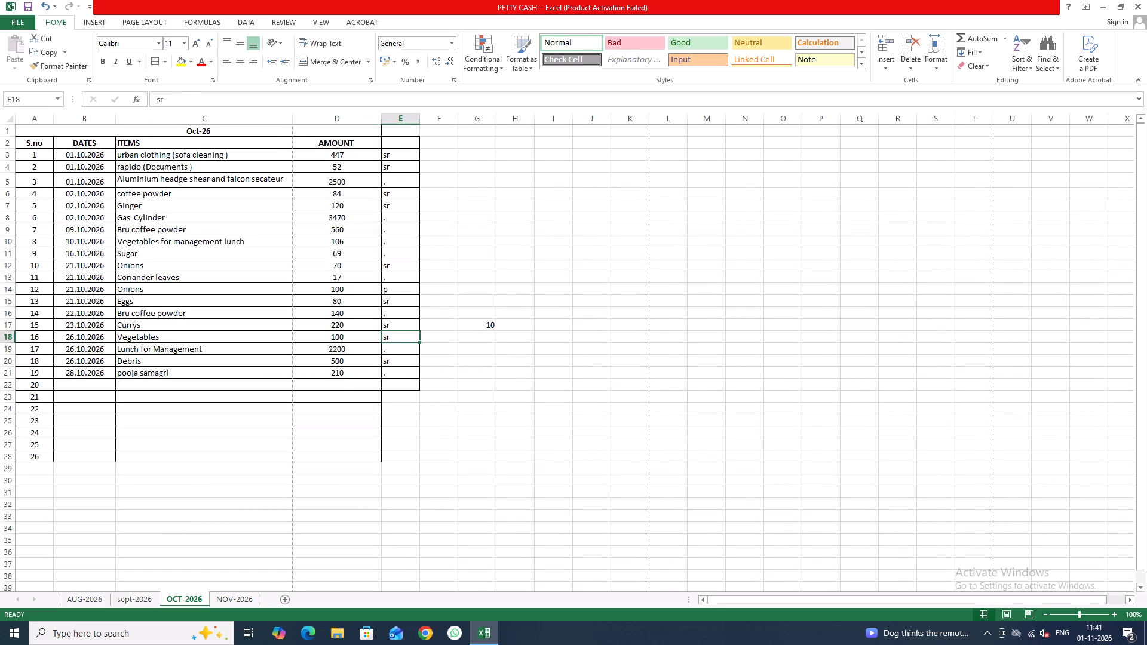
pyautogui.click(81, 339)
pyautogui.click(131, 340)
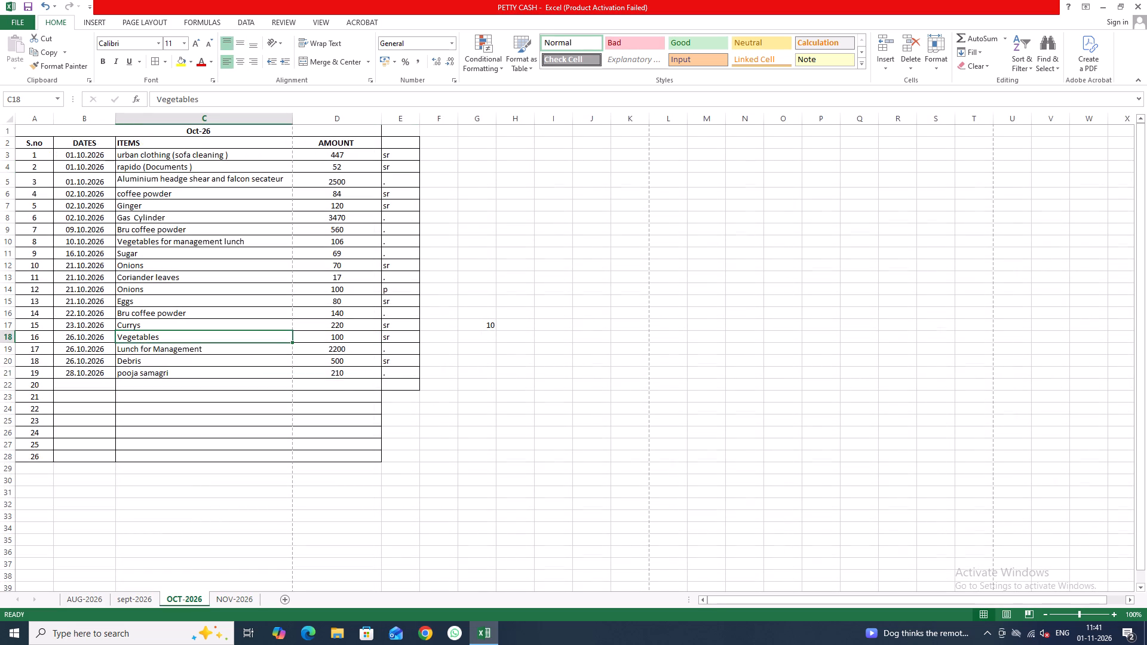
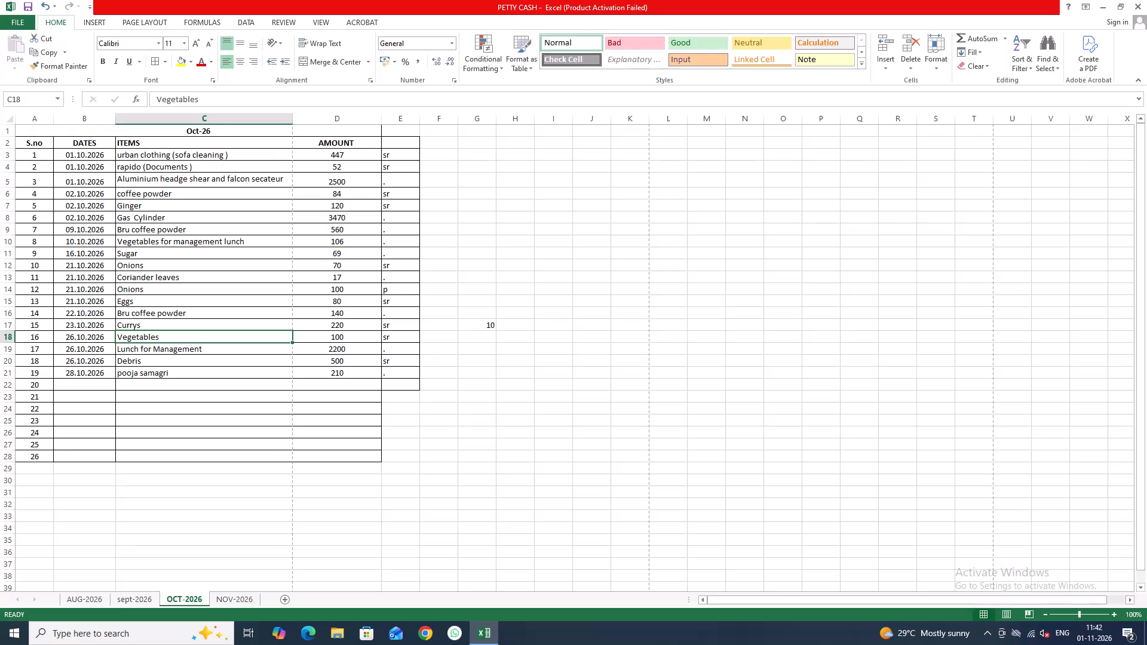
# Review the AUG-2026, sept-2026 and OCT-2026 expense entries and check the sum of the September amounts against its TOTAL row.
pyautogui.click(97, 601)
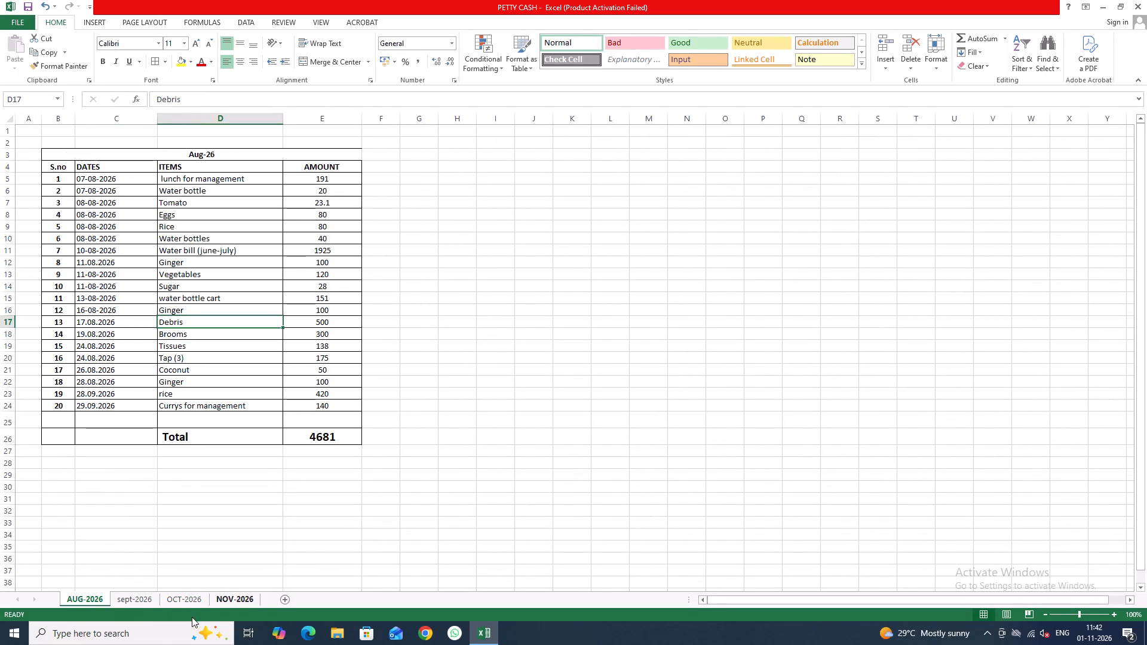
pyautogui.click(145, 597)
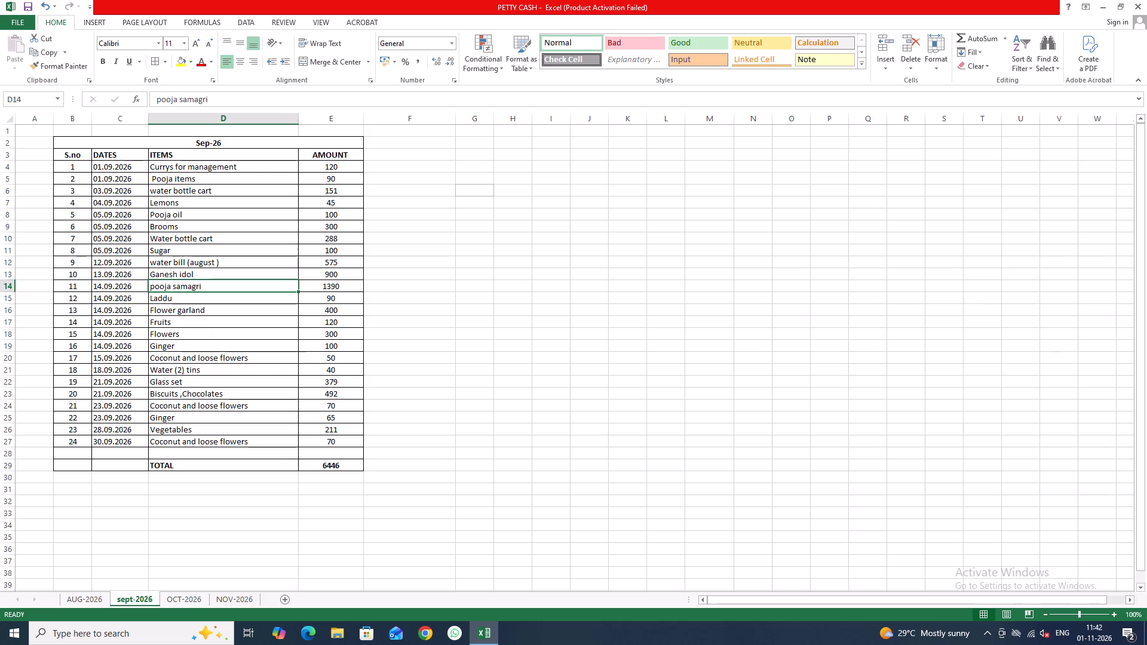
pyautogui.click(191, 600)
pyautogui.click(337, 195)
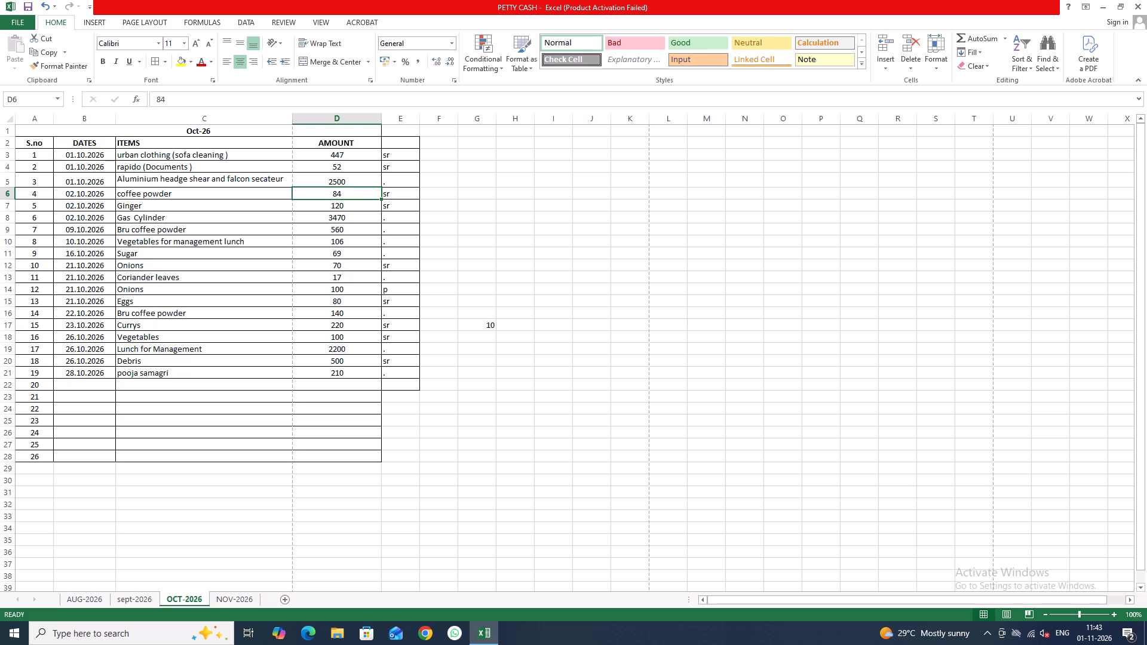
pyautogui.click(143, 601)
pyautogui.click(516, 318)
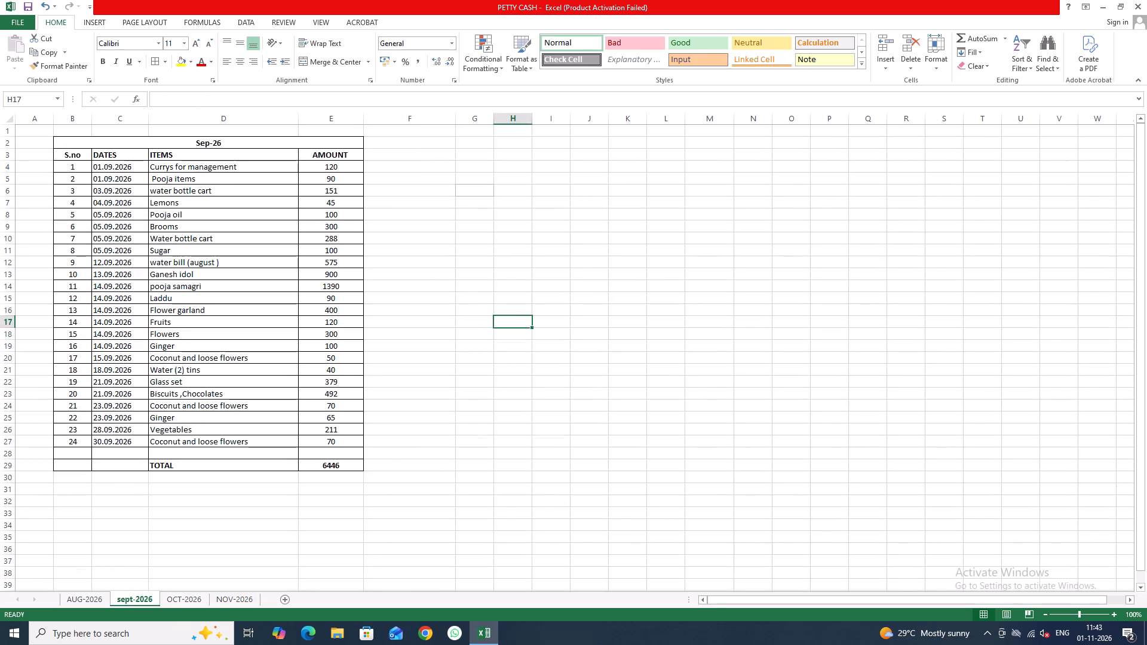
pyautogui.click(332, 469)
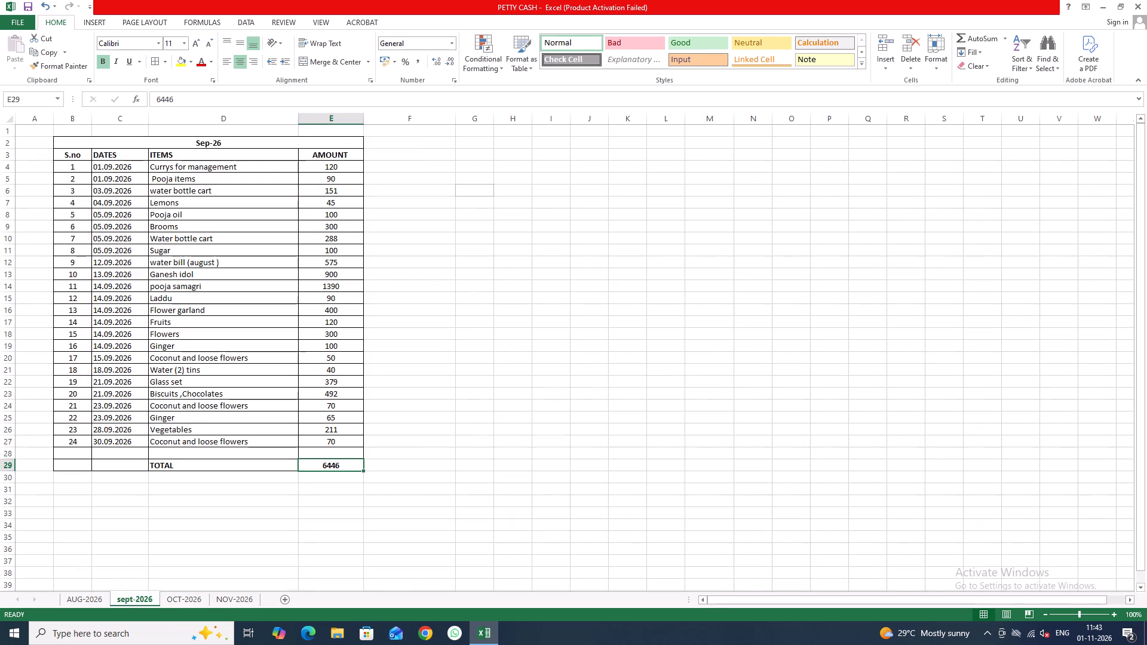
pyautogui.moveTo(351, 166); pyautogui.dragTo(343, 444)
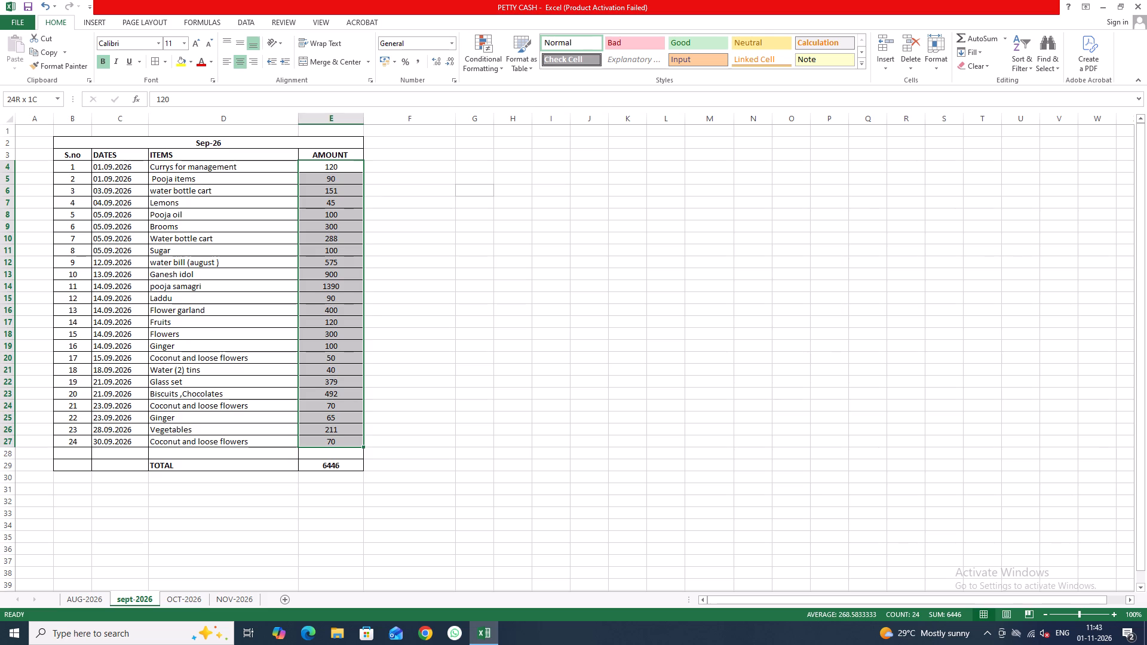
pyautogui.click(644, 396)
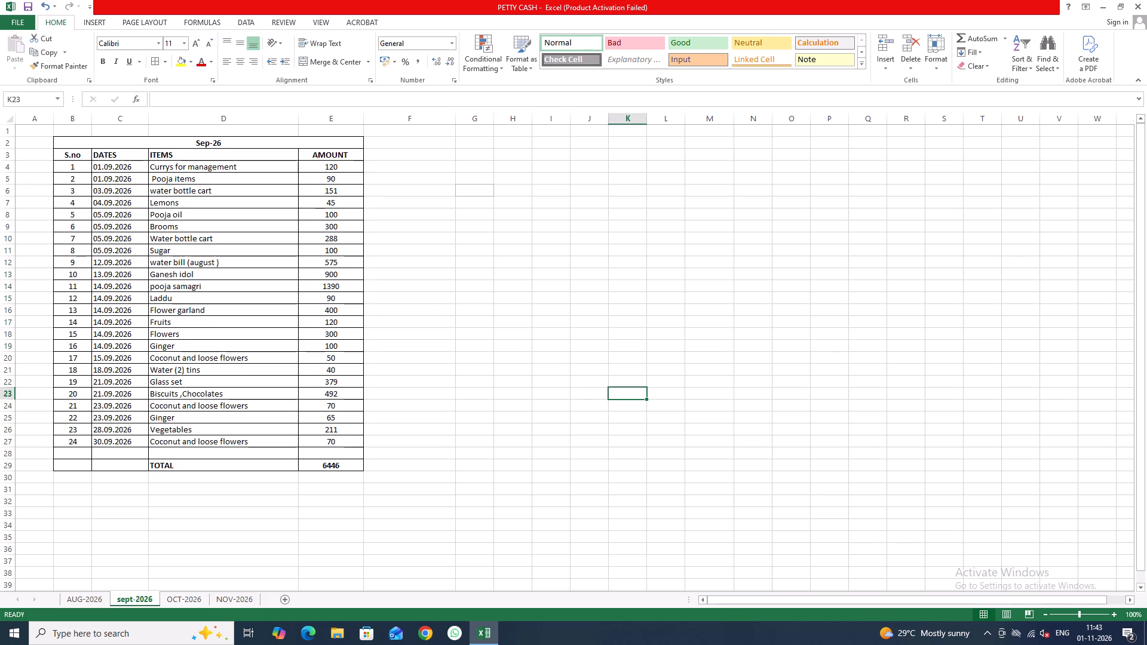
pyautogui.click(321, 282)
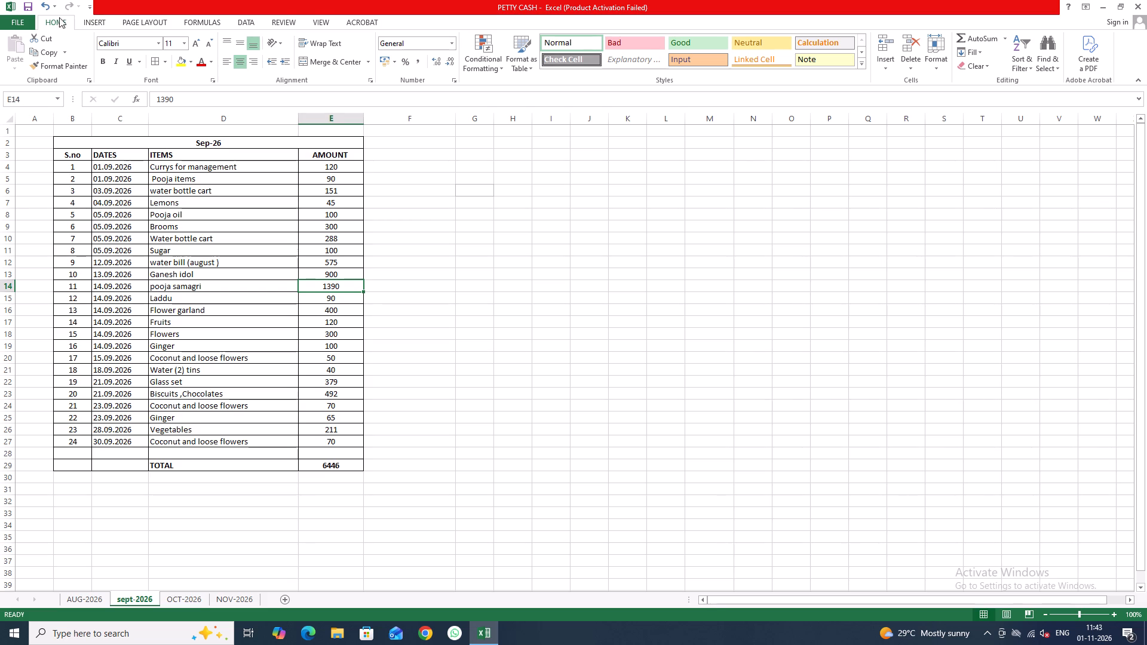
# Save the PETTY CASH workbook.
pyautogui.click(27, 5)
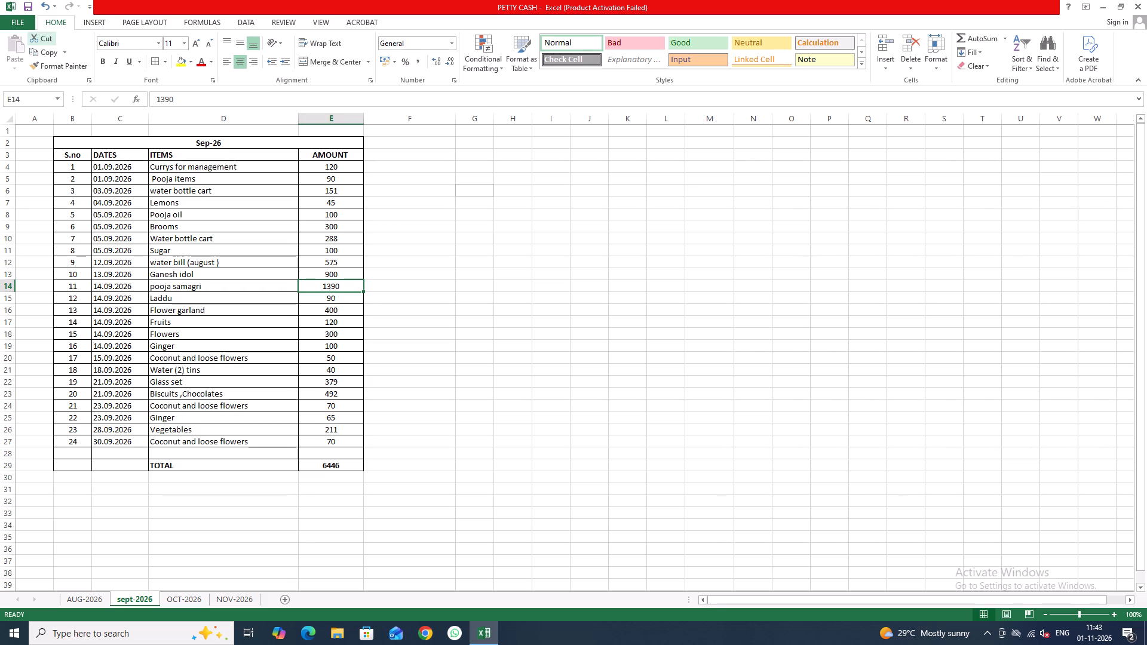
# Replace the column E mark of the pooja samagri entry on the OCT-2026 sheet with sr.
pyautogui.click(200, 595)
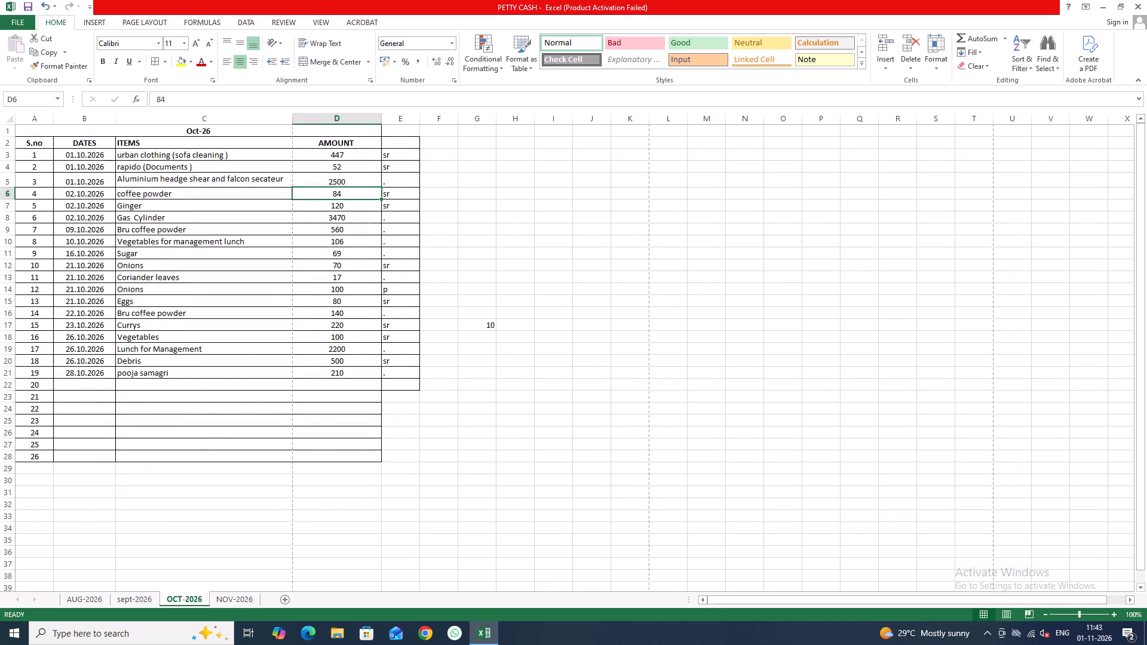
pyautogui.click(397, 378)
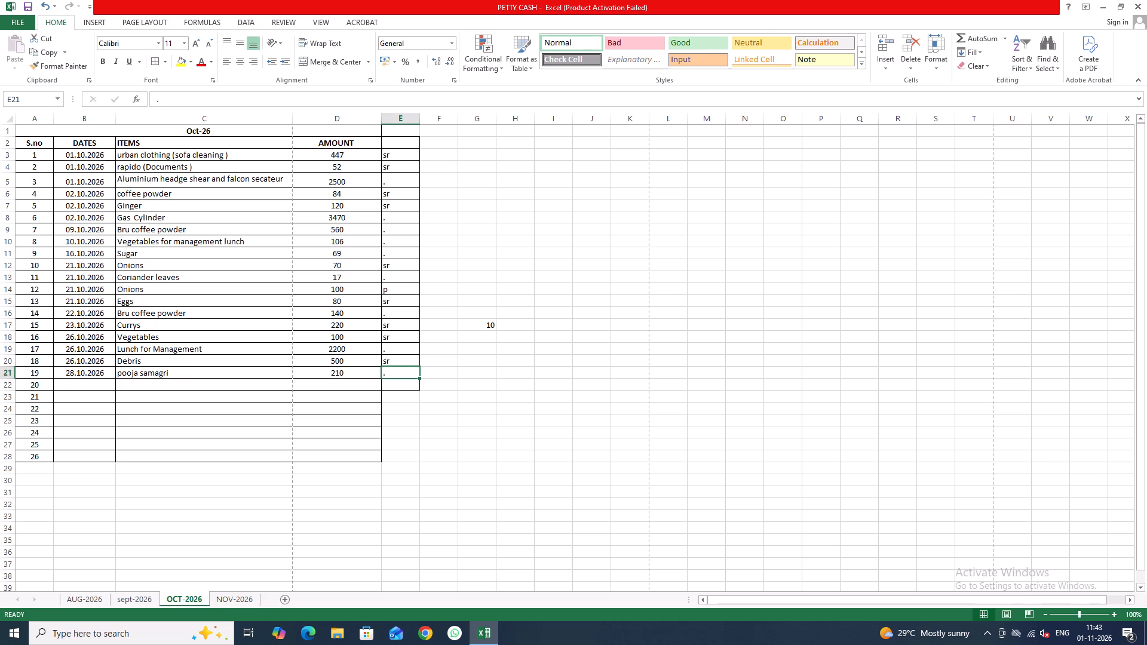
pyautogui.press('BackSpace')
pyautogui.write('sr')
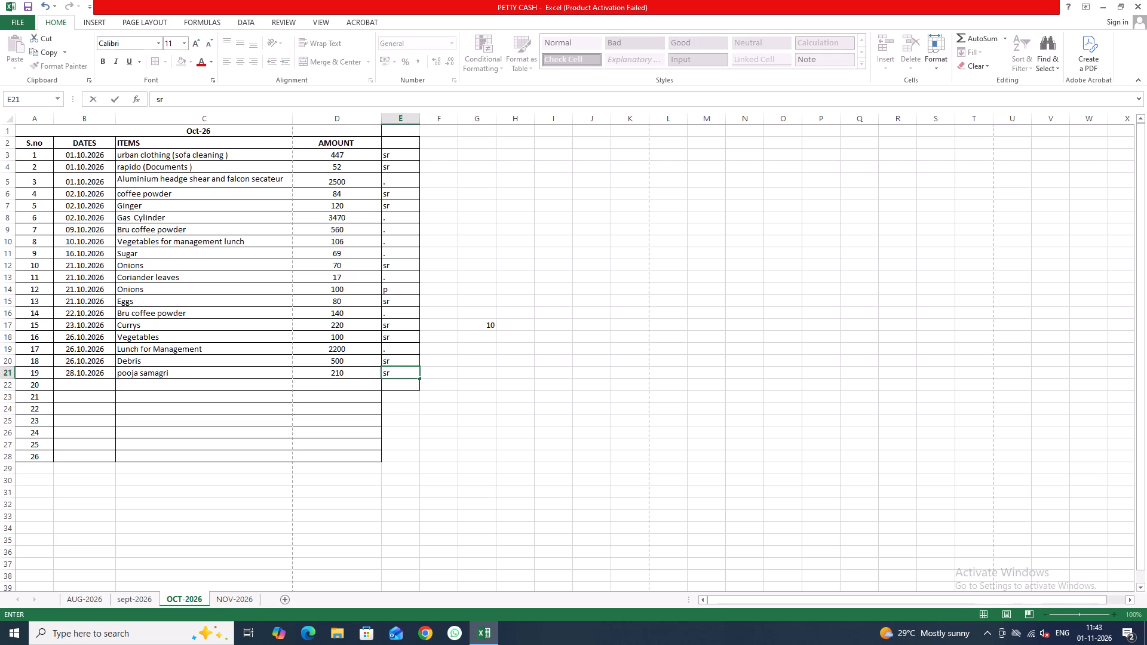
pyautogui.click(681, 337)
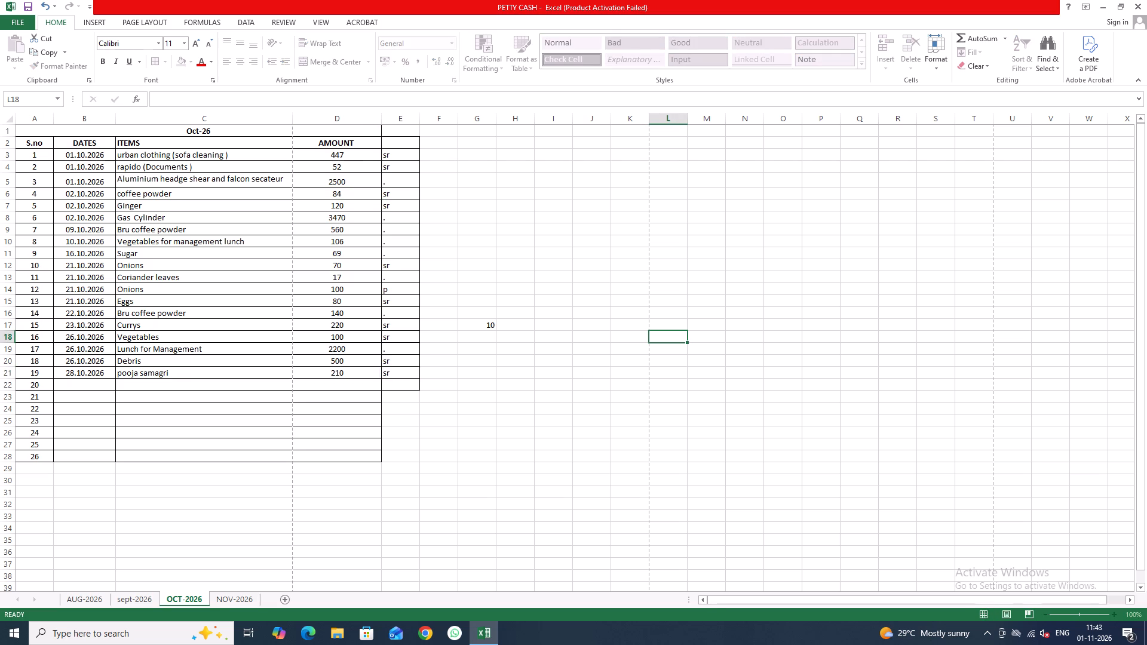
# Replace the column E mark of the 02.10.2026 coffee powder entry with pra.
pyautogui.click(394, 193)
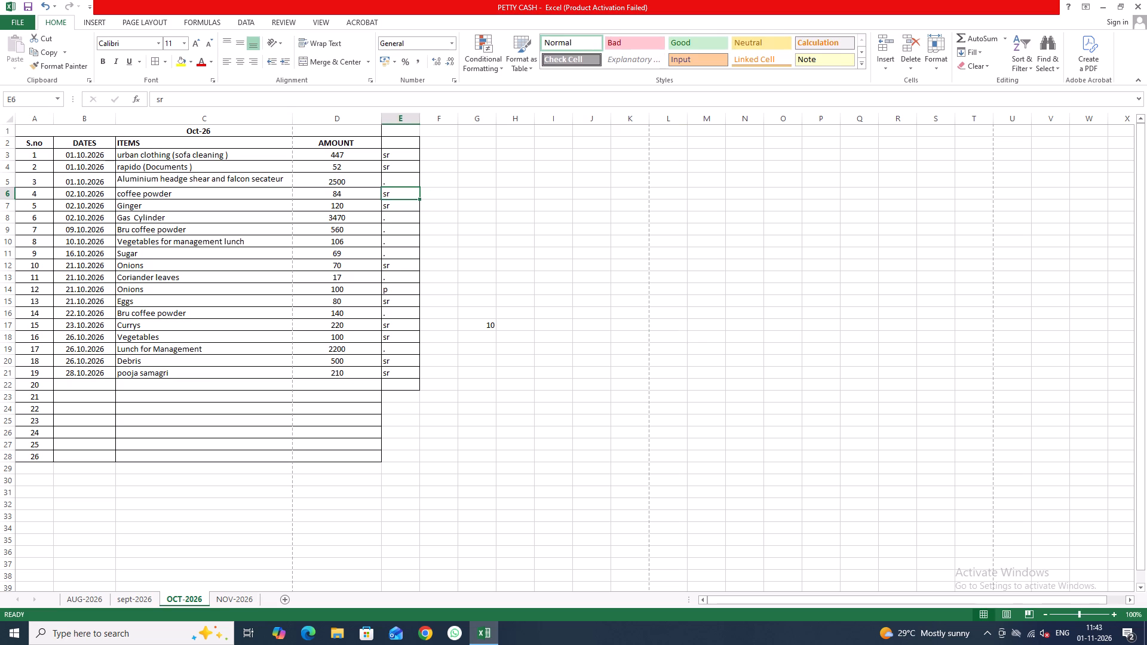
pyautogui.press('BackSpace')
pyautogui.write('pra')
pyautogui.click(555, 203)
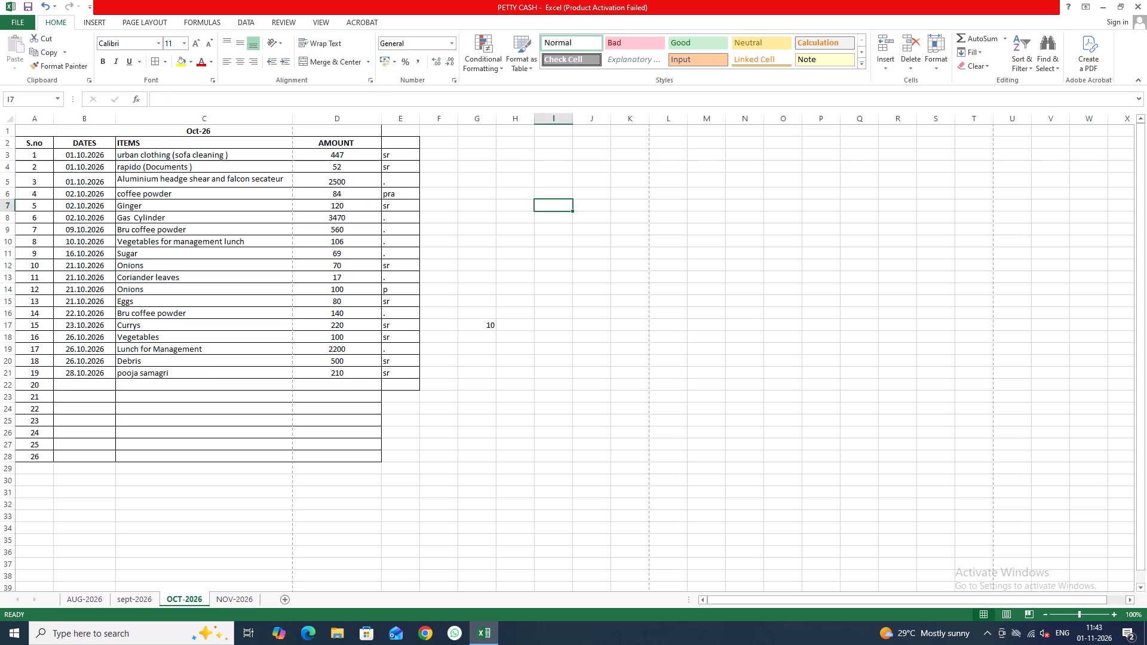
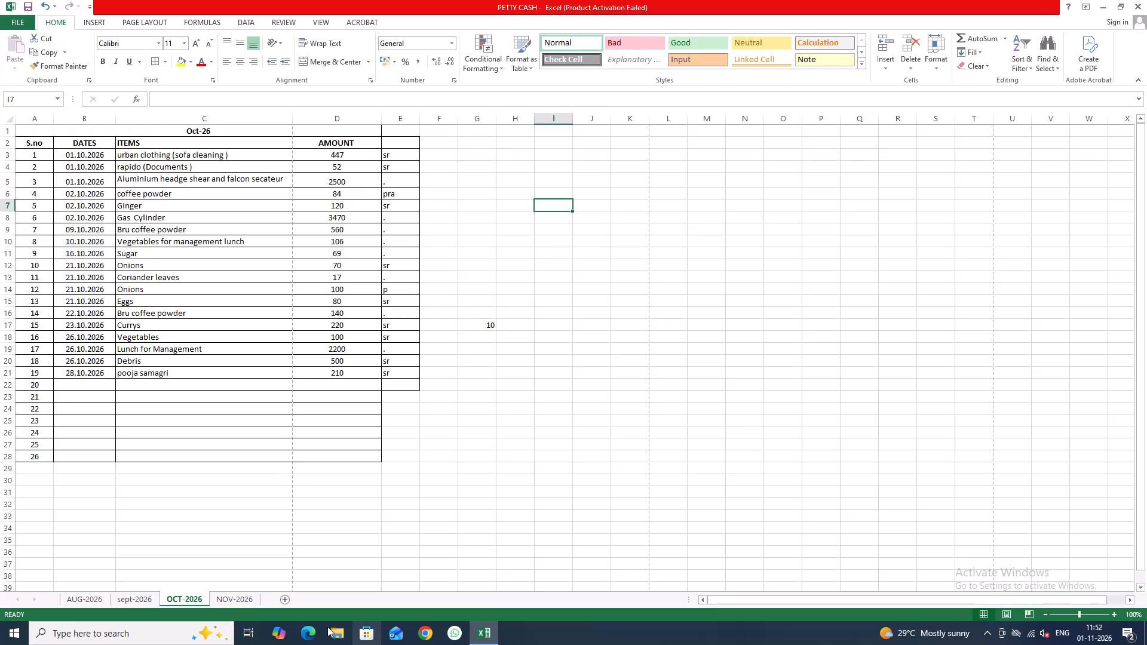
# Check the column E entry beside the 01.11.2026 Ginger item on the NOV-2026 sheet, then return to the OCT-2026 sheet.
pyautogui.click(227, 604)
pyautogui.click(344, 159)
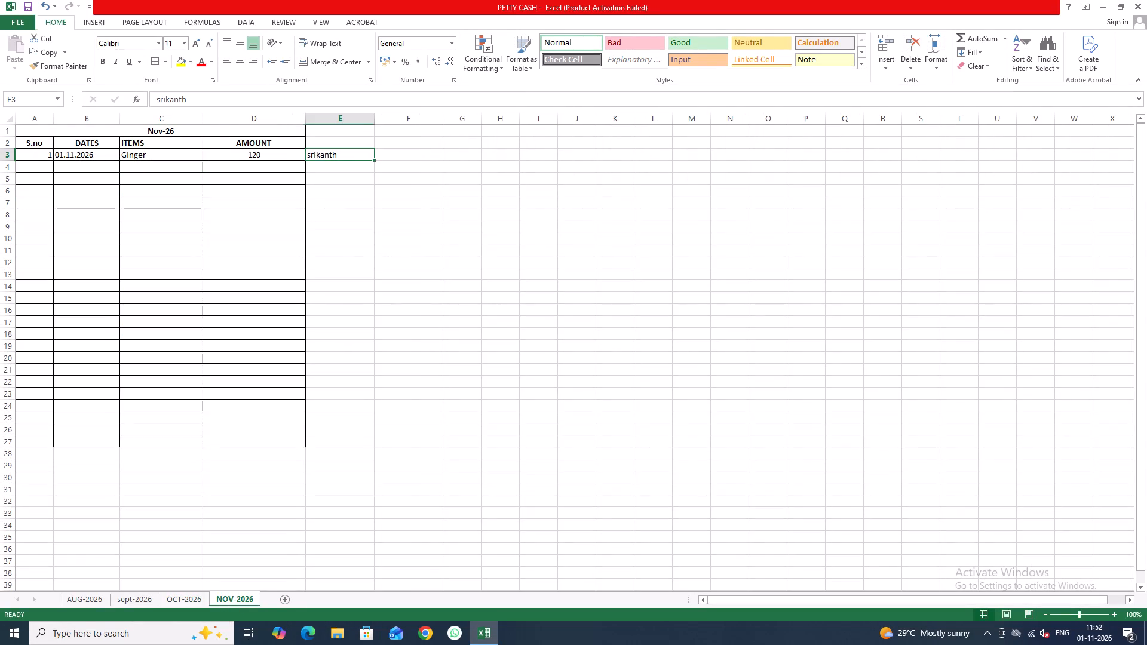
pyautogui.click(201, 592)
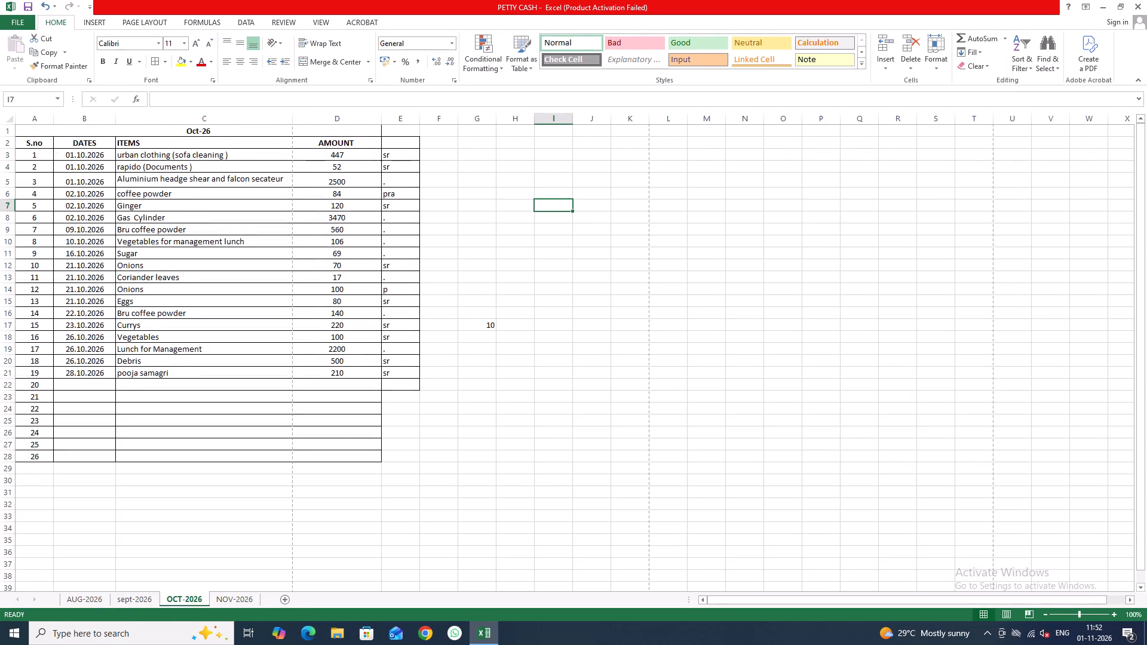
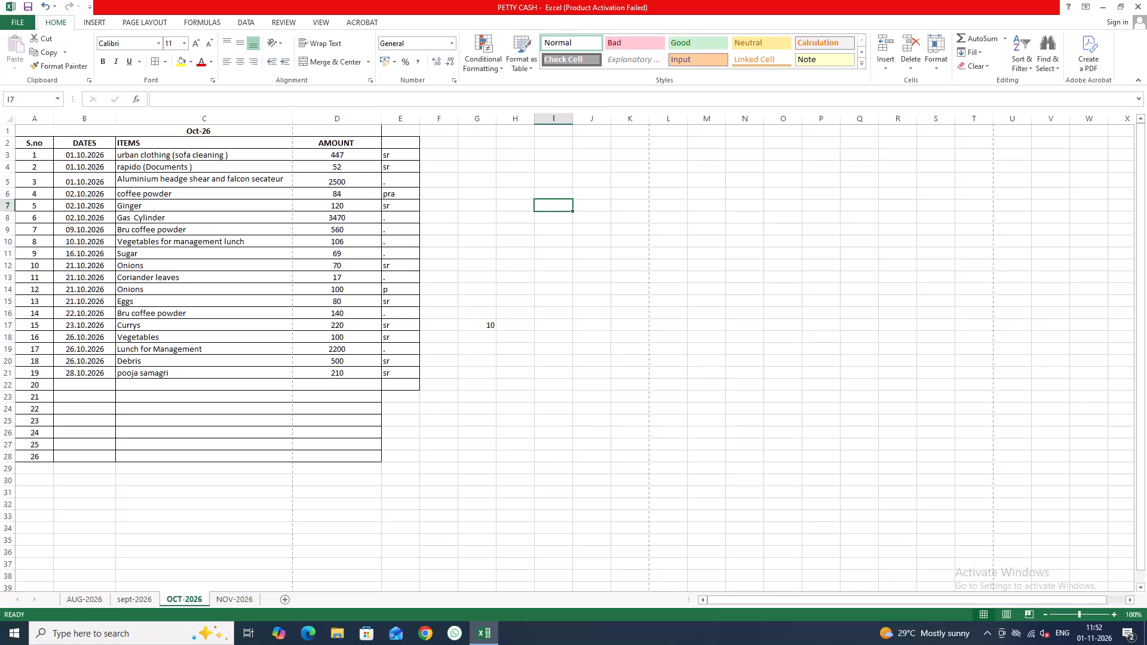
# Add a Water item dated 31.10.2026 as serial number 20 on the OCT-2026 petty cash sheet.
pyautogui.click(92, 382)
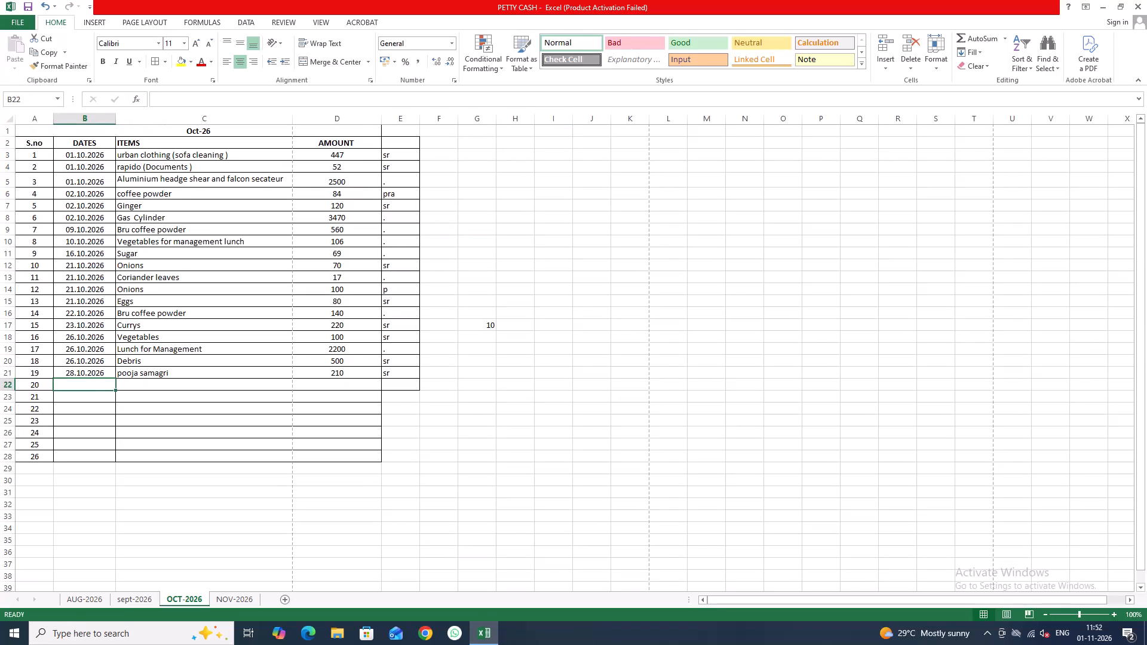
pyautogui.write('31.10.2026')
pyautogui.click(162, 385)
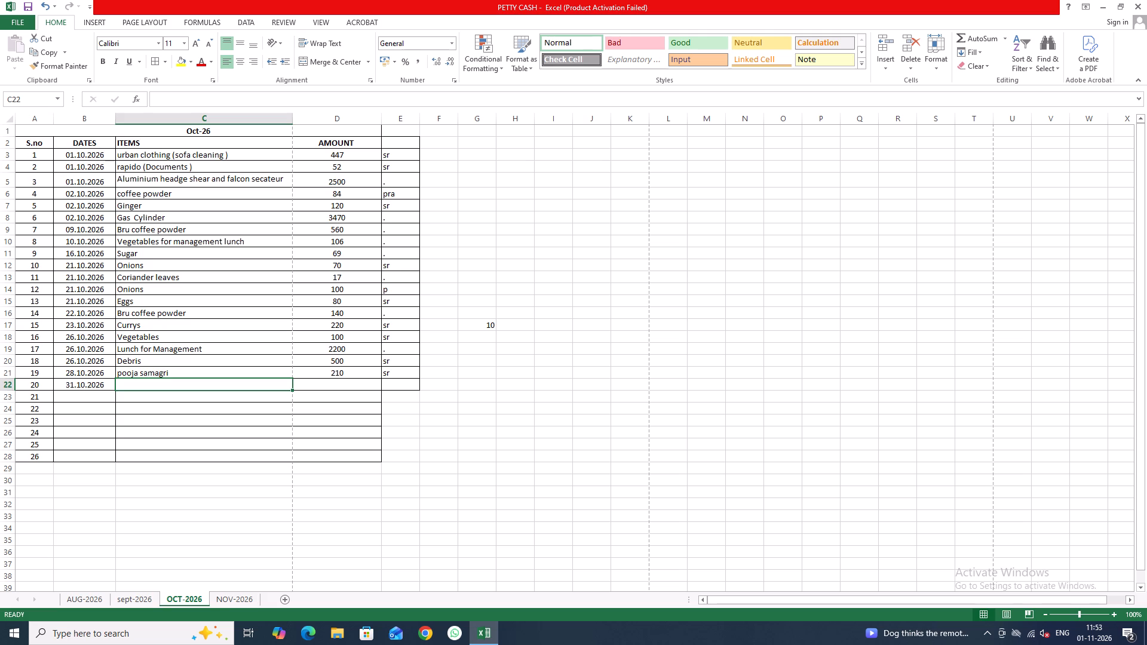
pyautogui.press('p')
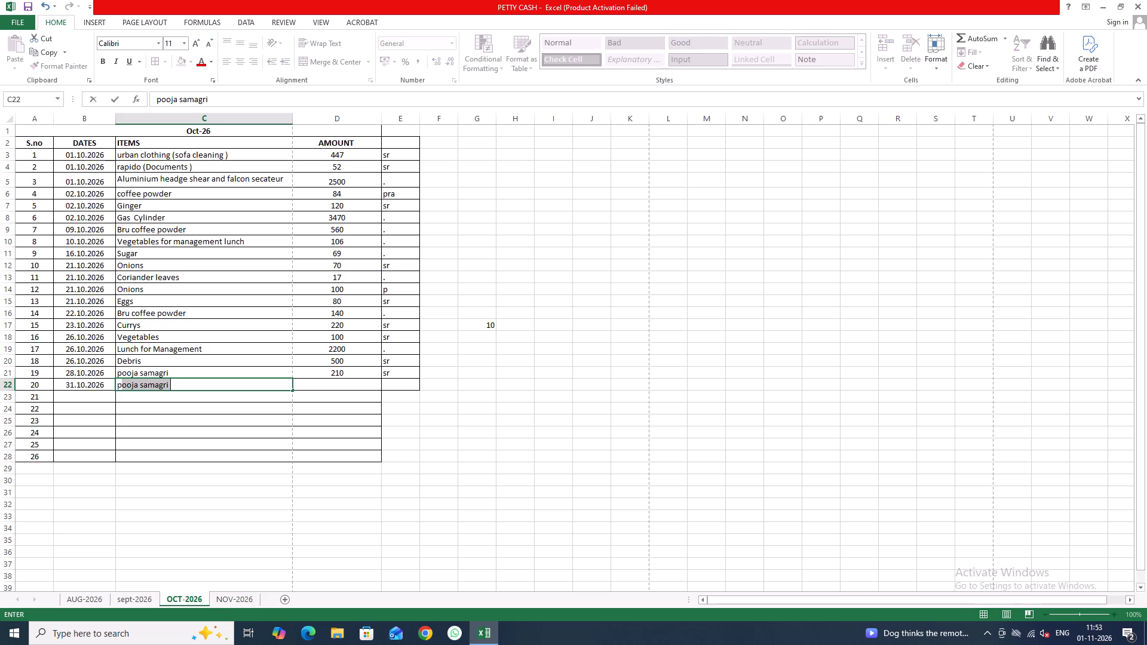
pyautogui.press('BackSpace')
pyautogui.press('w')
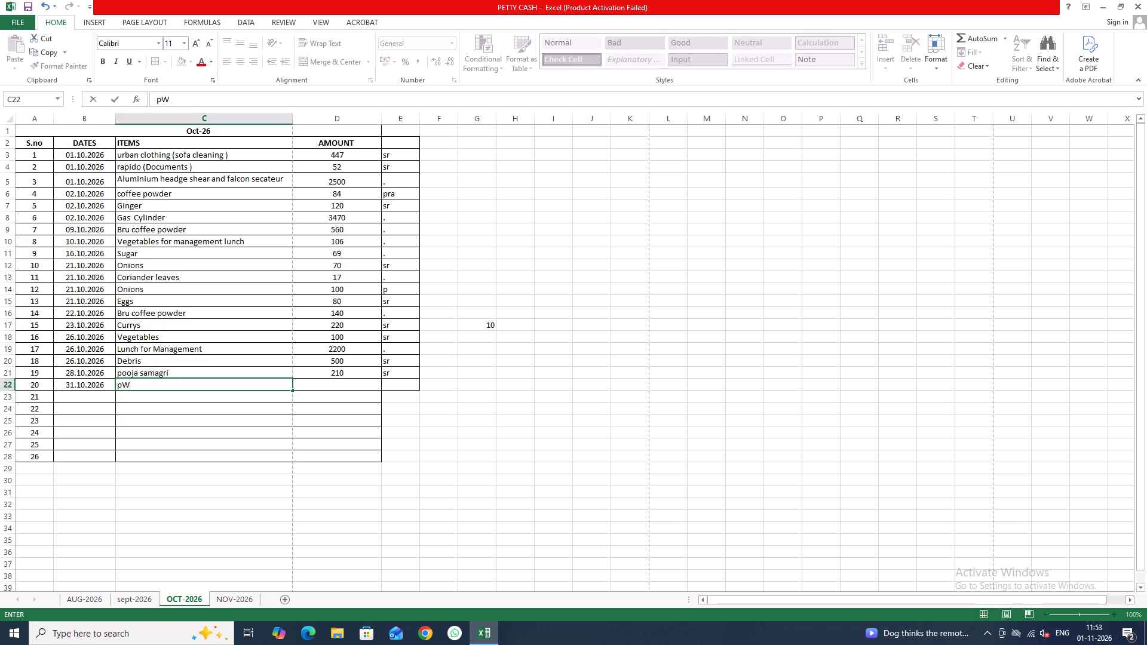
pyautogui.press('BackSpace')
pyautogui.press('BackSpace')
pyautogui.press('BackSpace')
pyautogui.press('w')
pyautogui.write('ater')
pyautogui.press('space')
pyautogui.press('Right')
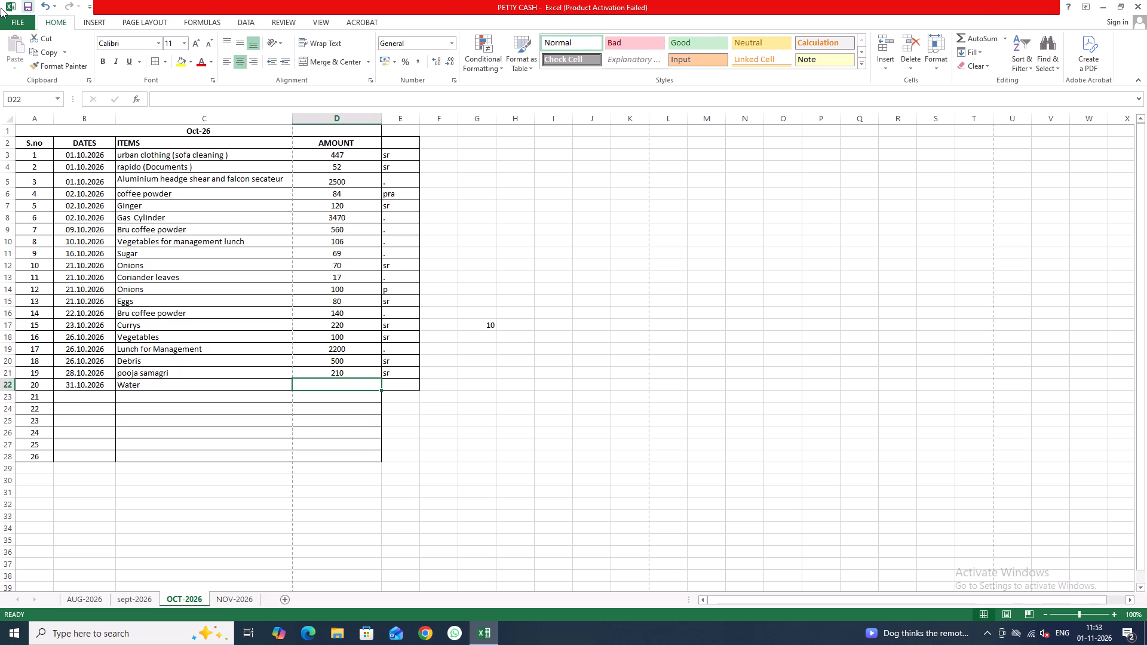
pyautogui.click(26, 2)
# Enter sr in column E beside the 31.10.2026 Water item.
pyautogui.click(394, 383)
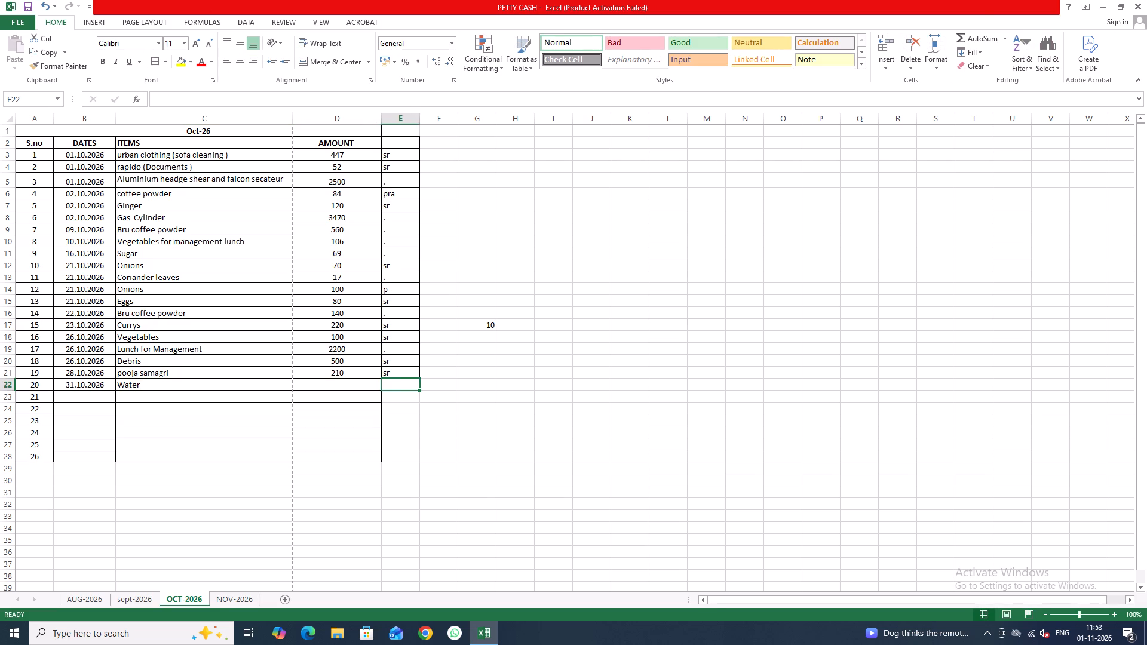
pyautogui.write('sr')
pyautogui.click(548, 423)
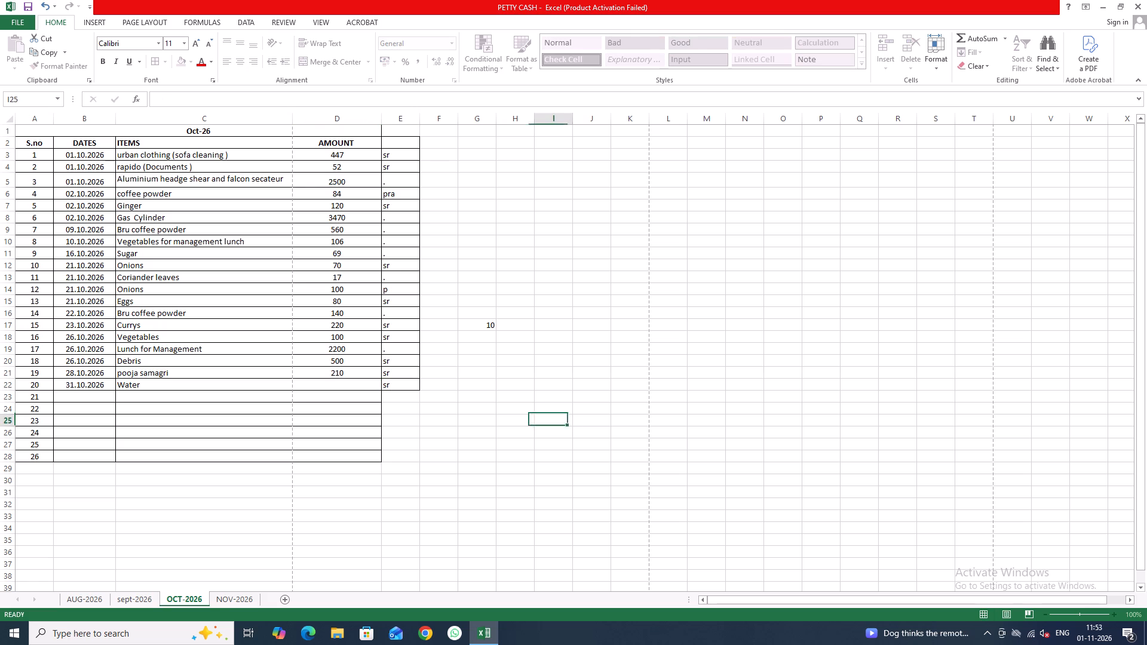
# Check the sept-2026 petty cash sheet, then total the October 2026 can counts in the BILLS workbook.
pyautogui.click(147, 598)
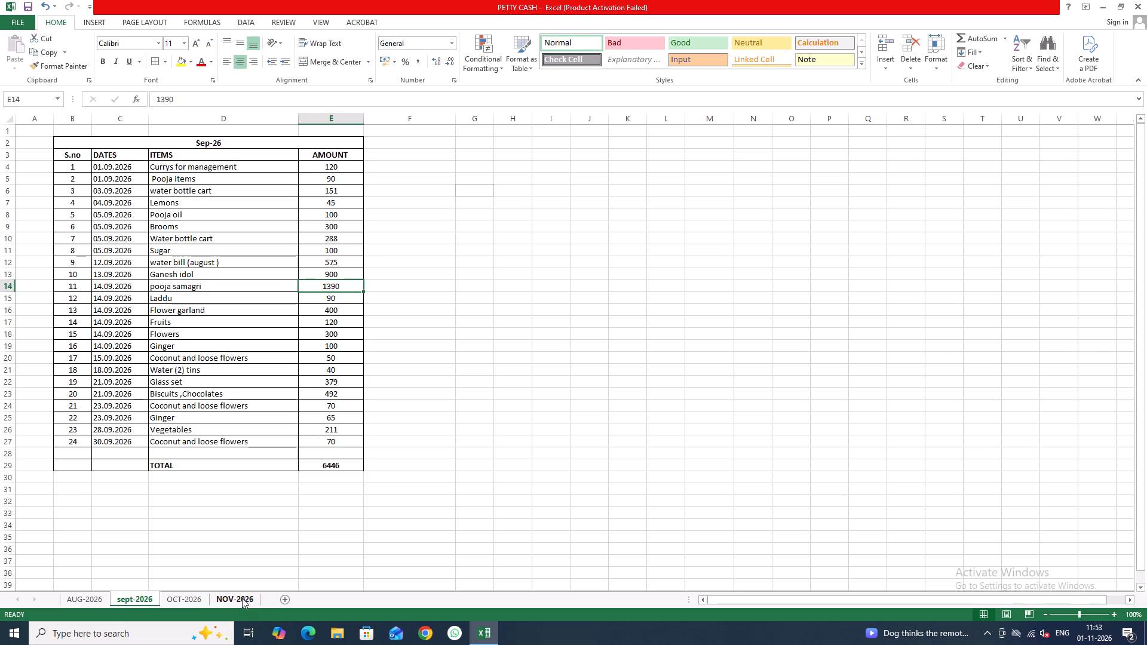
pyautogui.click(1093, 13)
pyautogui.click(1102, 7)
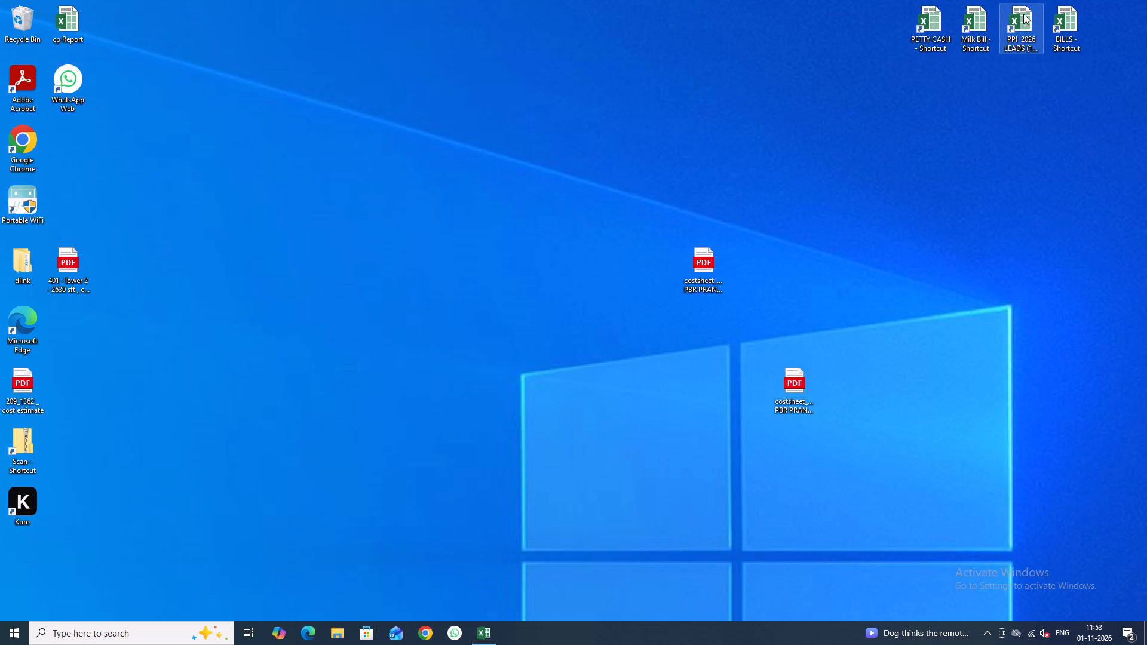
pyautogui.doubleClick(1074, 28)
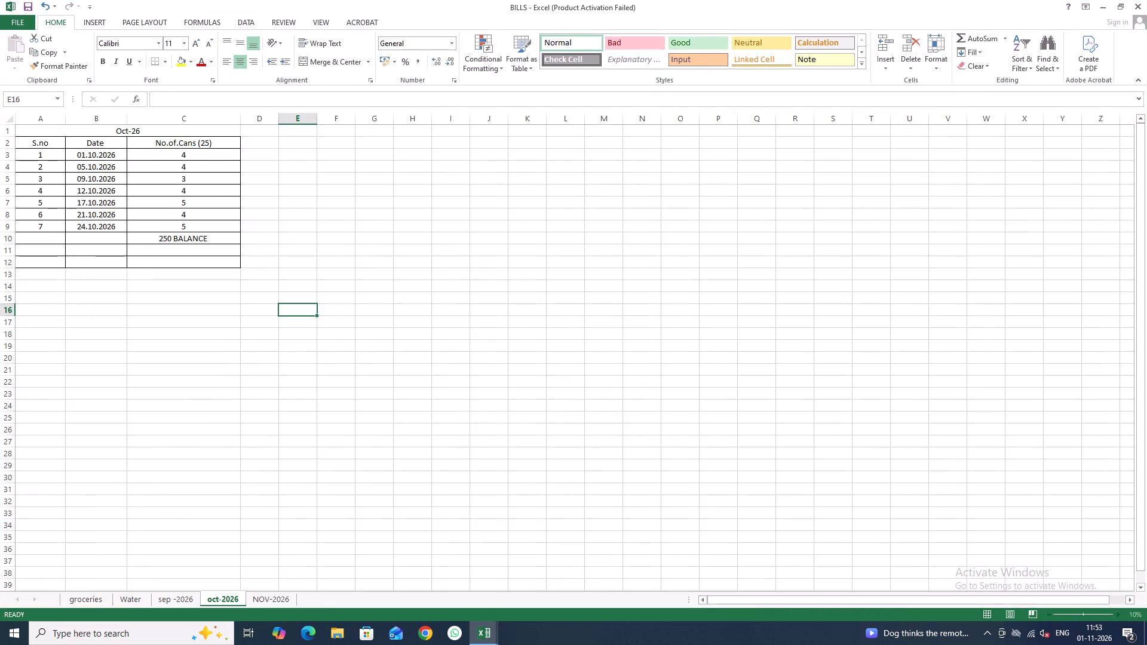
pyautogui.moveTo(165, 155); pyautogui.dragTo(168, 217)
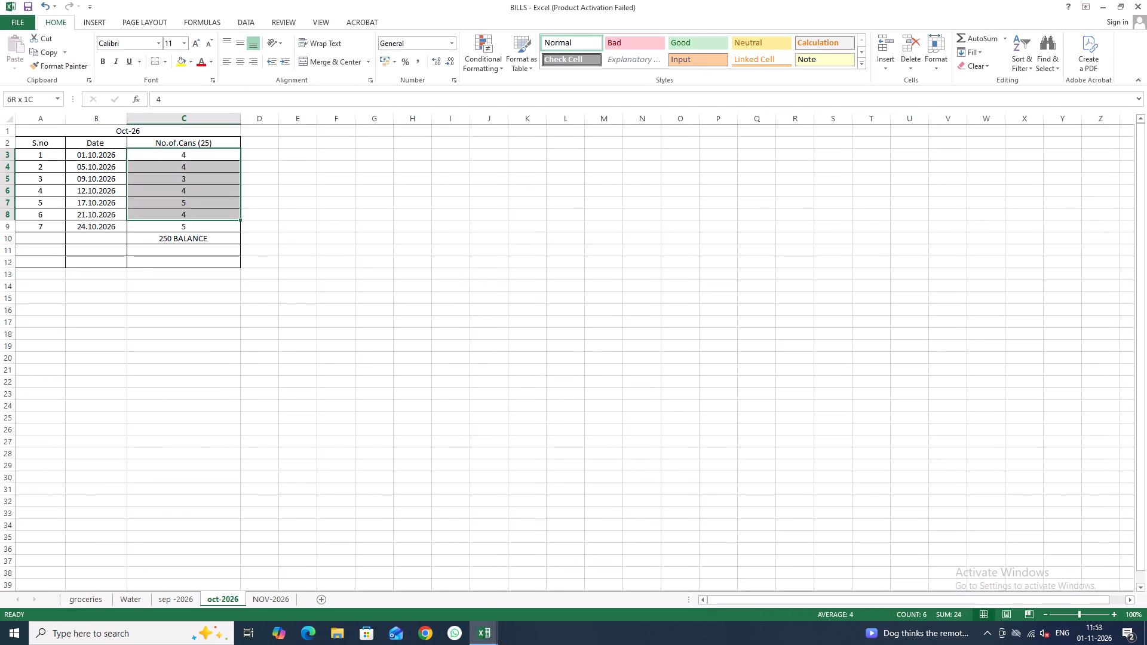
pyautogui.moveTo(168, 217); pyautogui.dragTo(170, 226)
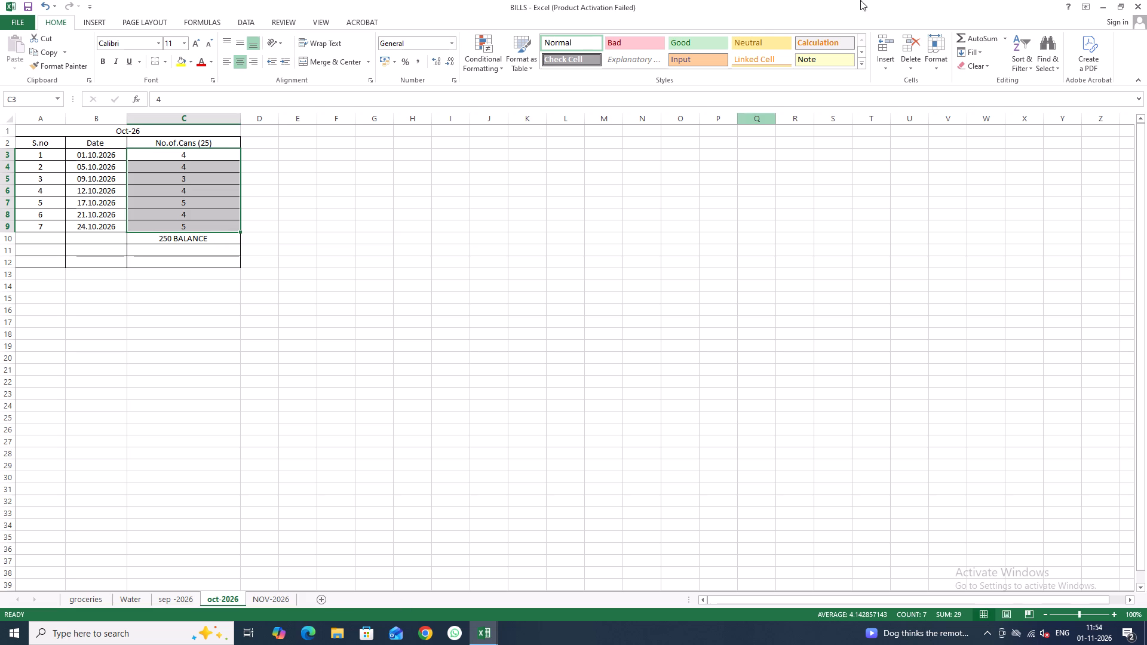
pyautogui.click(1099, 6)
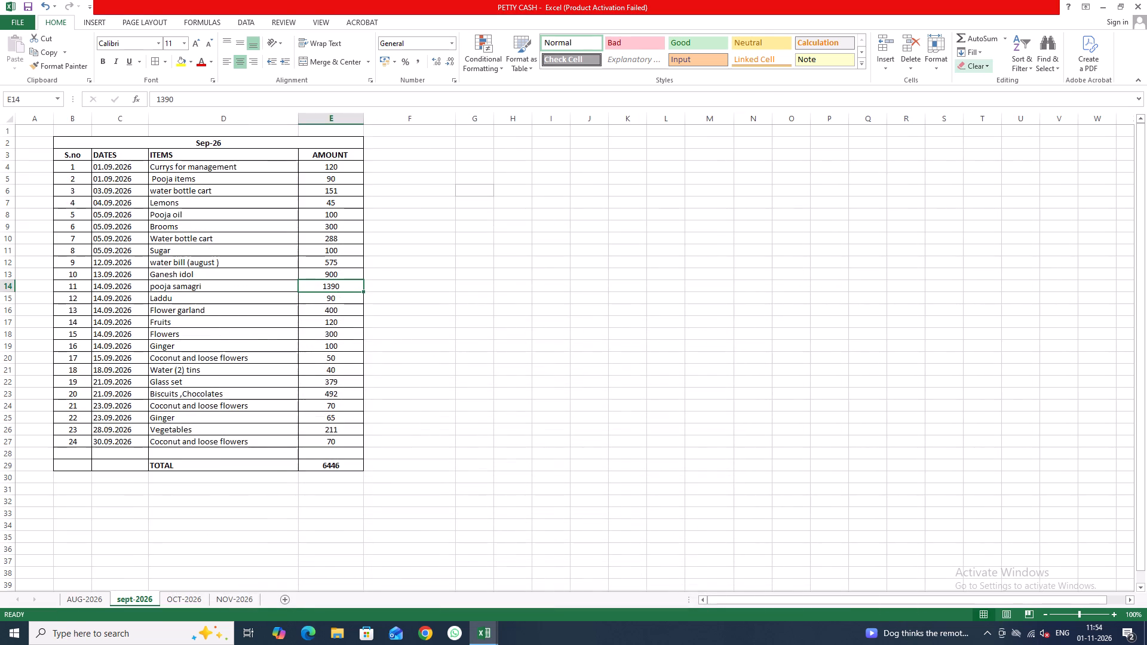
# Enter 725 as the amount for the 31.10.2026 Water item on the OCT-2026 petty cash sheet.
pyautogui.click(237, 594)
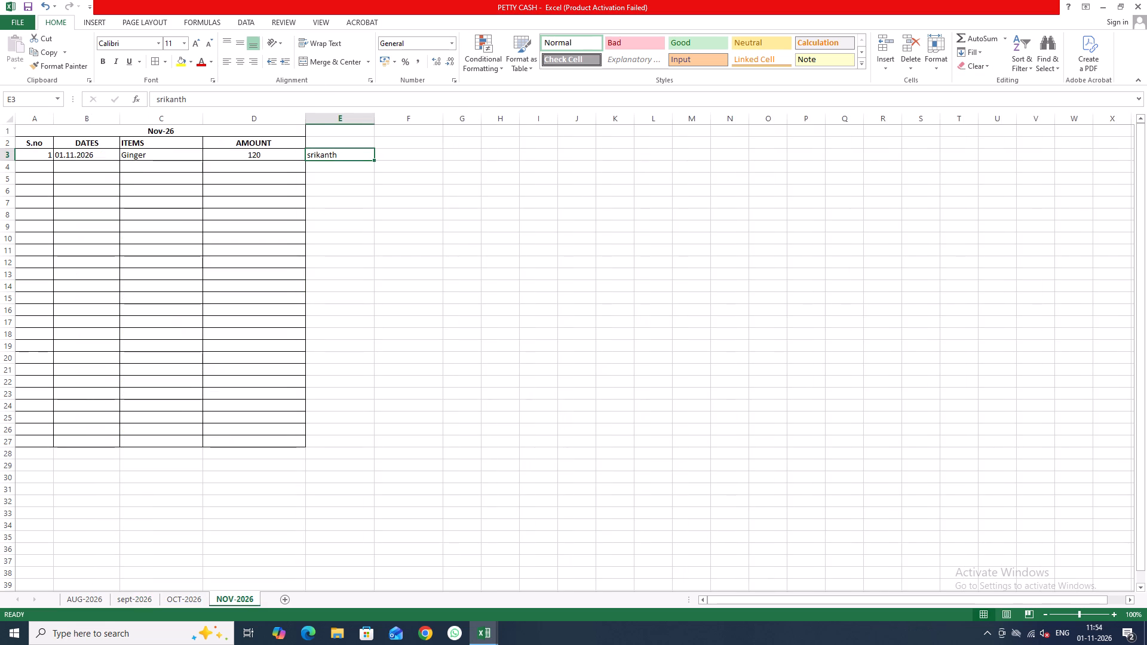
pyautogui.click(194, 600)
pyautogui.click(366, 389)
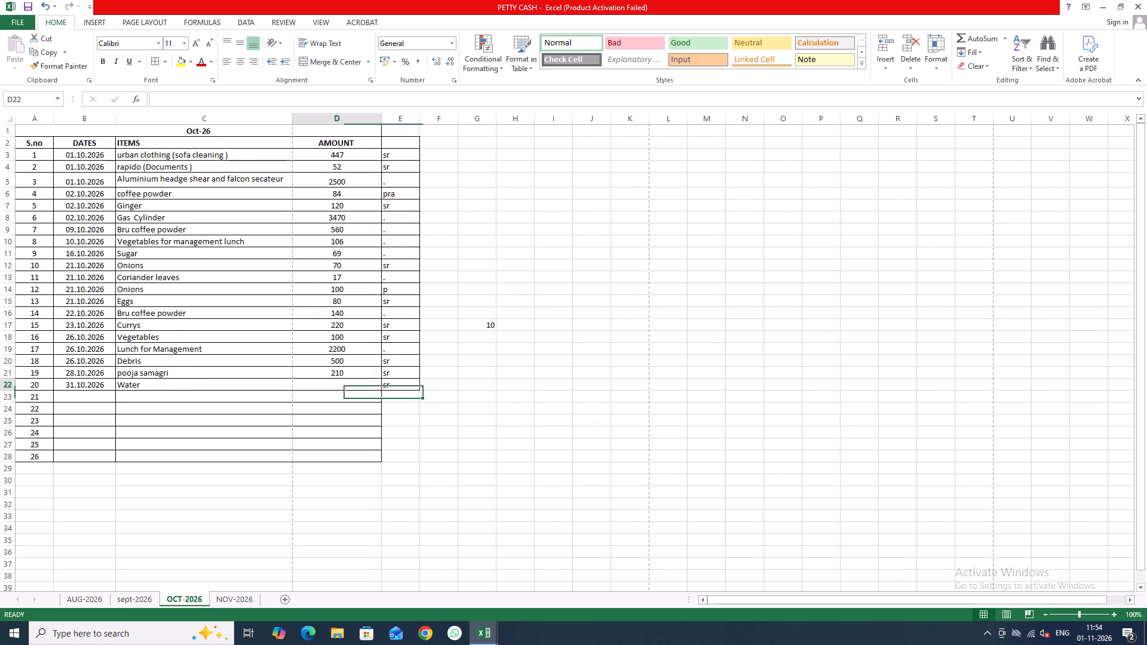
pyautogui.press('7')
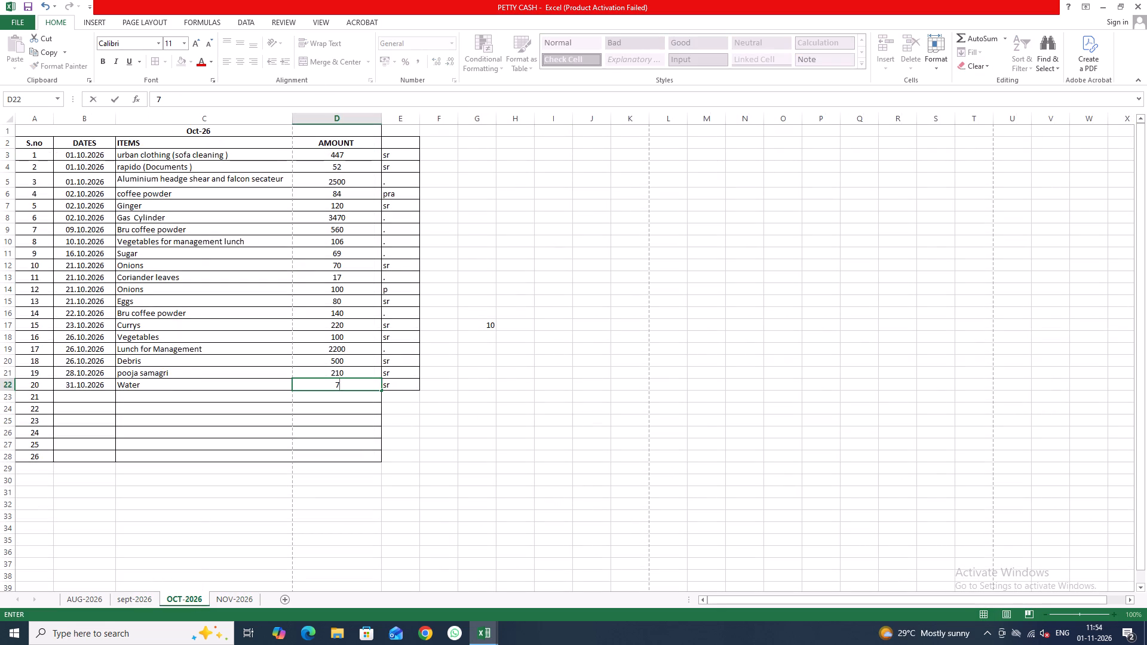
pyautogui.write('25')
pyautogui.click(473, 420)
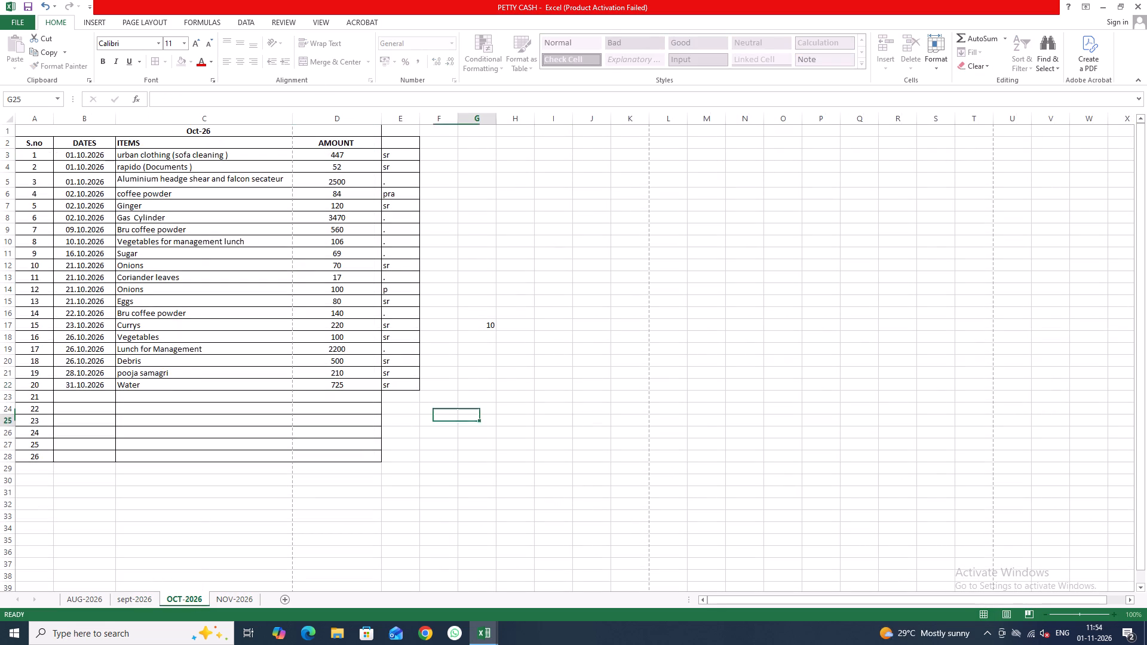
# Clear the unused serial numbers 21 to 26 below the Water item on the OCT-2026 sheet.
pyautogui.moveTo(36, 398); pyautogui.dragTo(36, 405)
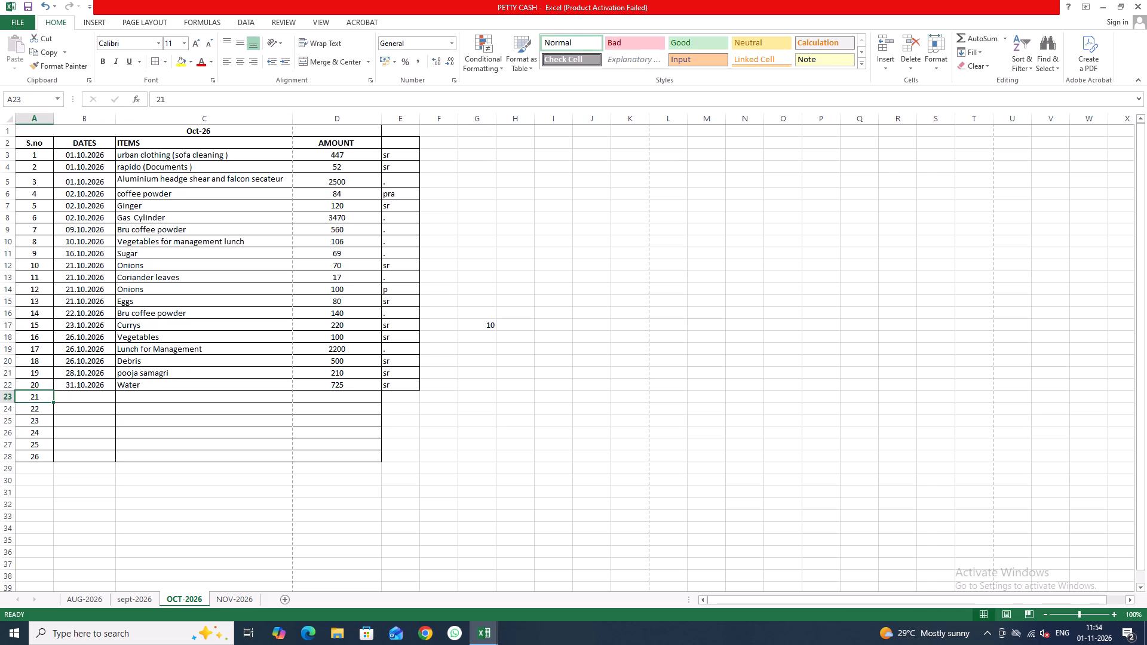
pyautogui.moveTo(36, 405); pyautogui.dragTo(34, 465)
pyautogui.press('BackSpace')
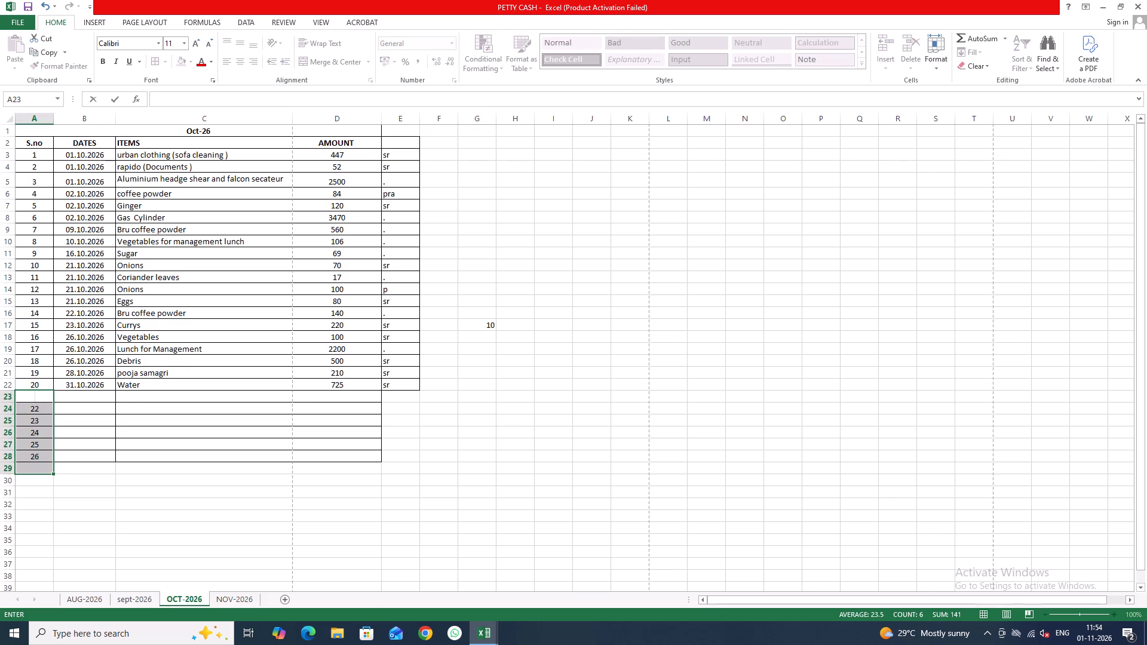
pyautogui.click(32, 450)
pyautogui.press('BackSpace')
pyautogui.click(36, 432)
pyautogui.press('BackSpace')
pyautogui.click(34, 411)
pyautogui.press('BackSpace')
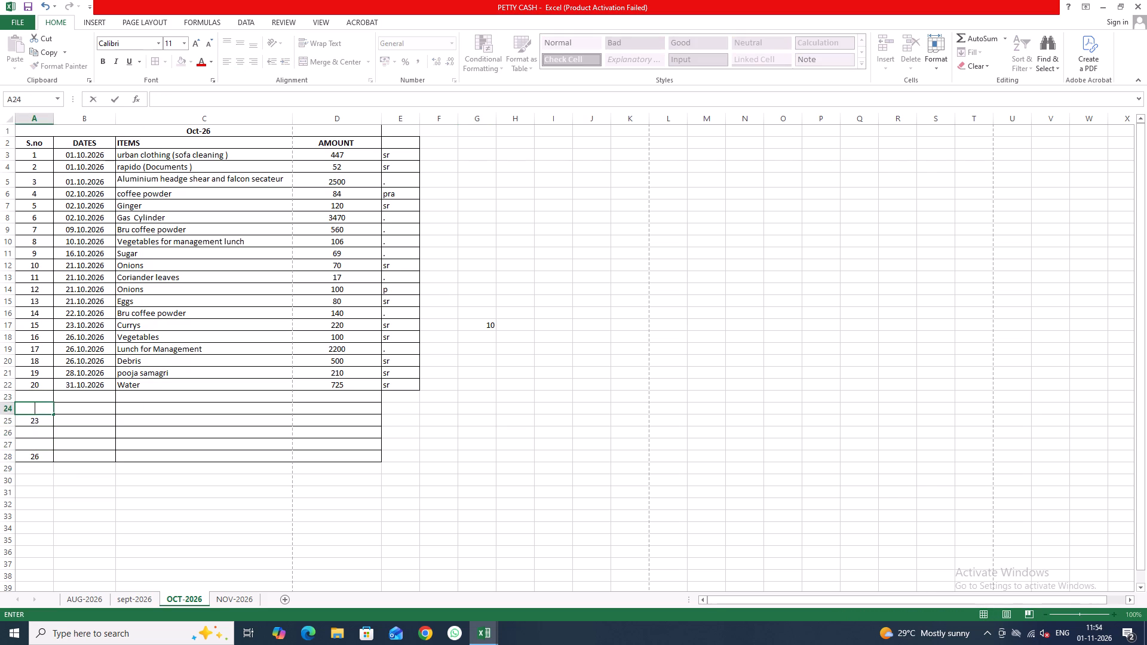
pyautogui.click(30, 422)
pyautogui.press('BackSpace')
pyautogui.click(32, 453)
pyautogui.press('BackSpace')
pyautogui.click(504, 444)
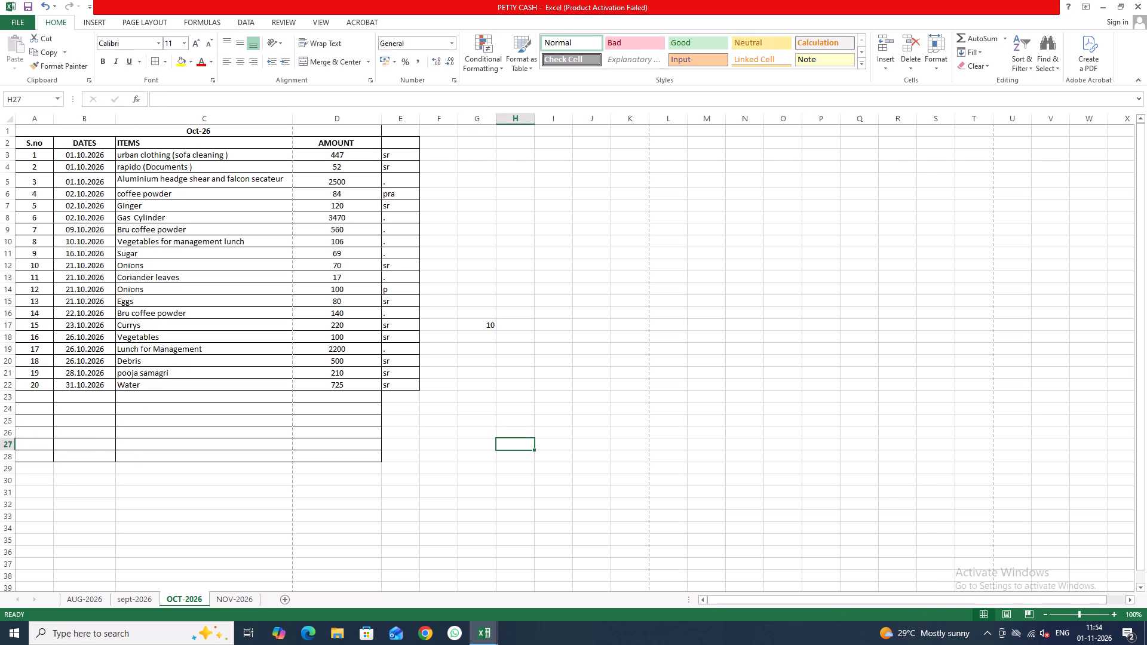
# Remove all borders from the empty rows 24 to 28 in columns A to D.
pyautogui.click(35, 397)
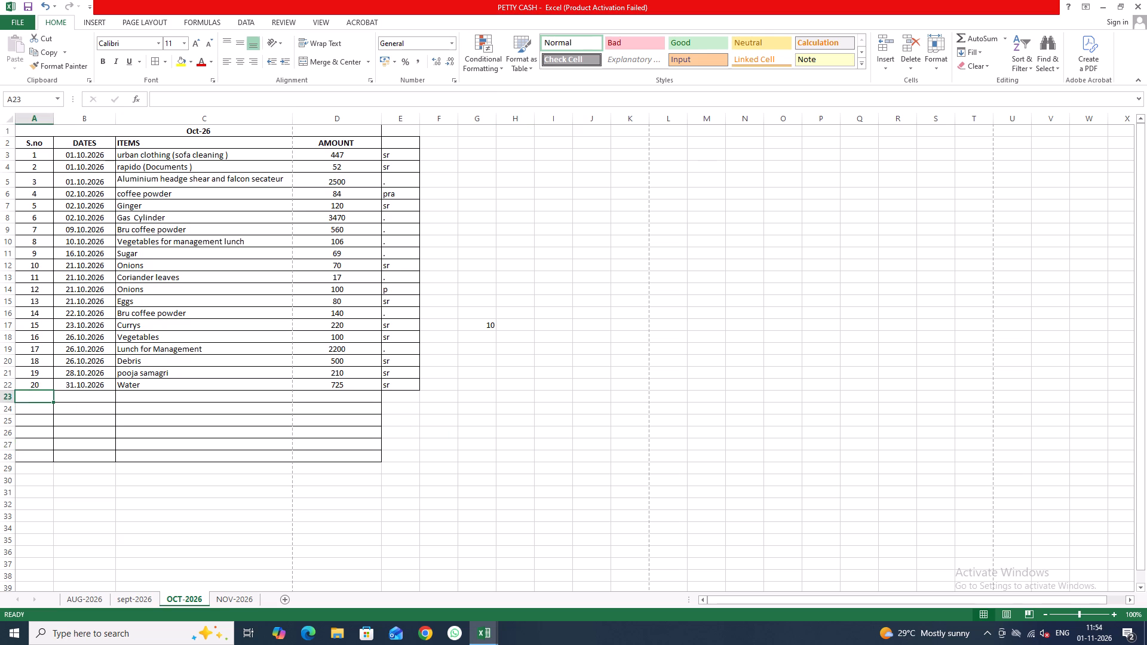
pyautogui.moveTo(36, 407); pyautogui.dragTo(324, 454)
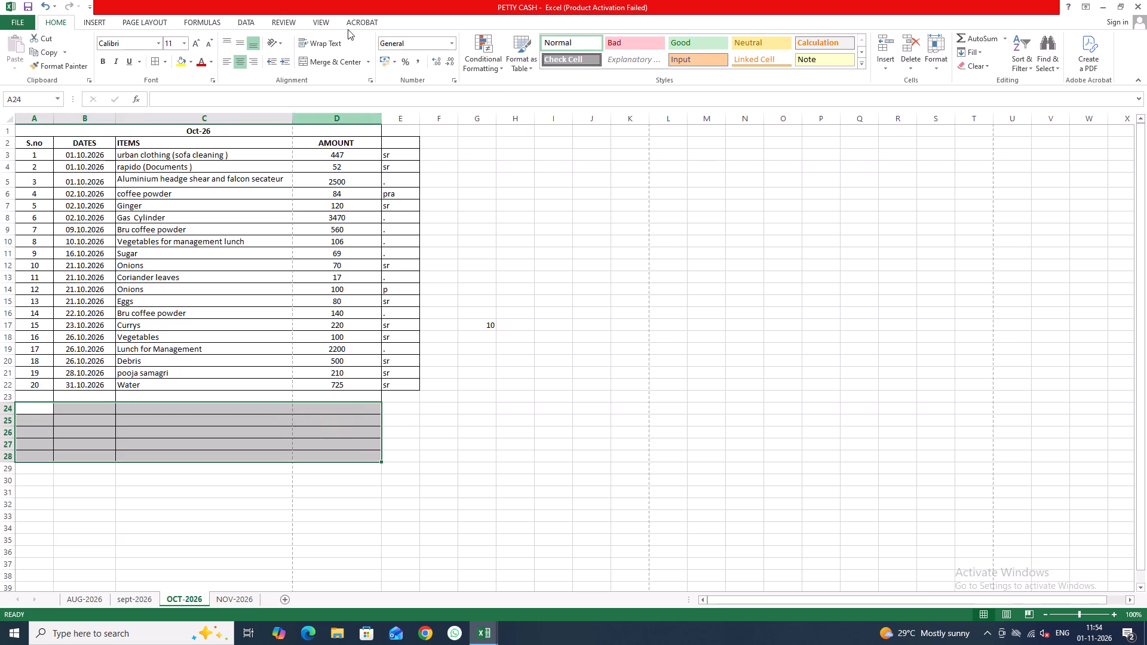
pyautogui.click(165, 62)
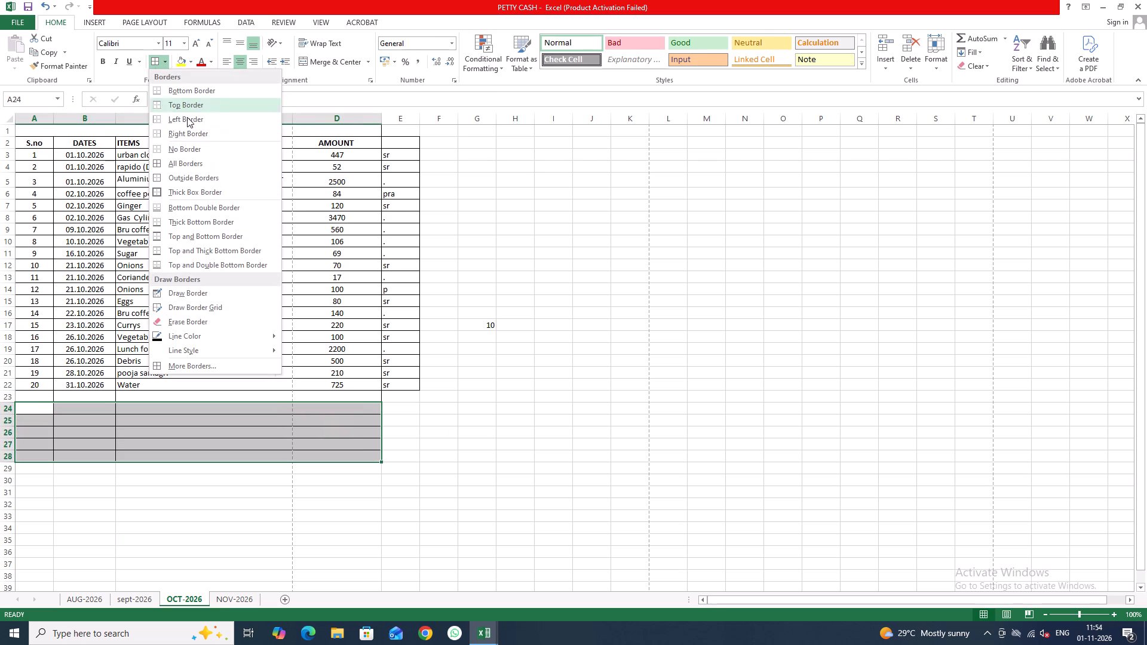
pyautogui.click(188, 148)
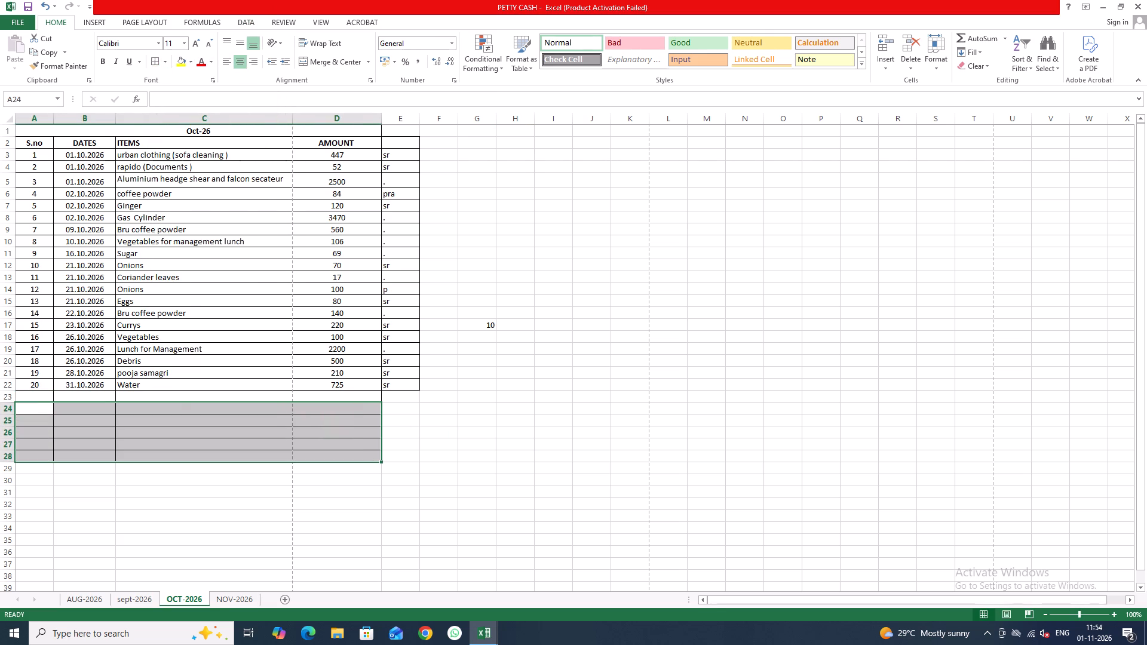
pyautogui.click(677, 382)
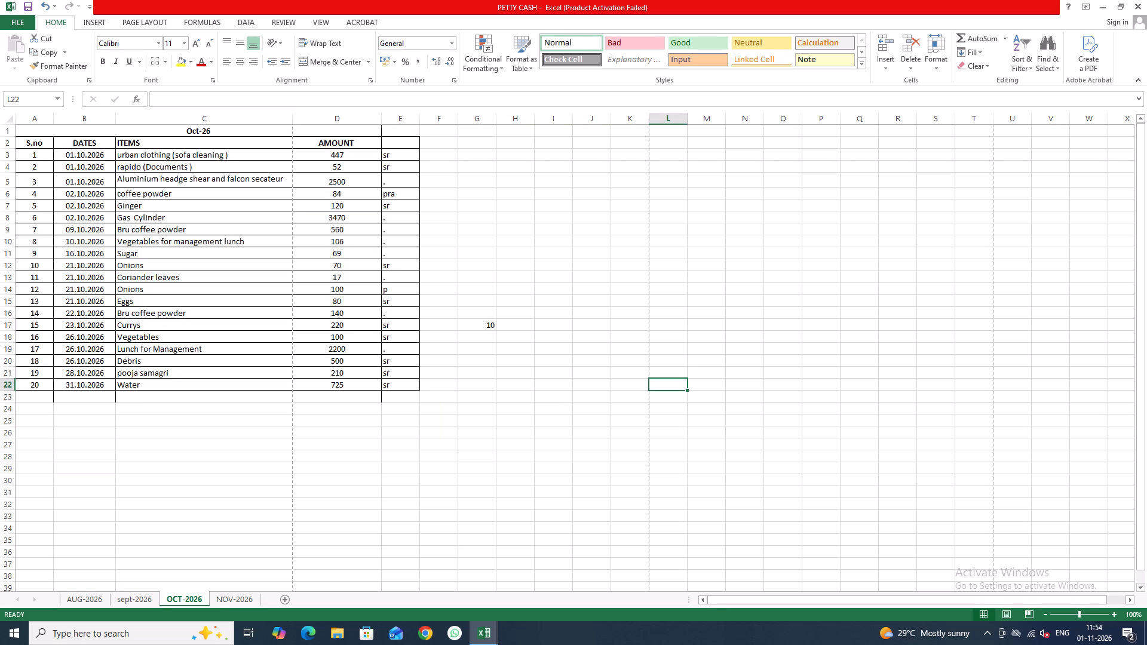
# Apply all borders to the blank row 23 across columns A to D.
pyautogui.moveTo(36, 398); pyautogui.dragTo(406, 395)
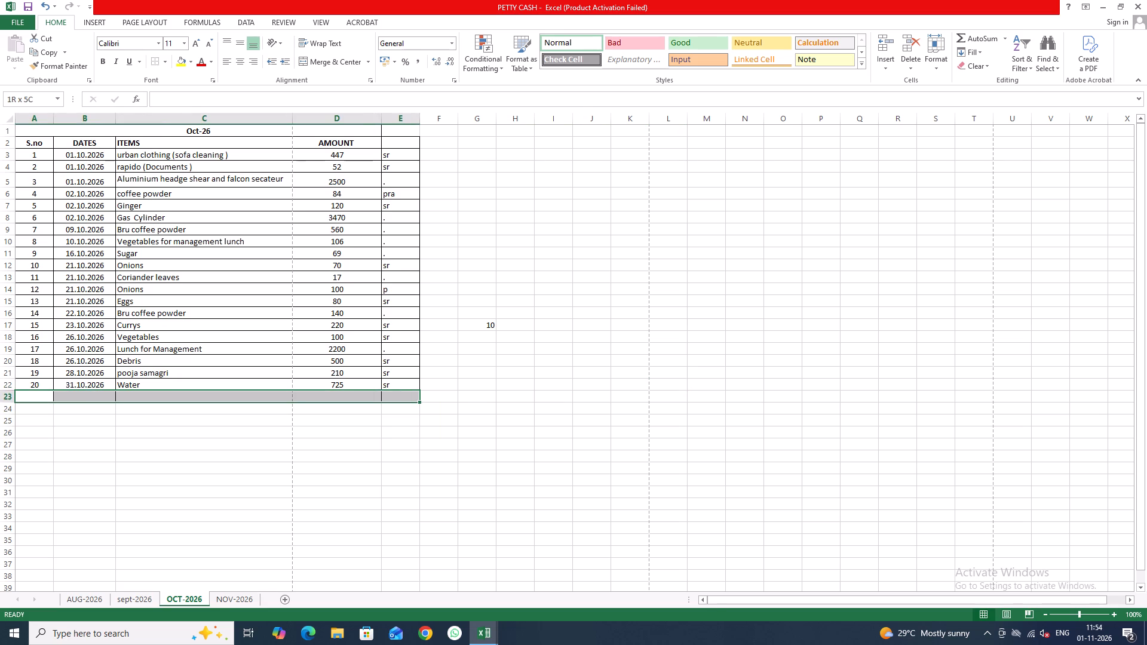
pyautogui.moveTo(406, 395); pyautogui.dragTo(367, 396)
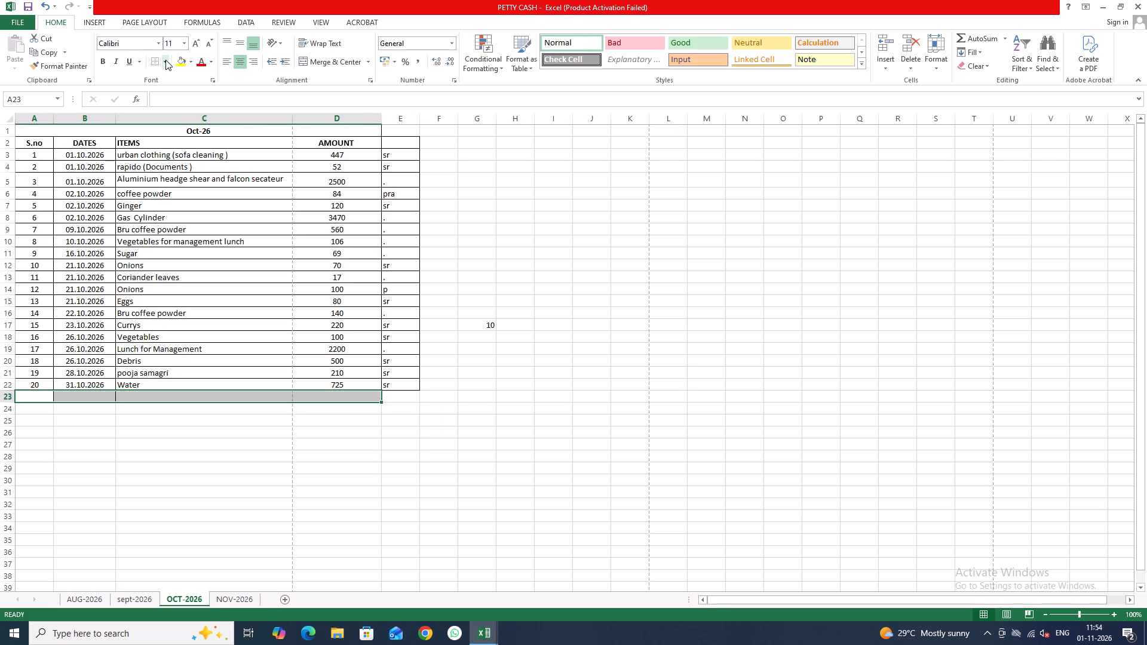
pyautogui.click(165, 60)
pyautogui.click(198, 159)
pyautogui.click(573, 262)
# Delete column E, which holds the sr, pra and dot marks, from the OCT-2026 sheet.
pyautogui.click(391, 124)
pyautogui.rightClick(391, 124)
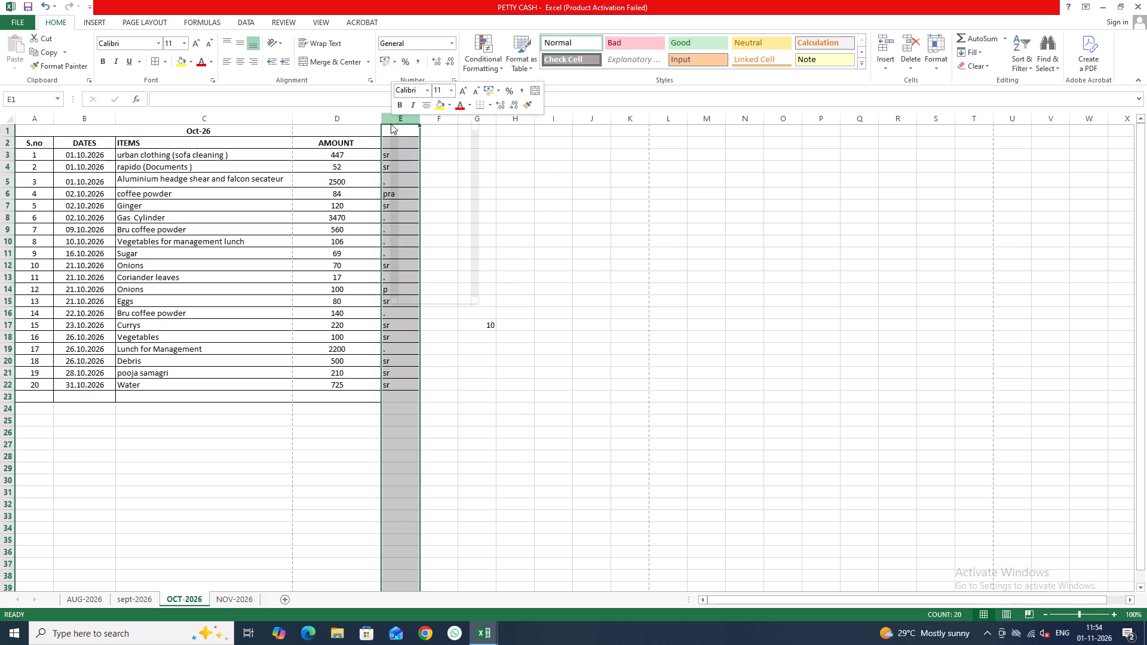
pyautogui.click(412, 219)
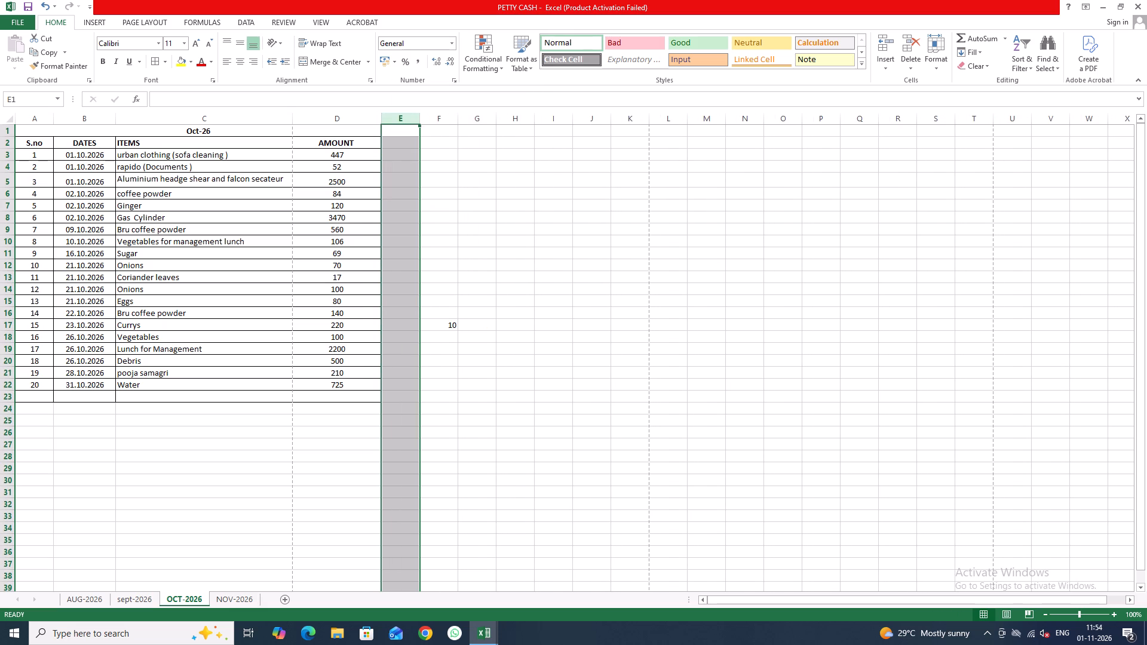
# Clear the stray 10 outside the table in row 17.
pyautogui.click(473, 354)
pyautogui.click(453, 330)
pyautogui.press('BackSpace')
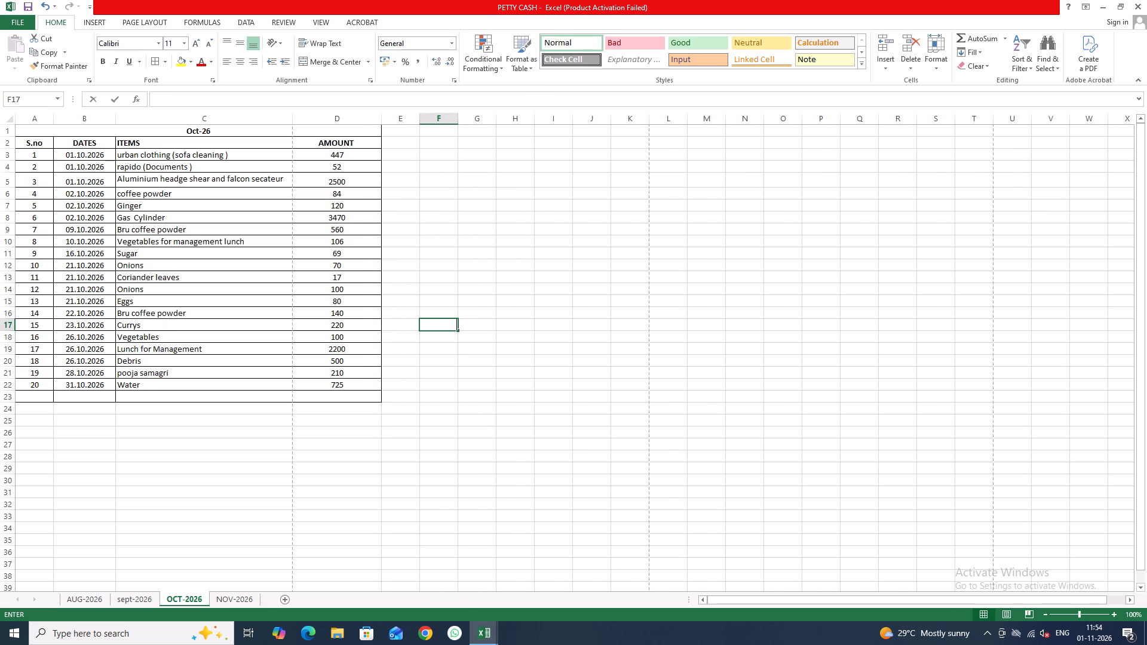
pyautogui.click(542, 341)
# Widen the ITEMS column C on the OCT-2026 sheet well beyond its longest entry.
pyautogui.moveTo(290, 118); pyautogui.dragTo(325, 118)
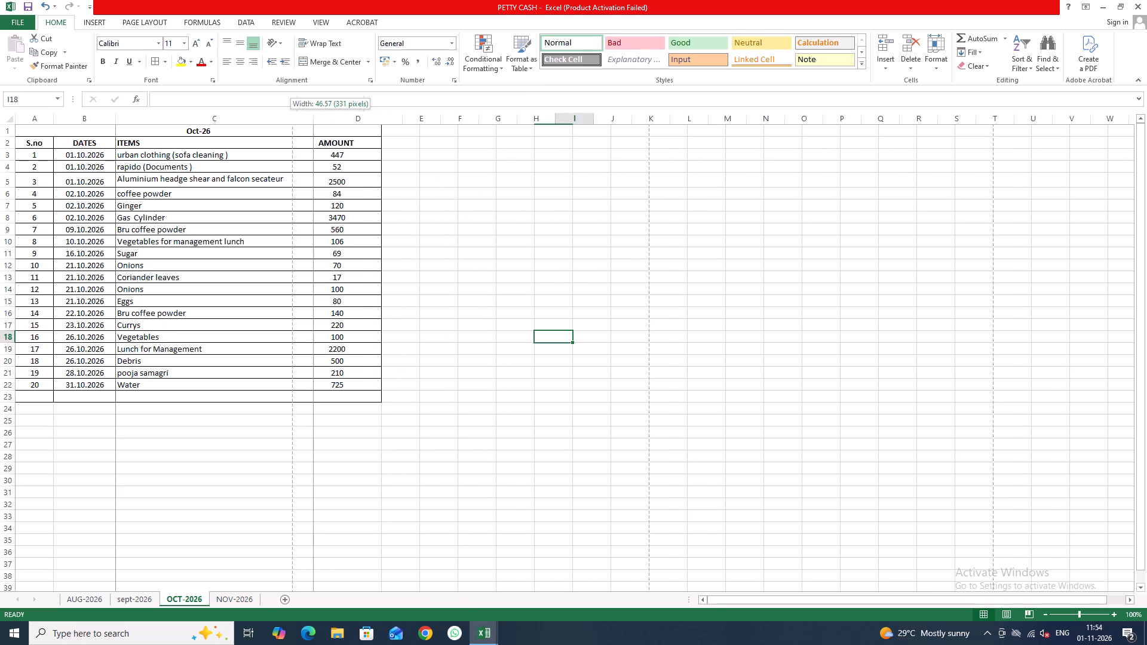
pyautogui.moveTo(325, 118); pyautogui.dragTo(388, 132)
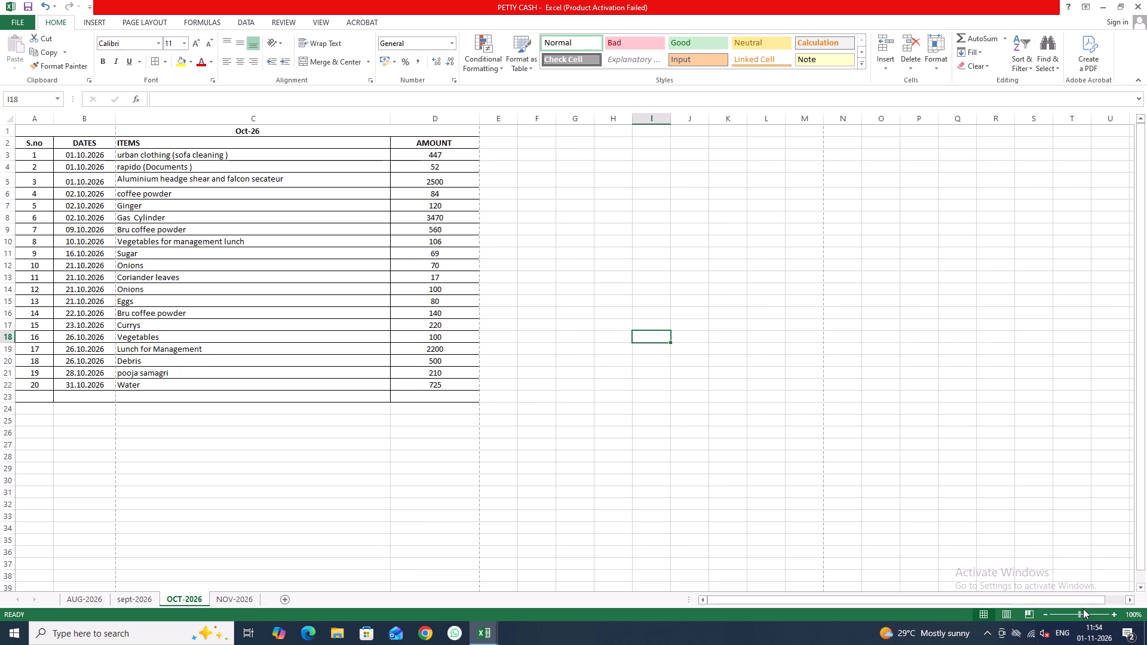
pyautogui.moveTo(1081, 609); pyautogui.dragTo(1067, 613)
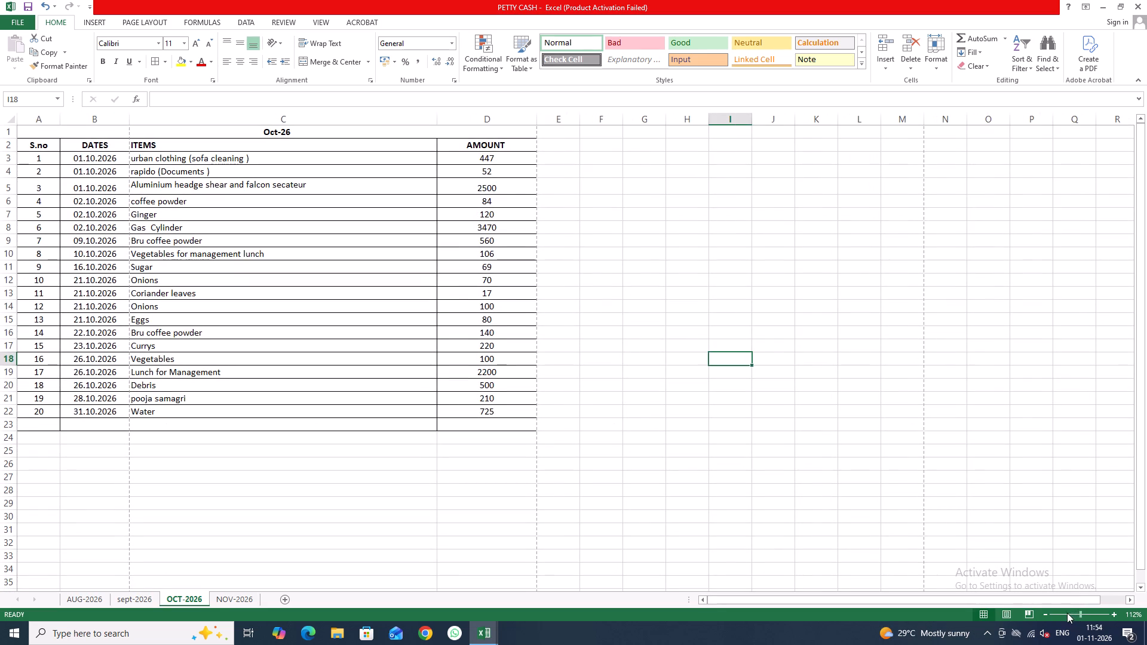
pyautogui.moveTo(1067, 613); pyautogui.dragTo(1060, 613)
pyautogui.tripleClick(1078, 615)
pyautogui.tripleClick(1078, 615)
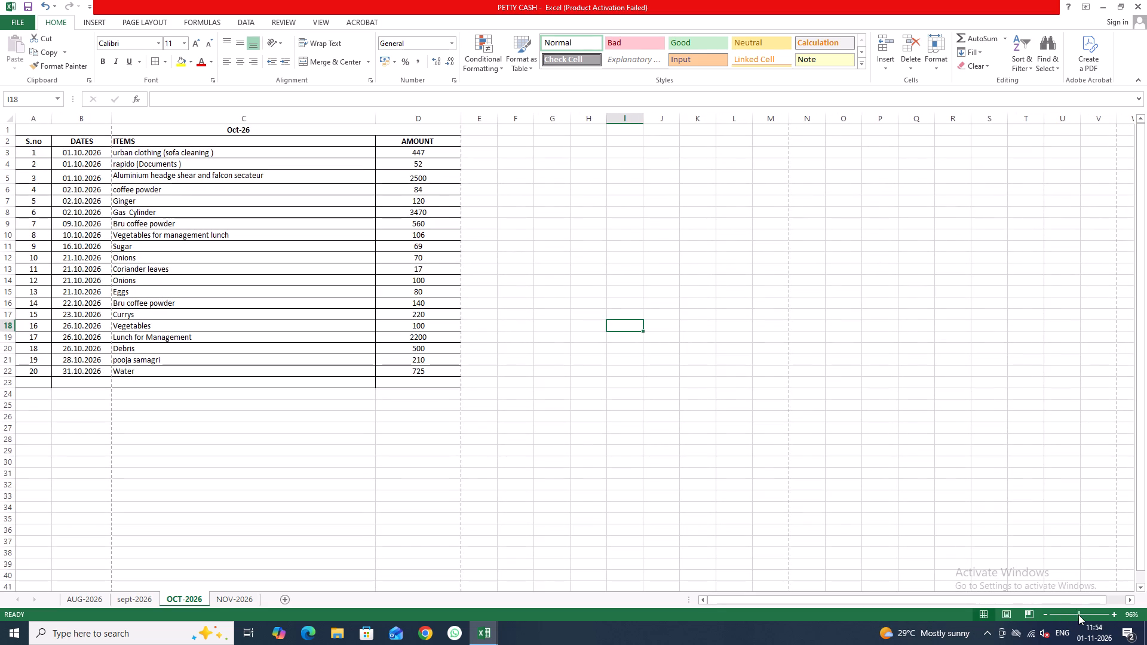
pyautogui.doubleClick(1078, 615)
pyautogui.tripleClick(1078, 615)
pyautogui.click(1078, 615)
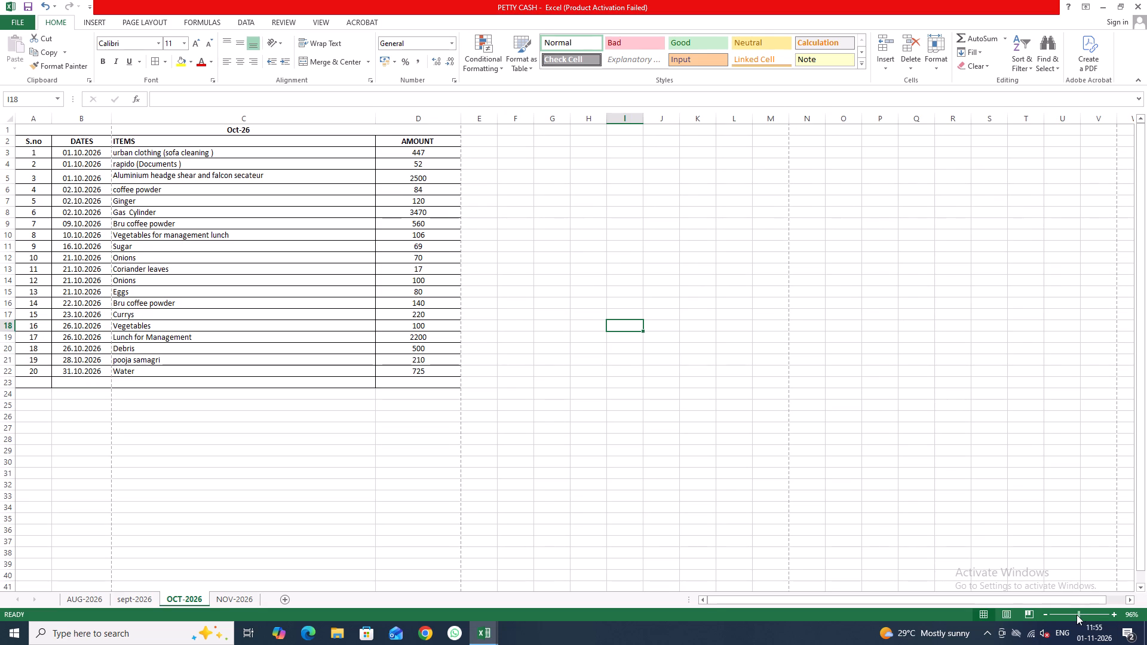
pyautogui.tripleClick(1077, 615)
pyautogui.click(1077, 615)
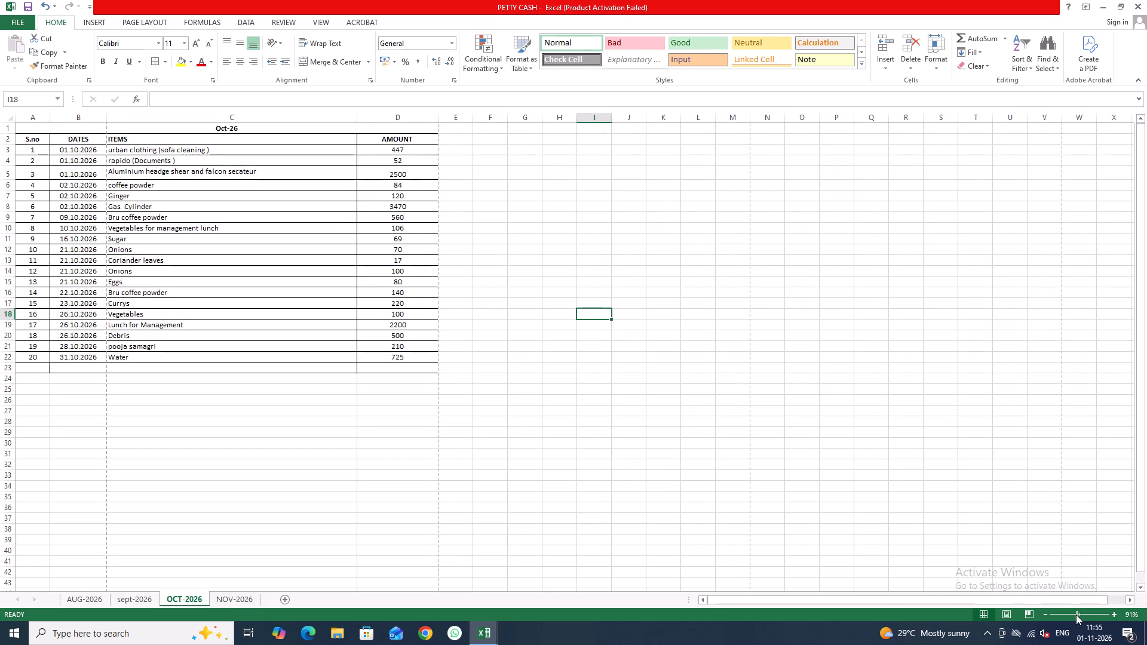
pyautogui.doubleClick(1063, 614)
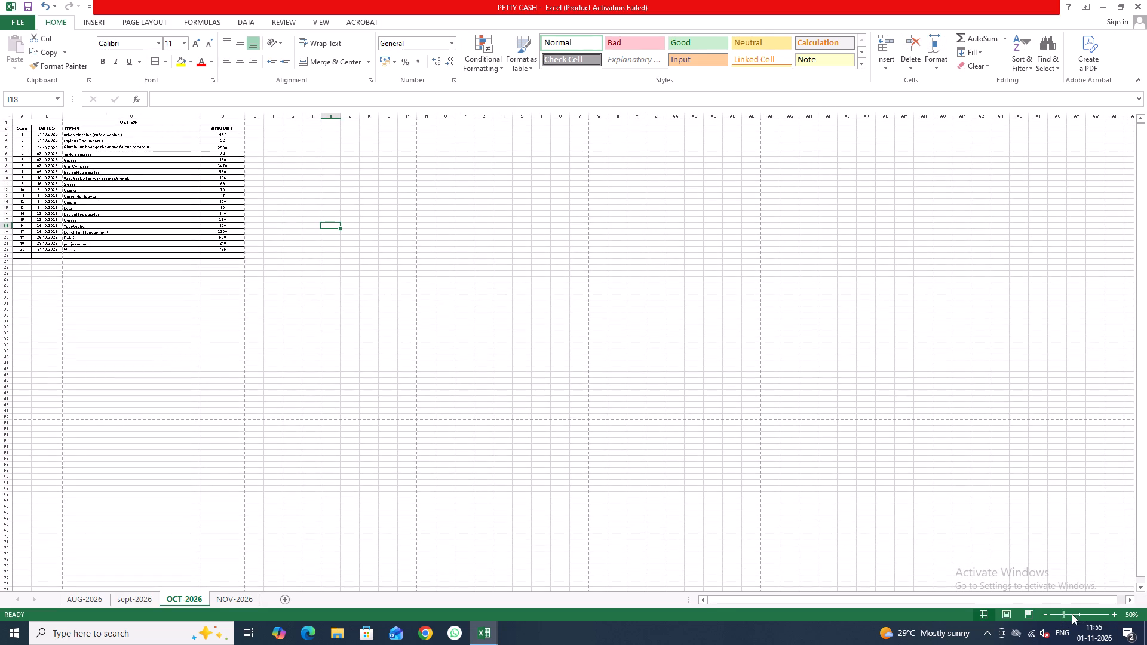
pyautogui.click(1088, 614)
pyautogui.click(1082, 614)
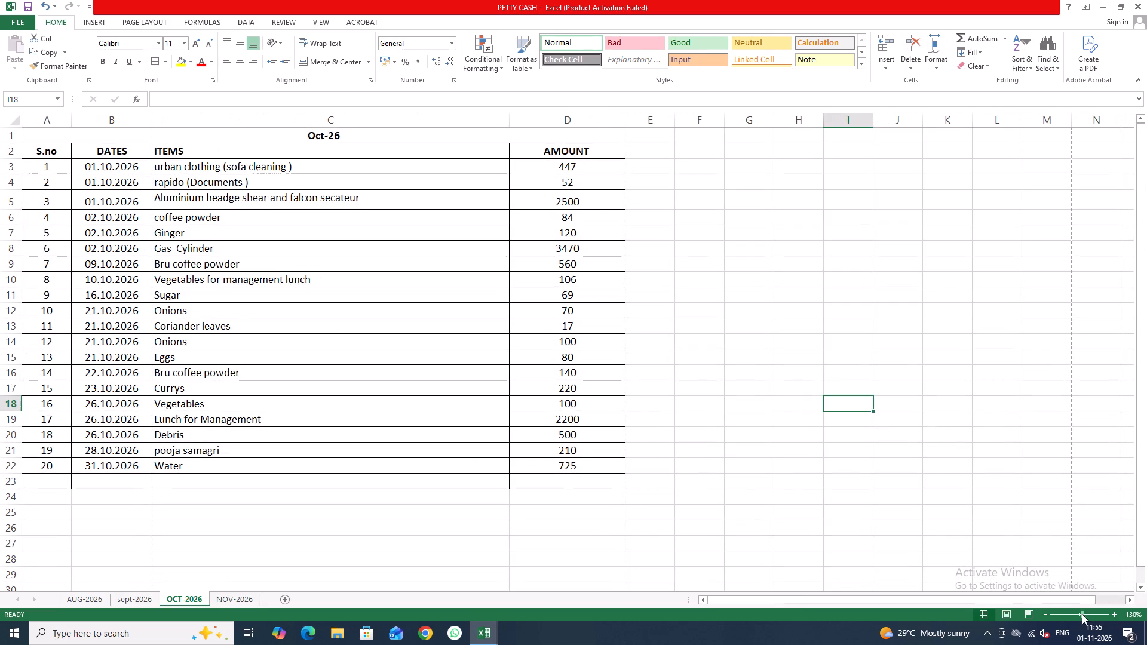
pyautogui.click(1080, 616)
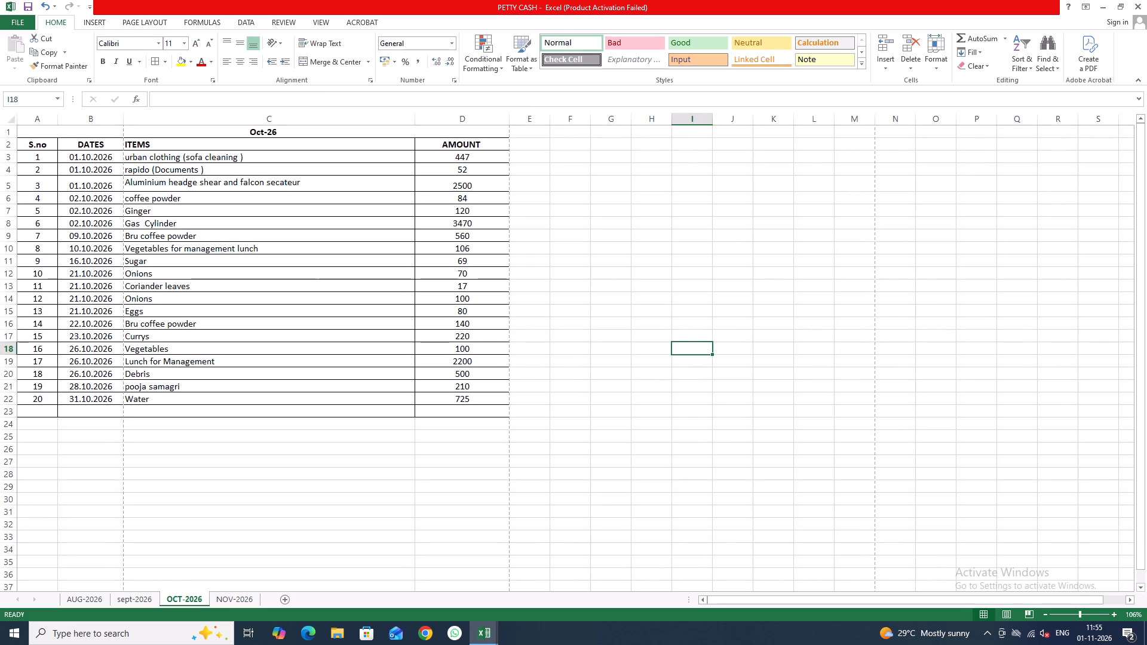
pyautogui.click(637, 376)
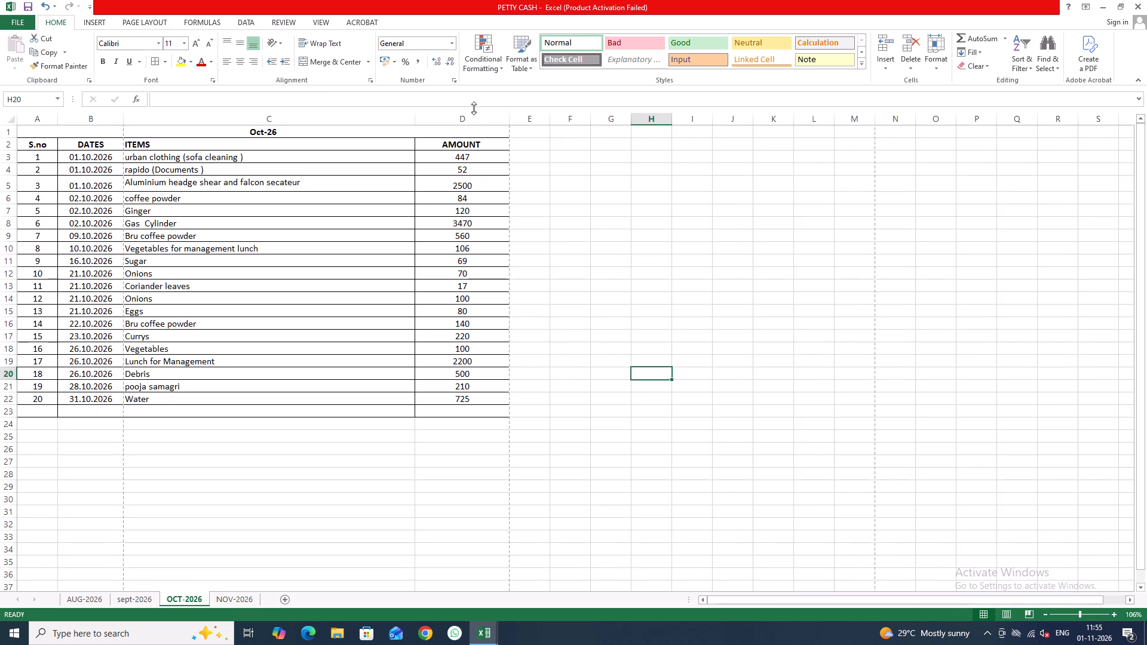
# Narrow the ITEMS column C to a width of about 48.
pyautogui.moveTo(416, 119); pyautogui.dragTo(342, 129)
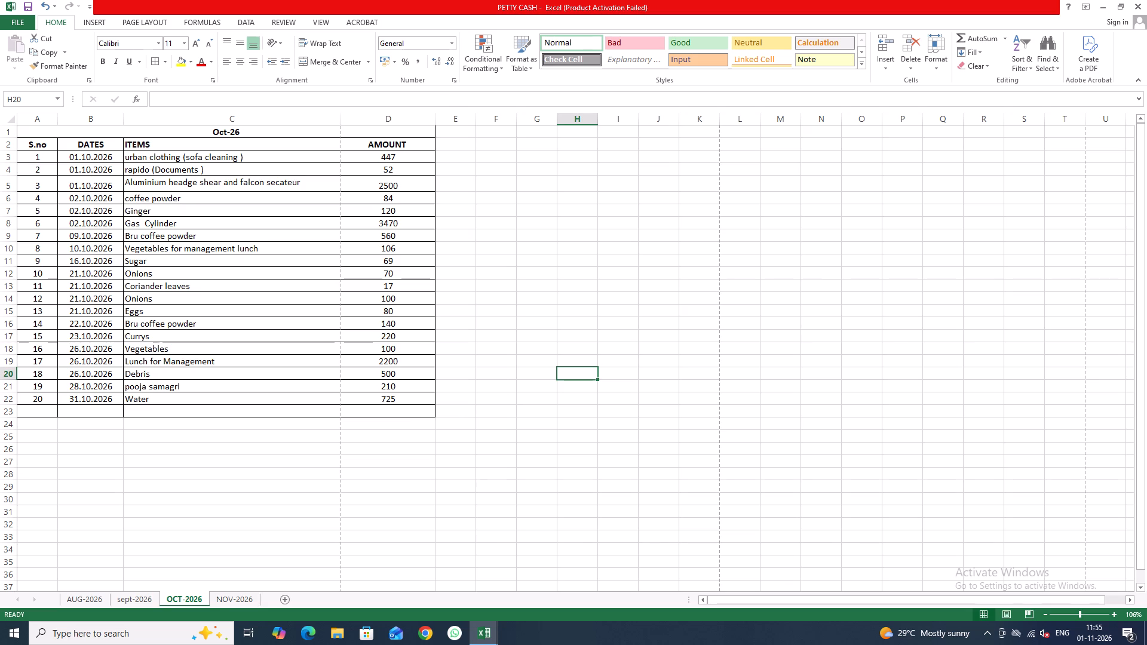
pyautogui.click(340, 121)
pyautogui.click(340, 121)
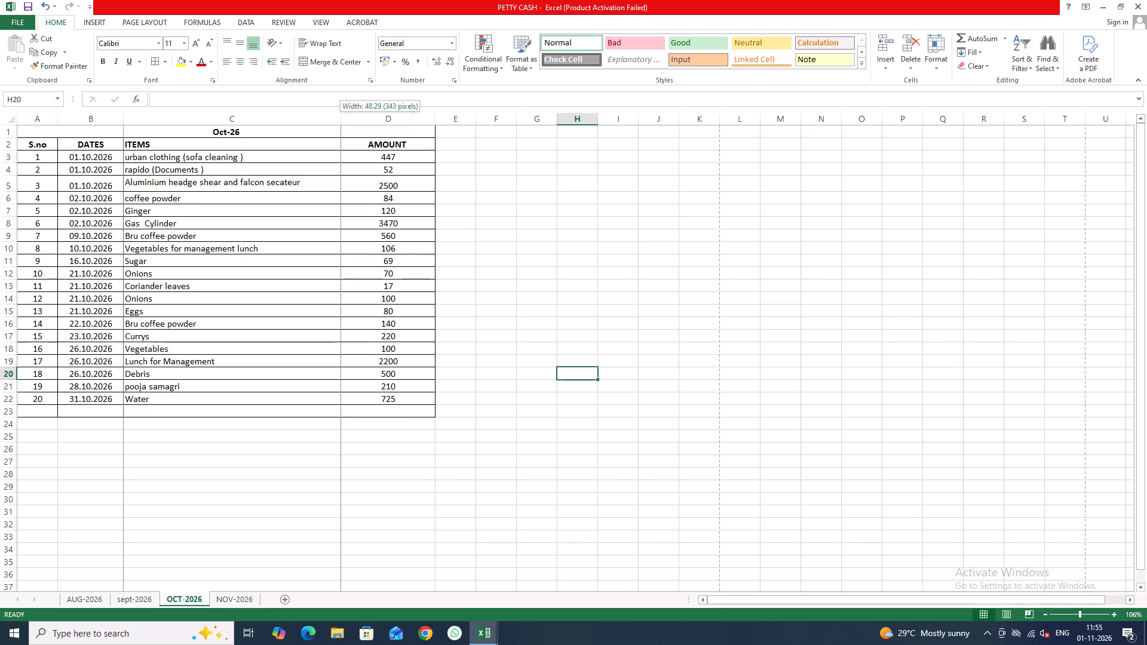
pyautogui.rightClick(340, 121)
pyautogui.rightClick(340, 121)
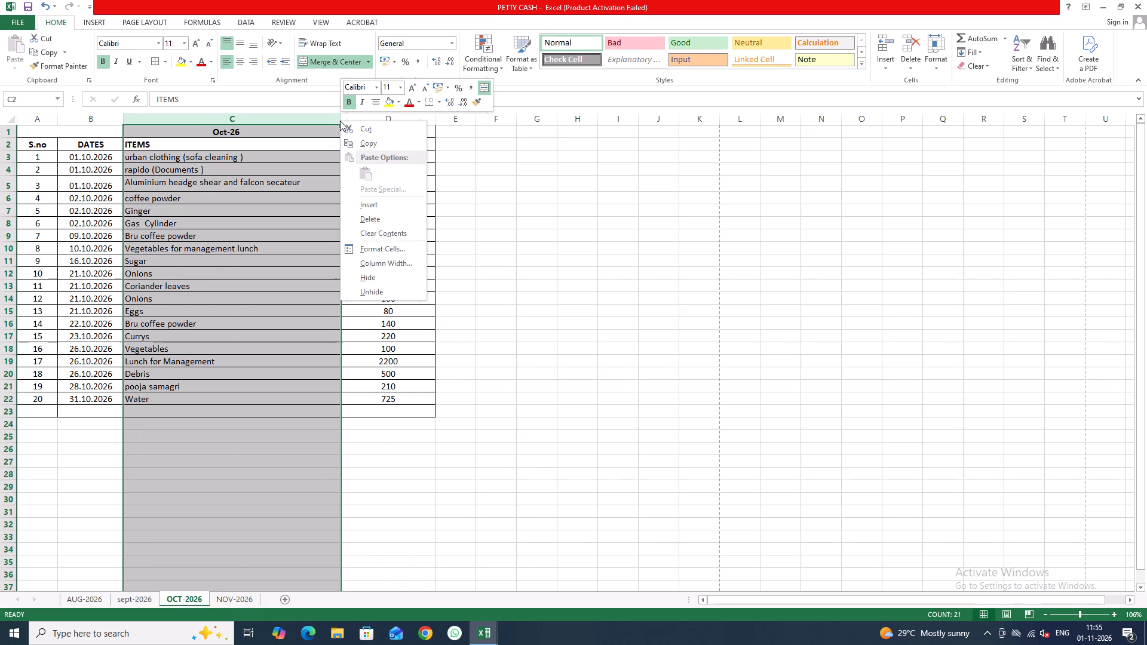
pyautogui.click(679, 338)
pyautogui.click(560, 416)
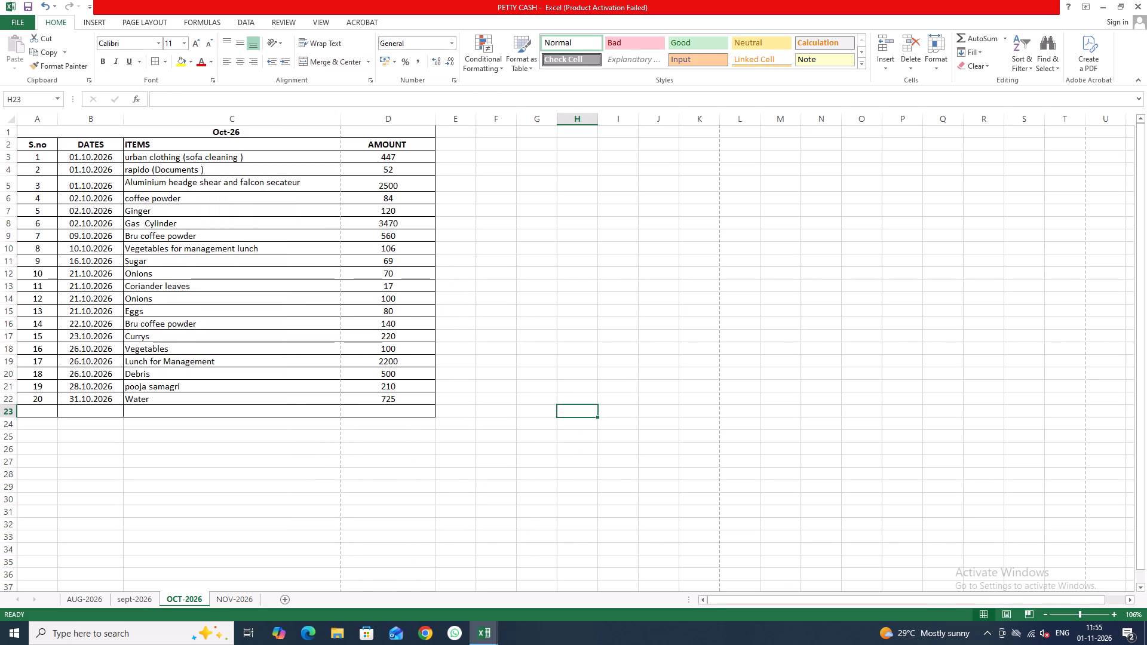
# Sum the amounts in D3 to D22, enter 11770 in D23 below the Water amount, and recheck the sum.
pyautogui.moveTo(390, 155); pyautogui.dragTo(396, 396)
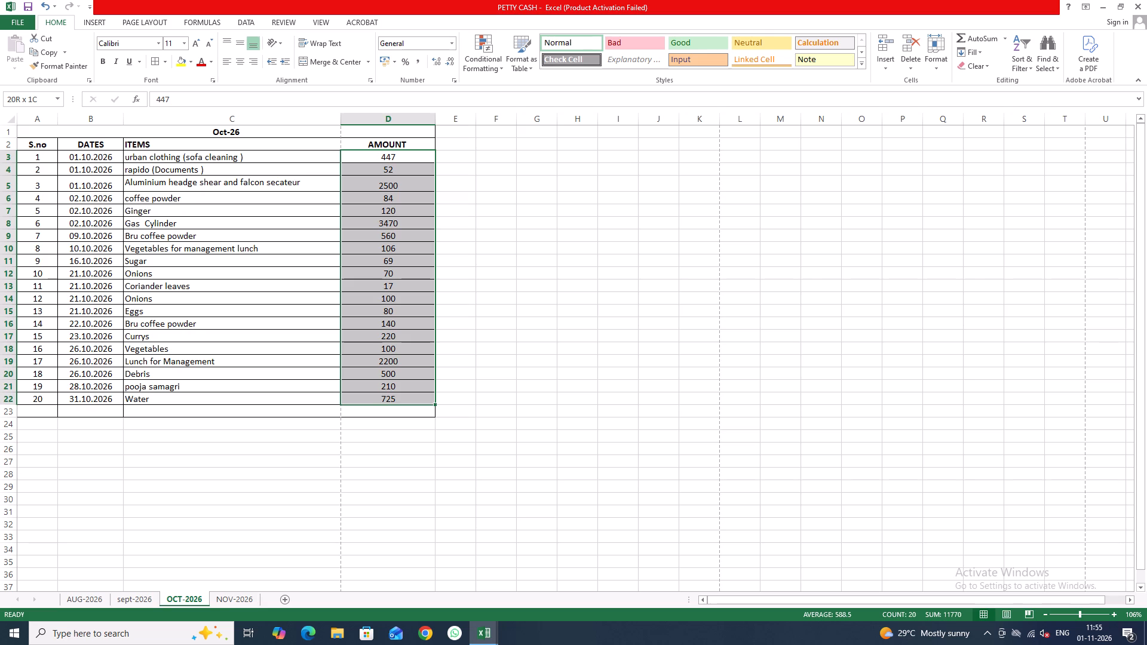
pyautogui.click(400, 410)
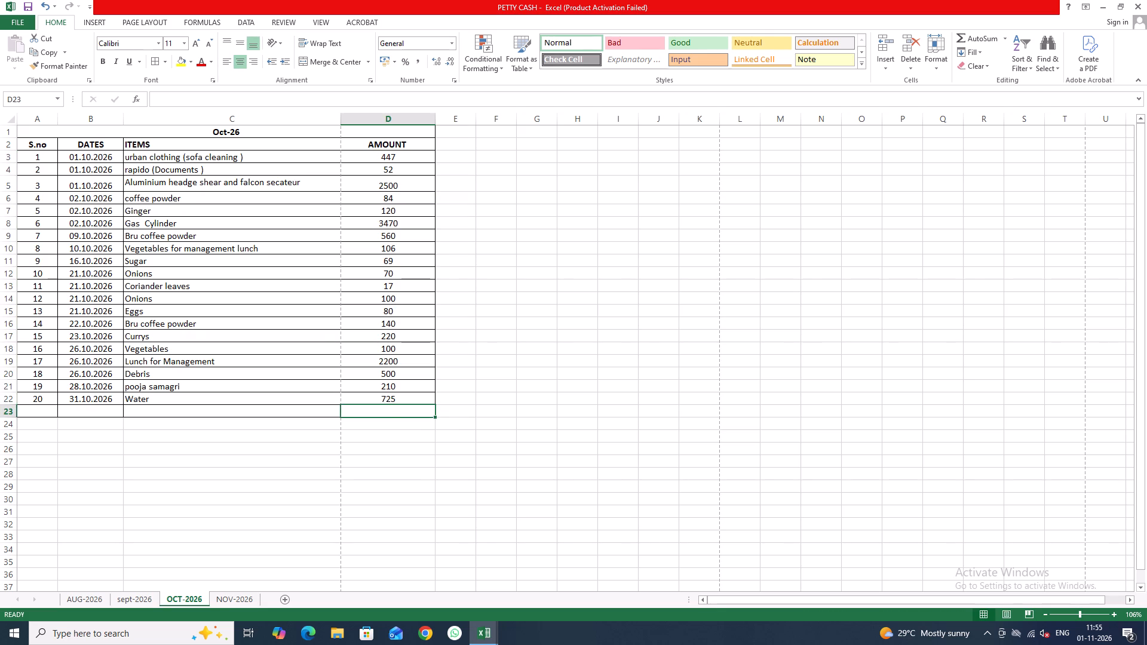
pyautogui.write('11770')
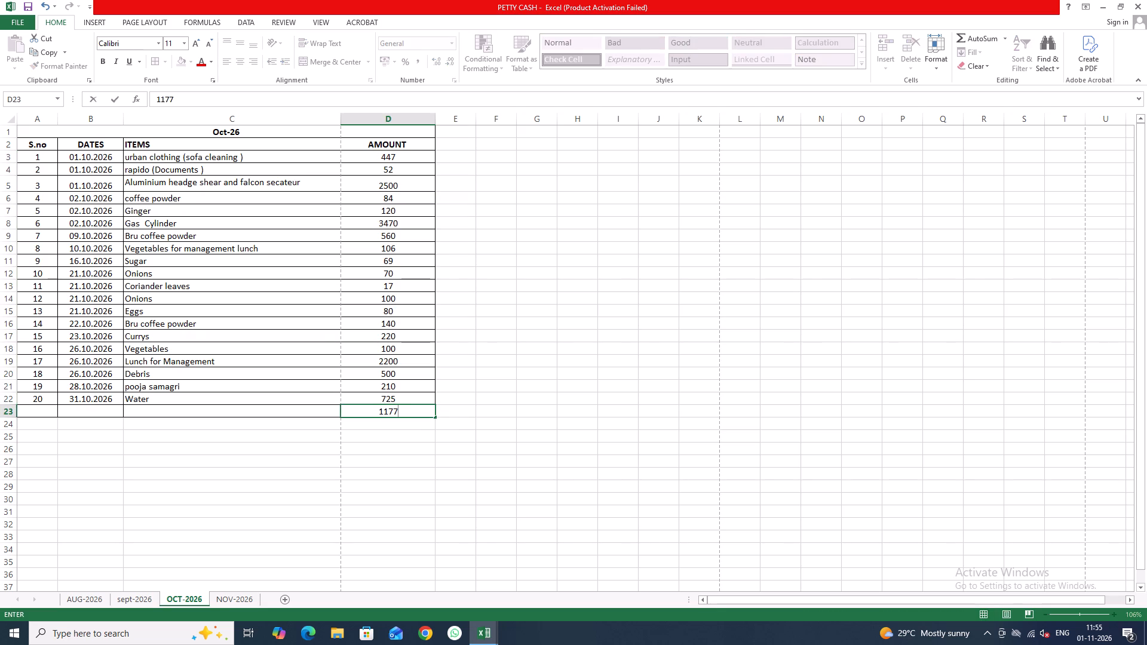
pyautogui.click(665, 368)
pyautogui.moveTo(381, 157); pyautogui.dragTo(389, 337)
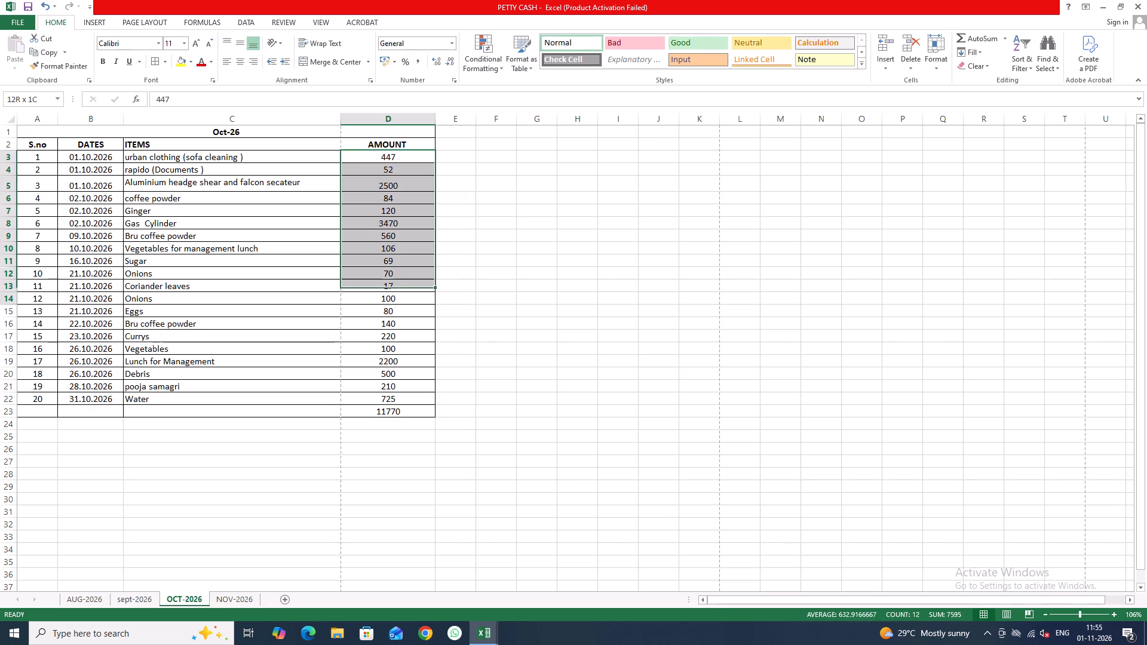
pyautogui.moveTo(389, 337); pyautogui.dragTo(389, 397)
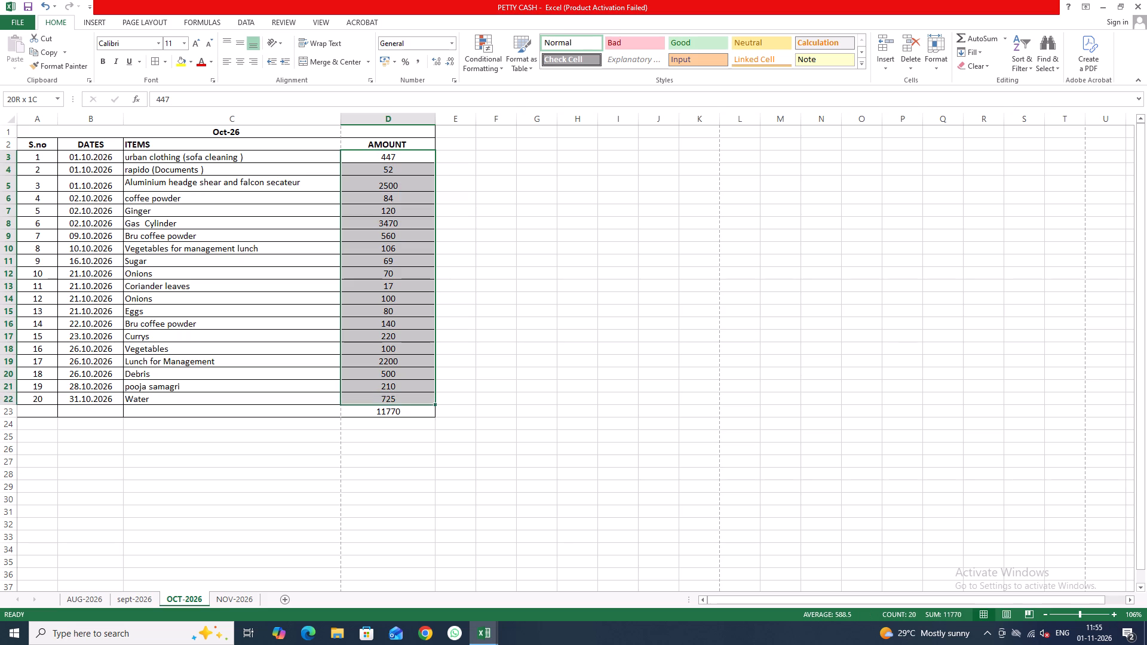
# Label the total row with TOTAL AMOUNT in cell C23 of the ITEMS column.
pyautogui.click(316, 413)
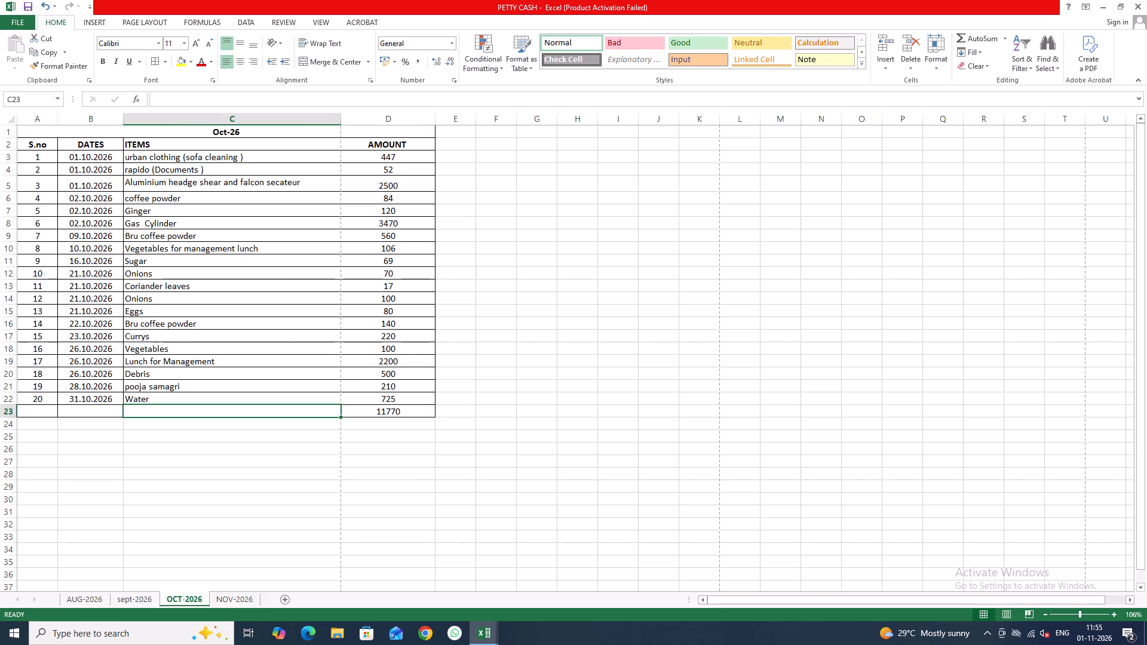
pyautogui.write('TOTAL')
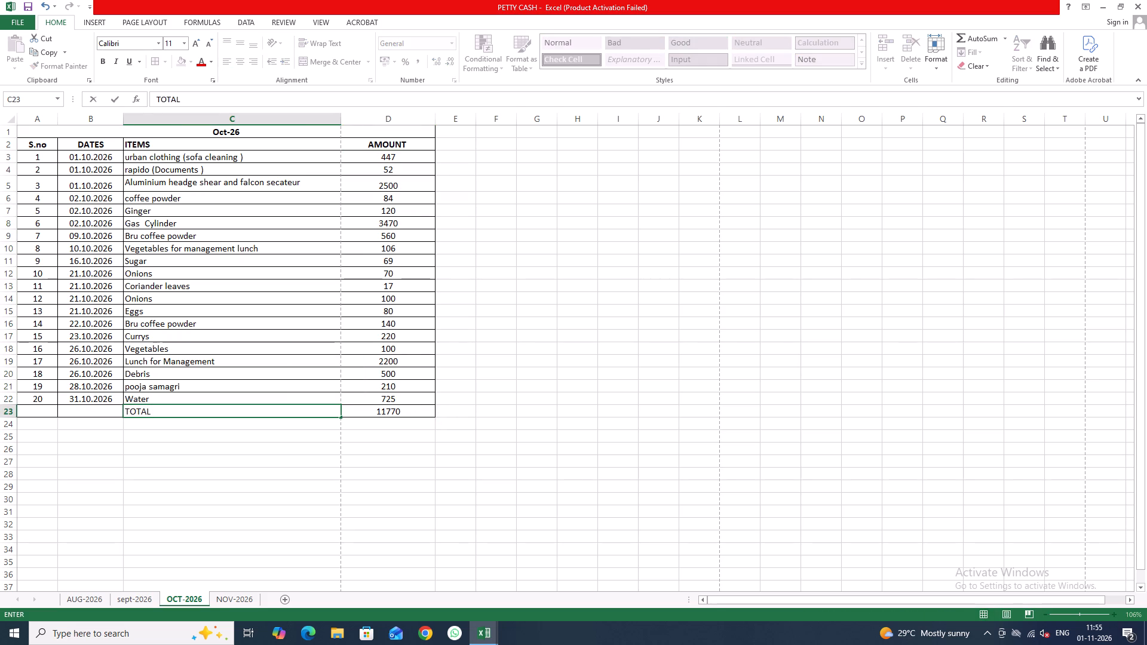
pyautogui.press('space')
pyautogui.write('AMOUNT')
pyautogui.press('=')
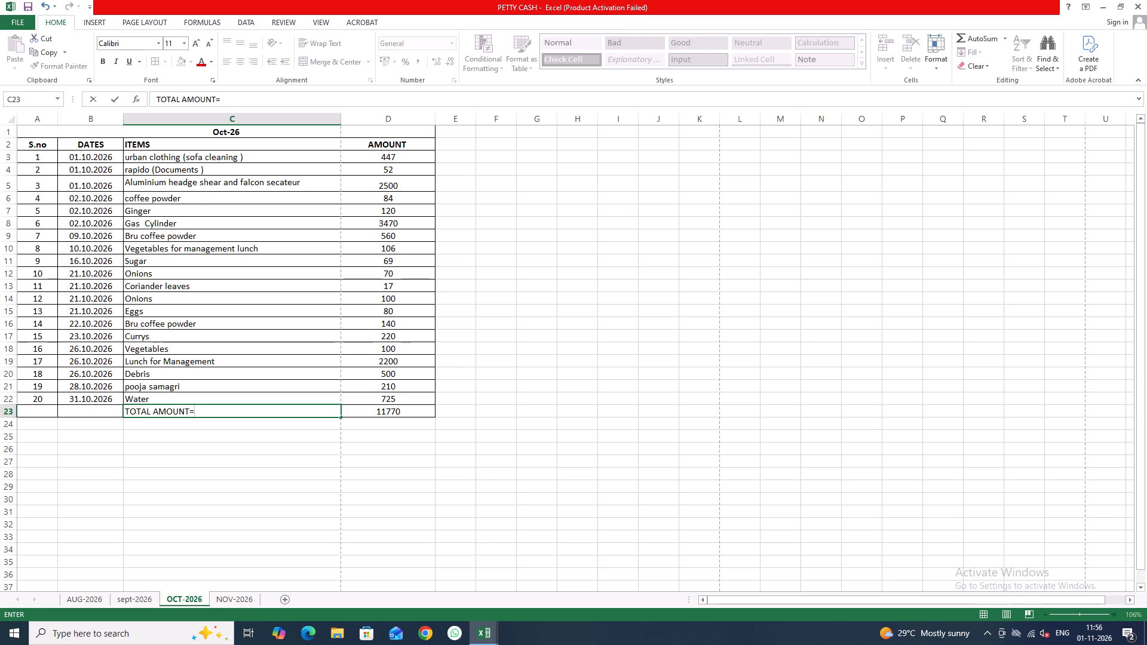
pyautogui.press('BackSpace')
# Append /- to the total in D23 so that it reads 11770/-.
pyautogui.click(403, 414)
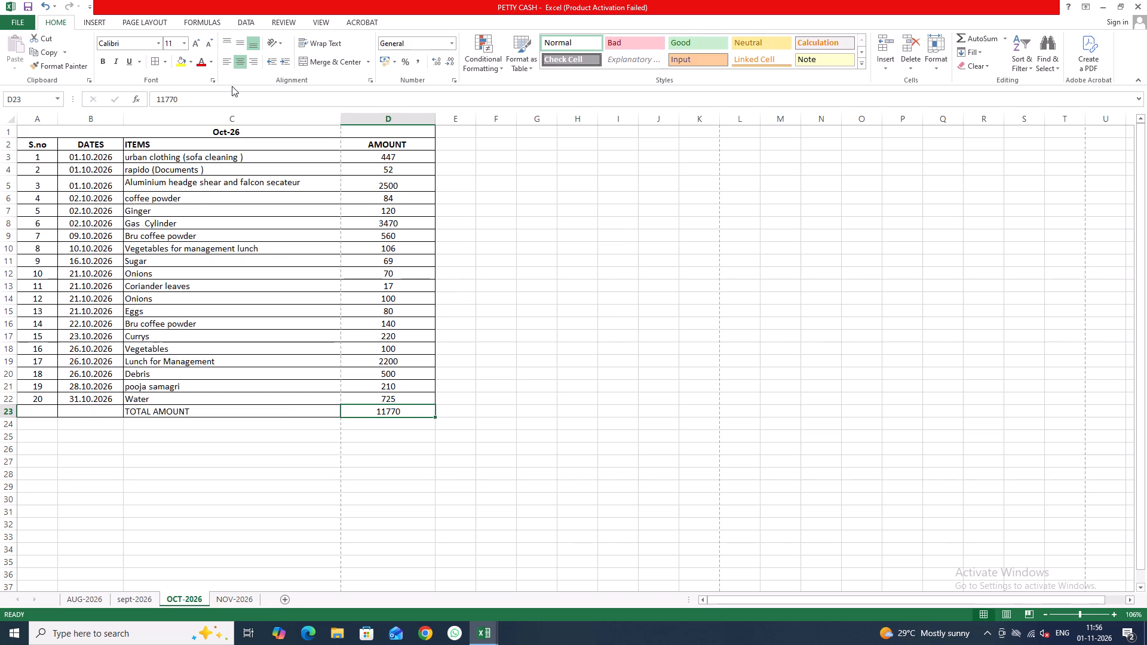
pyautogui.click(214, 99)
pyautogui.write('/-')
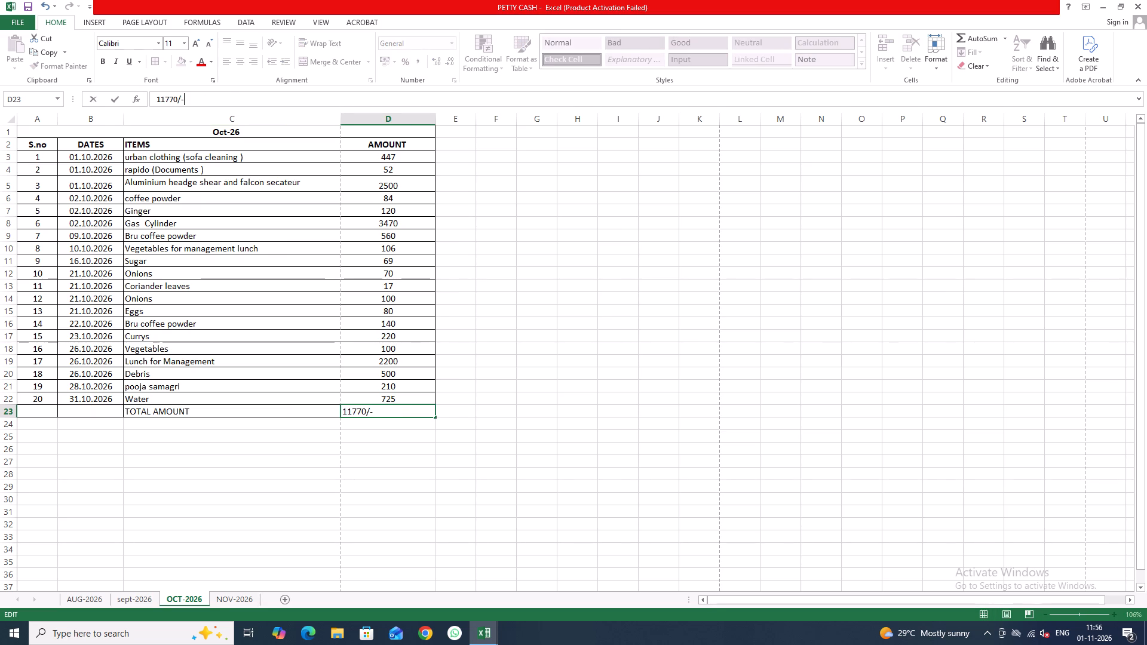
pyautogui.click(79, 411)
# Make the TOTAL AMOUNT label in C23 and the 11770/- total in D23 bold.
pyautogui.click(175, 410)
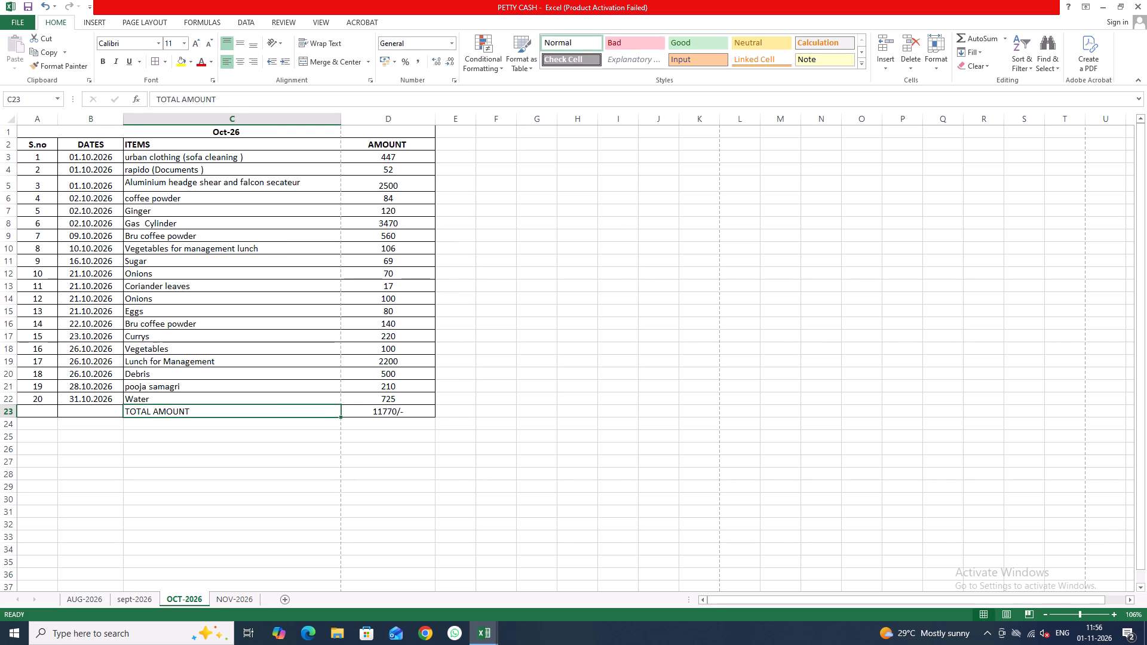
pyautogui.click(104, 61)
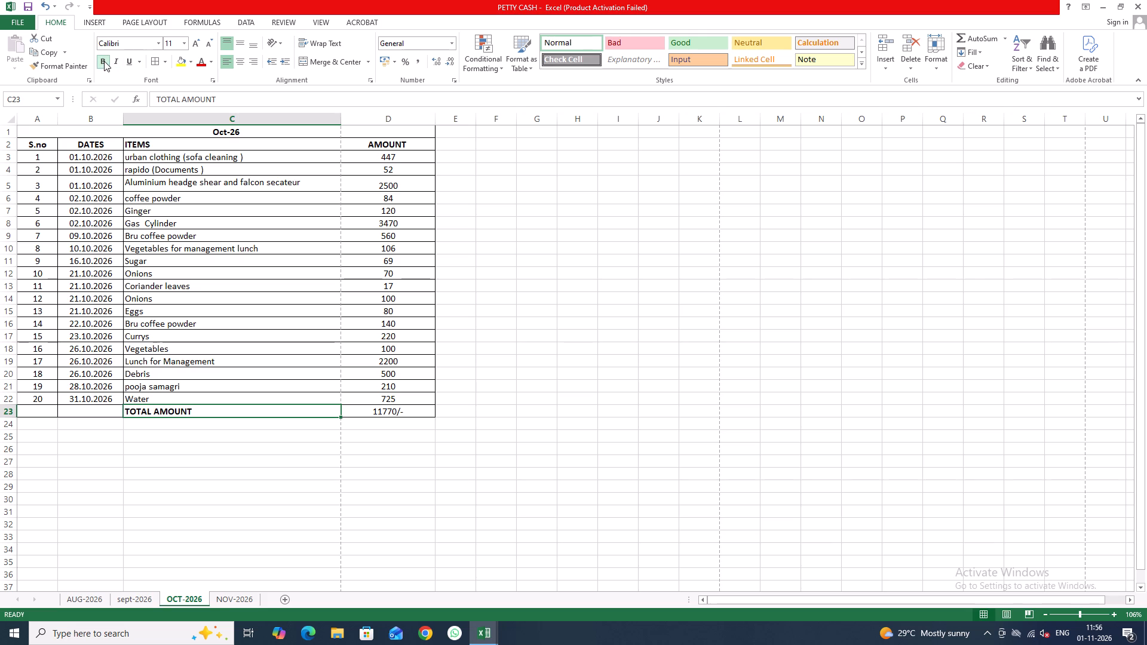
pyautogui.click(414, 413)
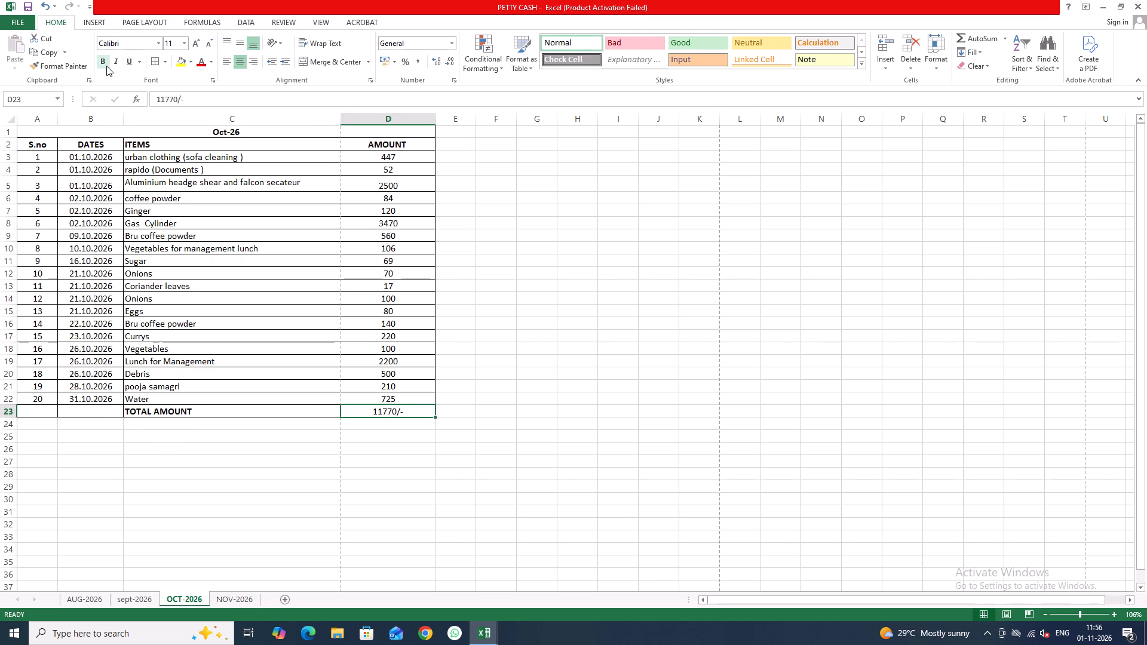
pyautogui.click(106, 65)
pyautogui.click(508, 291)
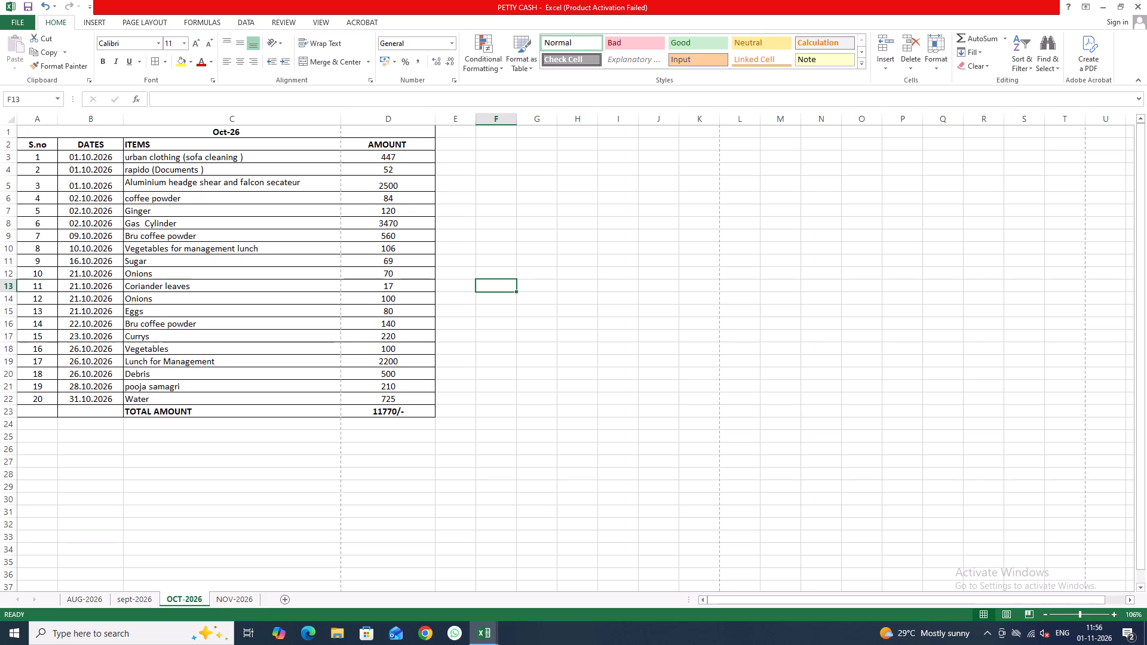
# Narrow the ITEMS column C so that it is just wider than the Aluminium headge shear and falcon secateur entry.
pyautogui.moveTo(342, 119); pyautogui.dragTo(315, 125)
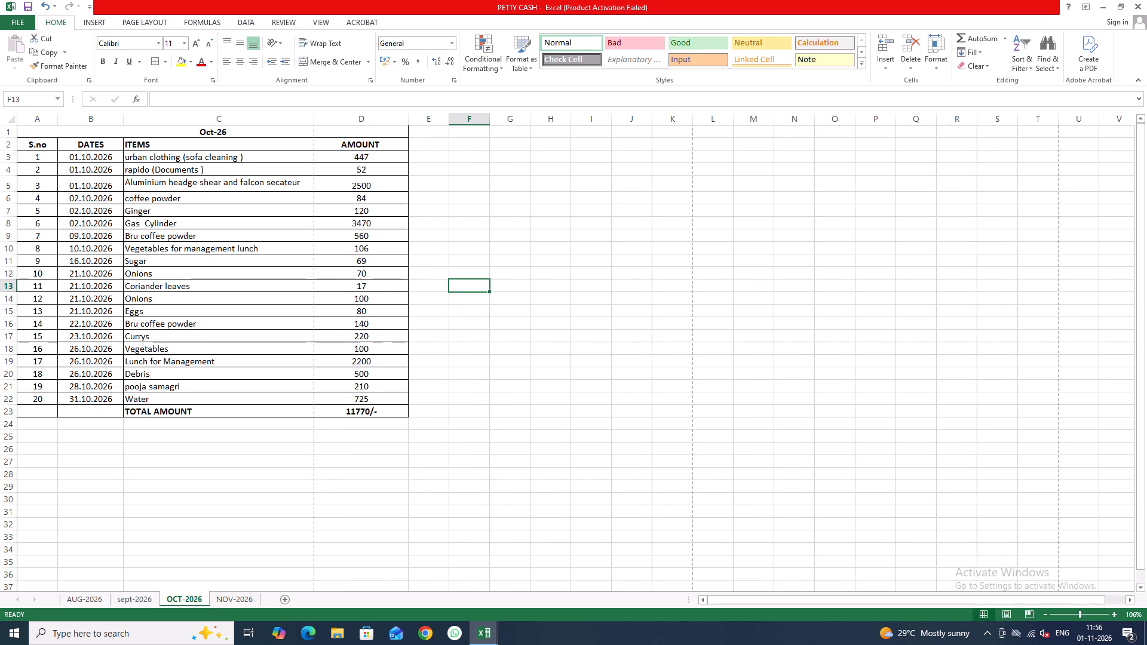
pyautogui.click(695, 401)
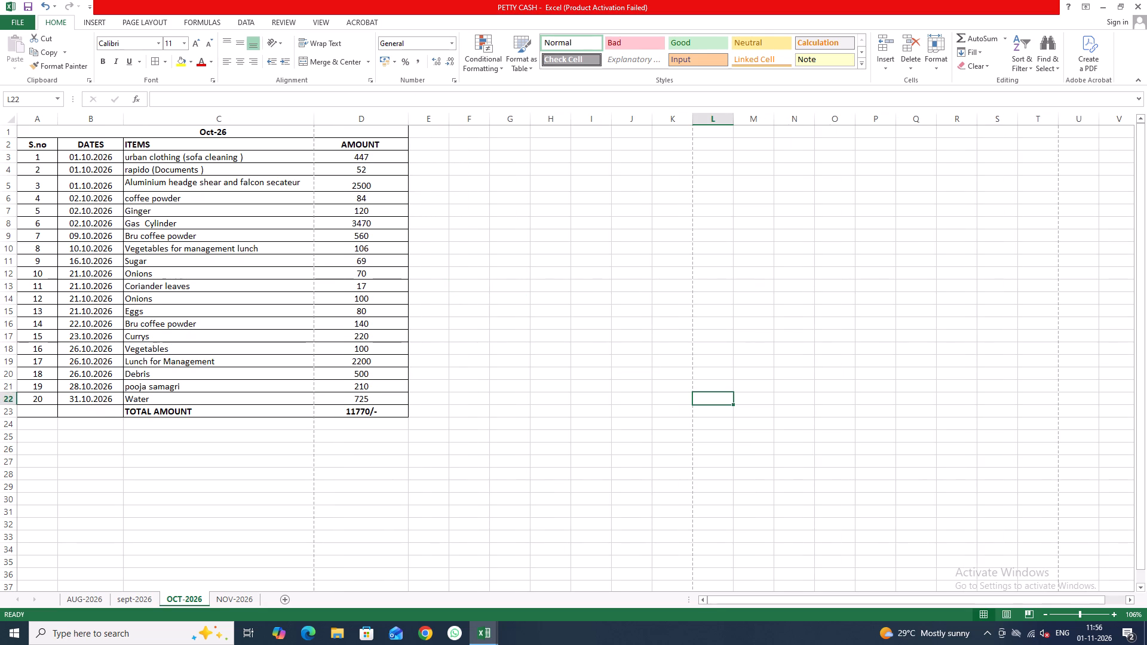
# Apply all borders to the table in columns A to D, from header row 2 to the TOTAL AMOUNT row 23.
pyautogui.moveTo(44, 145); pyautogui.dragTo(279, 156)
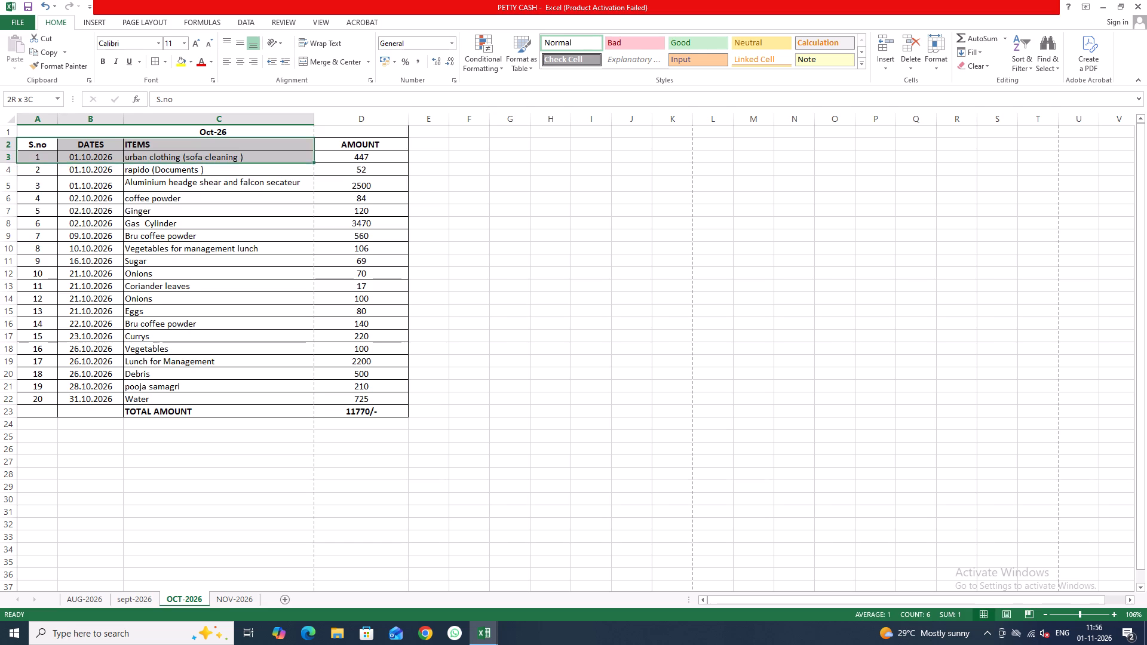
pyautogui.moveTo(279, 156); pyautogui.dragTo(379, 413)
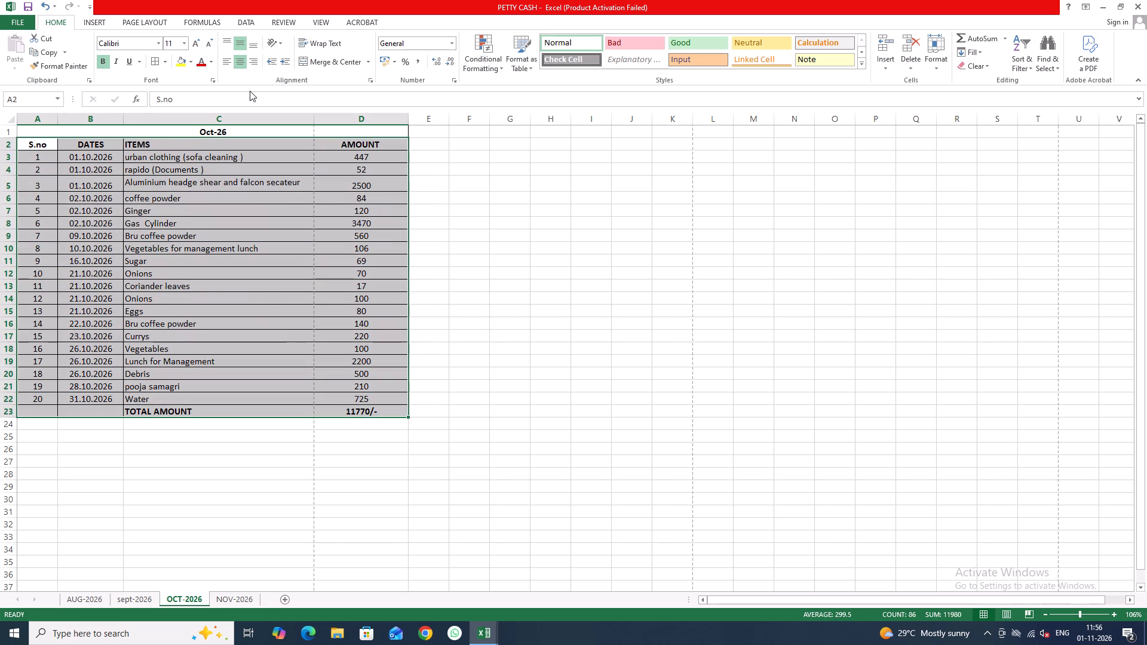
pyautogui.click(159, 64)
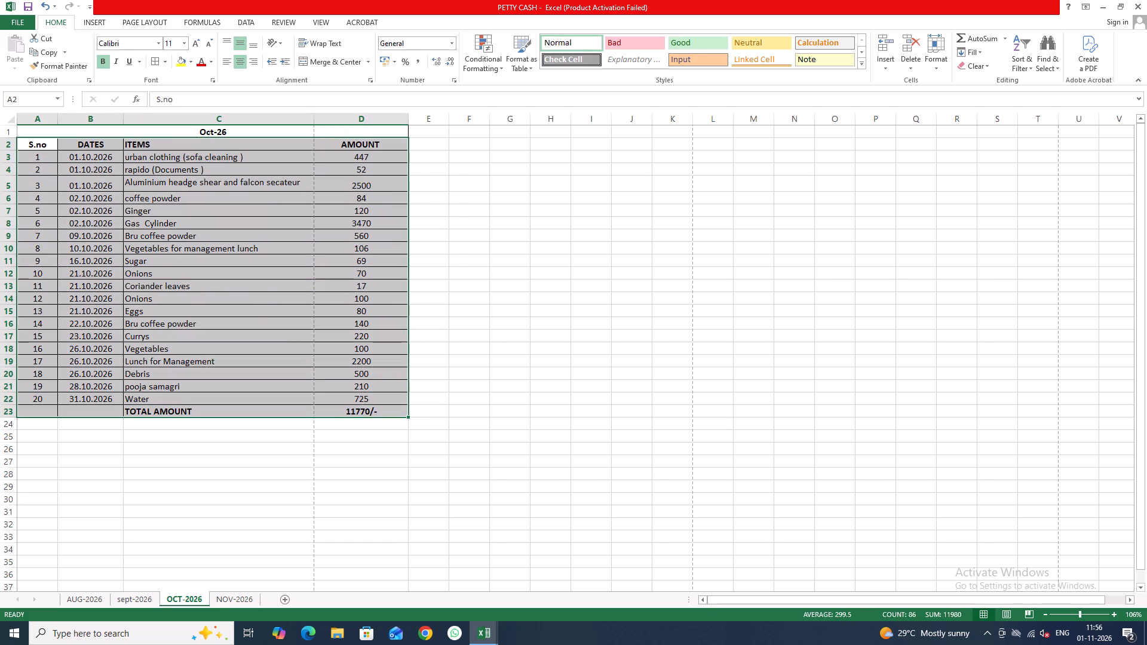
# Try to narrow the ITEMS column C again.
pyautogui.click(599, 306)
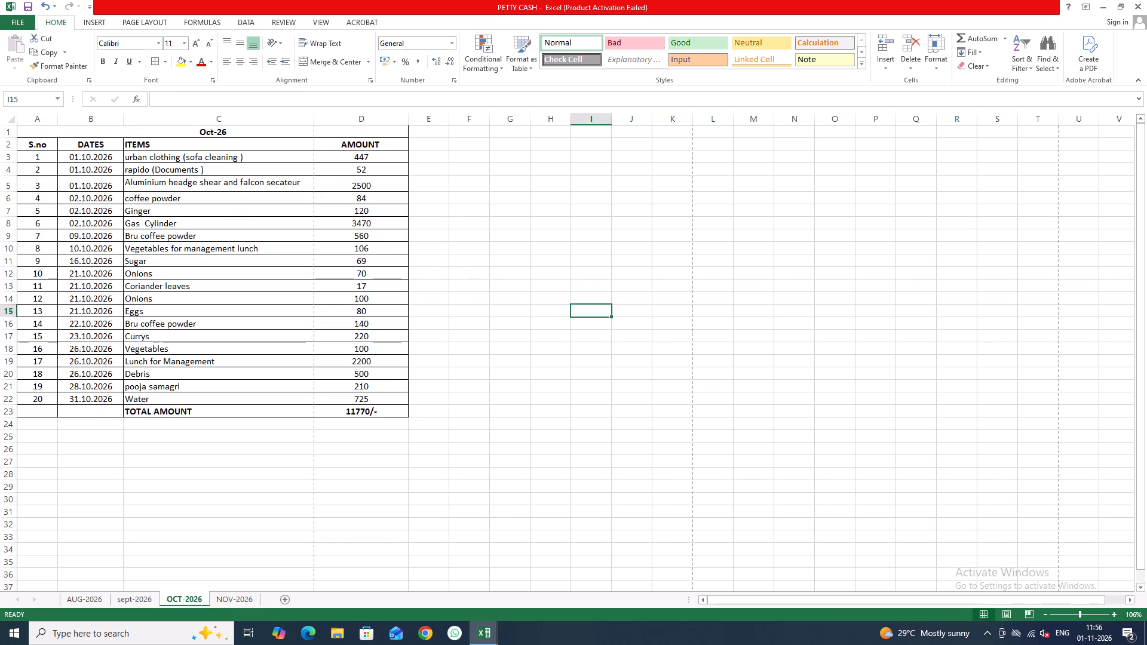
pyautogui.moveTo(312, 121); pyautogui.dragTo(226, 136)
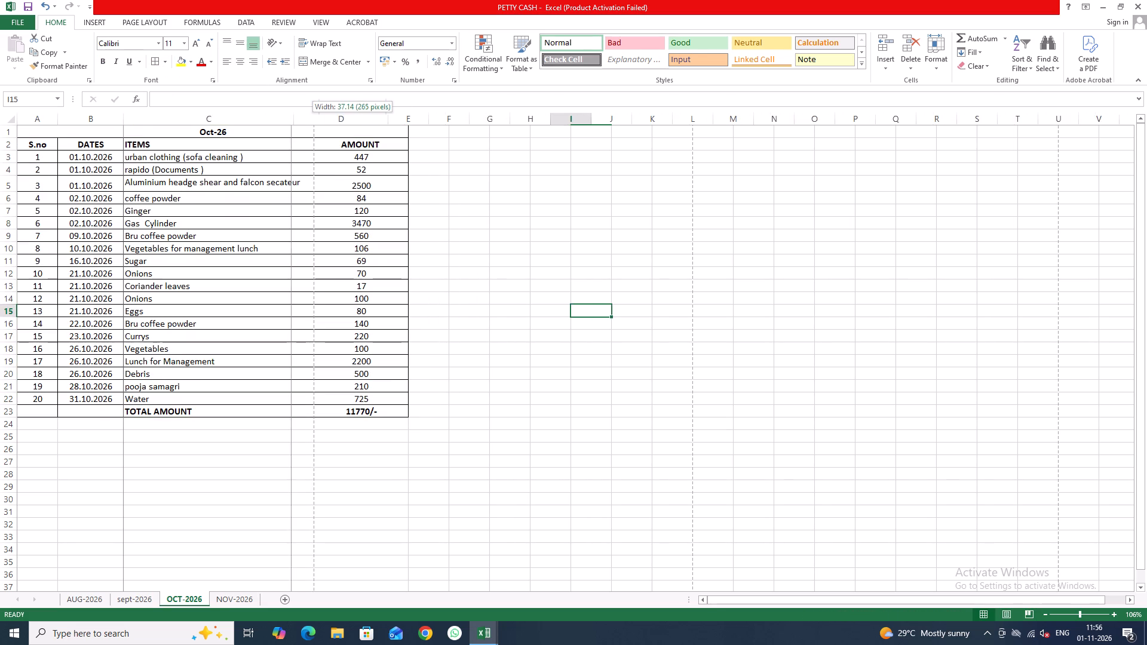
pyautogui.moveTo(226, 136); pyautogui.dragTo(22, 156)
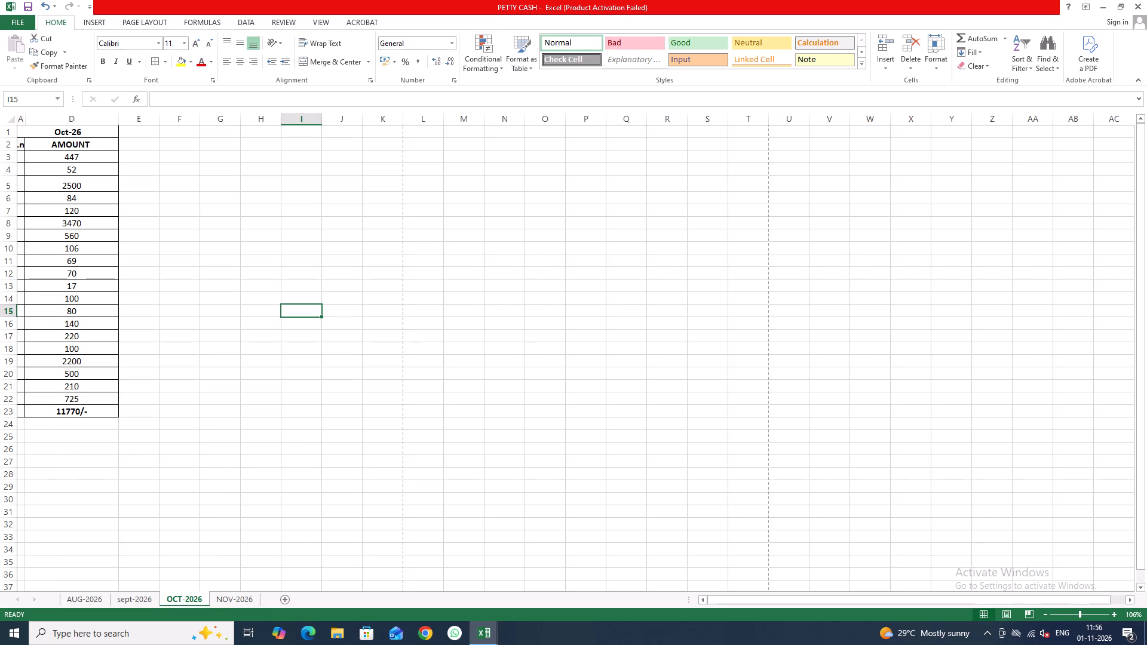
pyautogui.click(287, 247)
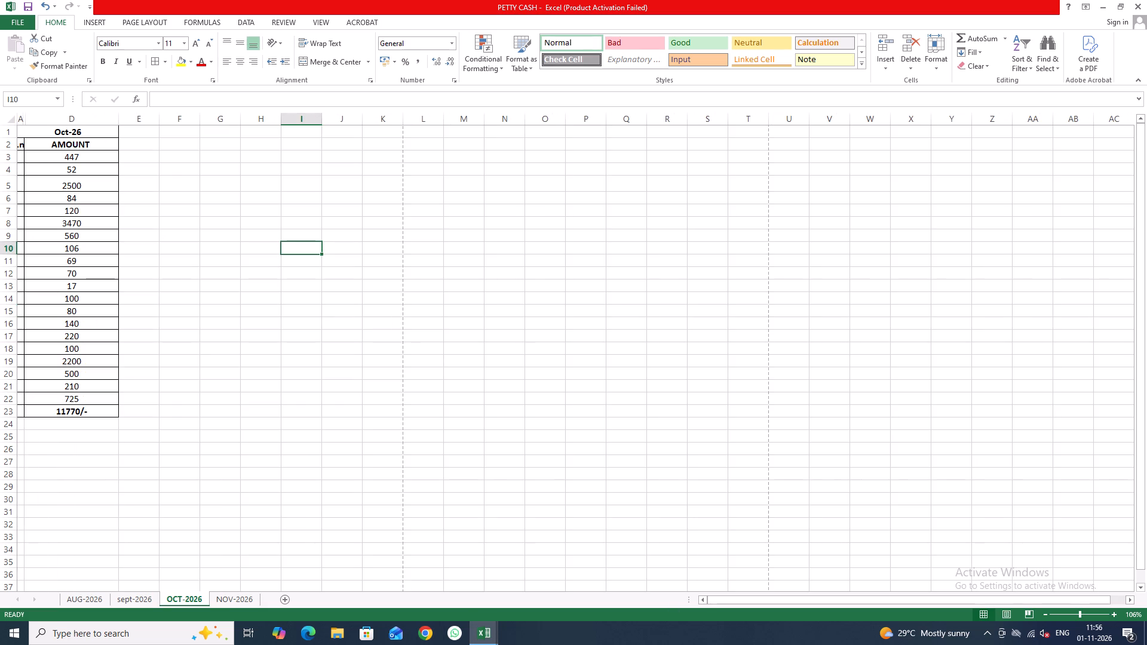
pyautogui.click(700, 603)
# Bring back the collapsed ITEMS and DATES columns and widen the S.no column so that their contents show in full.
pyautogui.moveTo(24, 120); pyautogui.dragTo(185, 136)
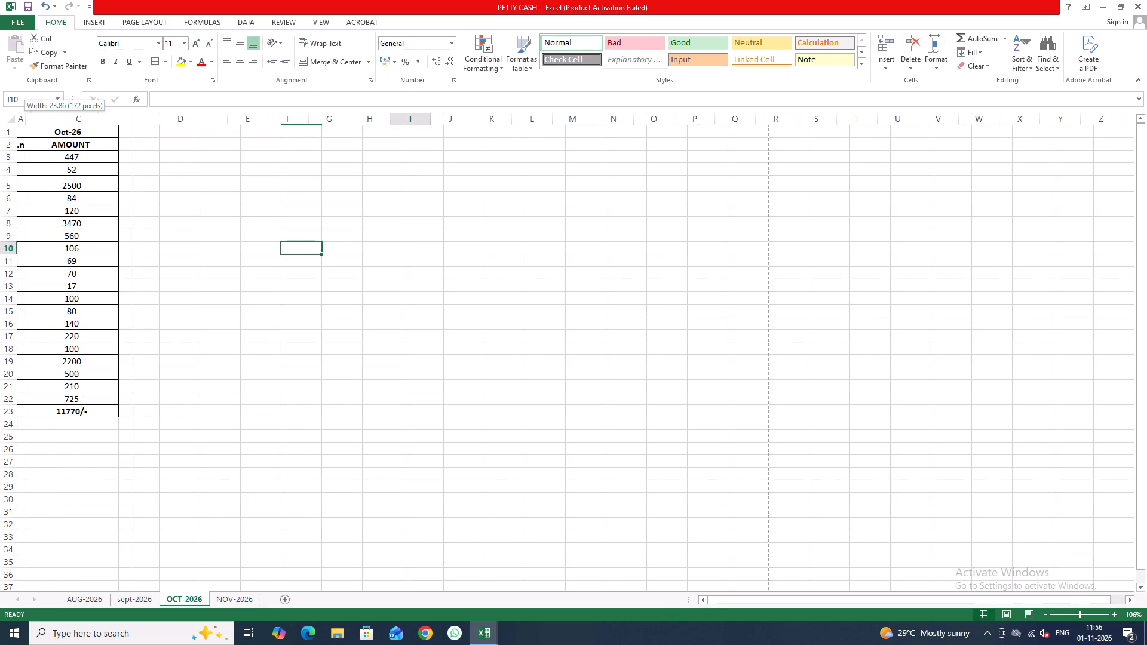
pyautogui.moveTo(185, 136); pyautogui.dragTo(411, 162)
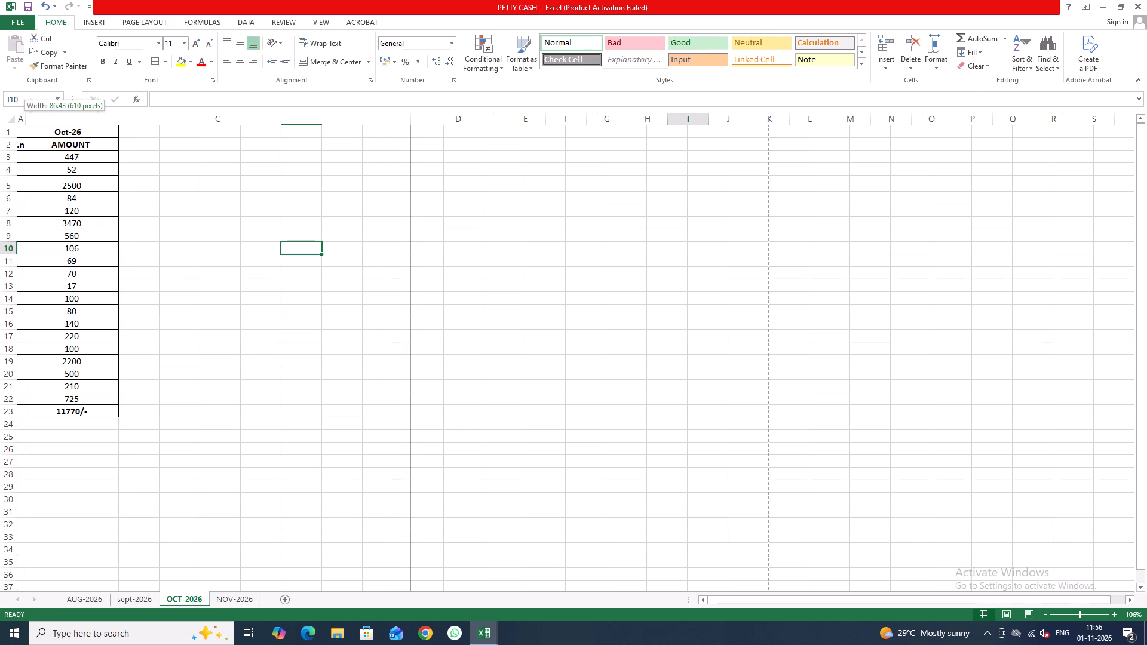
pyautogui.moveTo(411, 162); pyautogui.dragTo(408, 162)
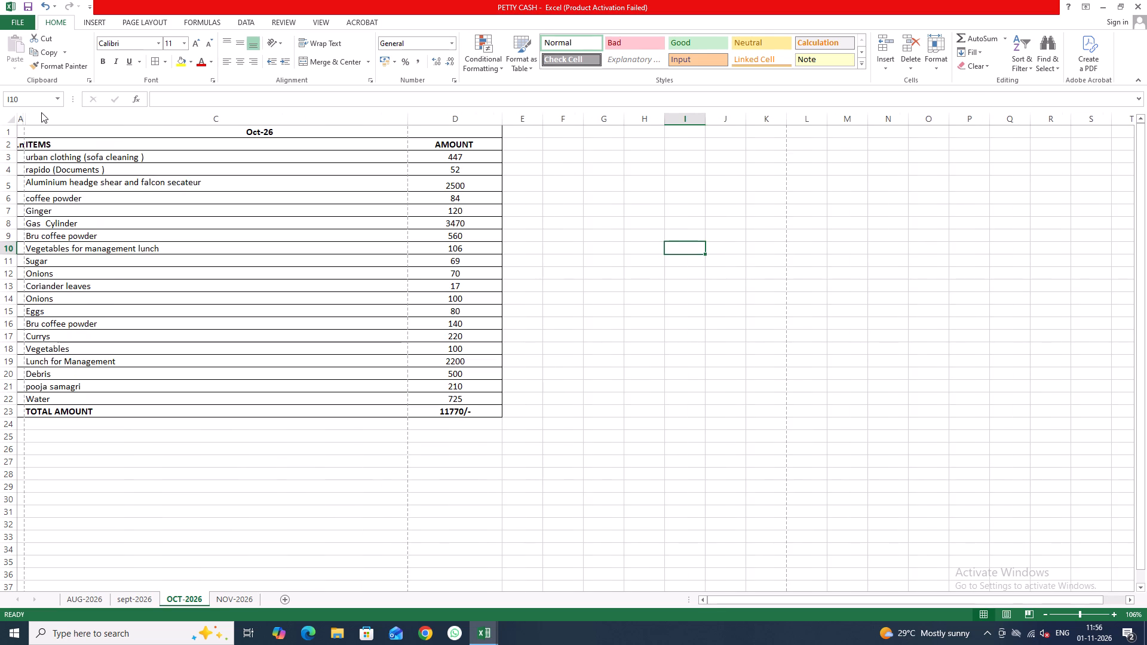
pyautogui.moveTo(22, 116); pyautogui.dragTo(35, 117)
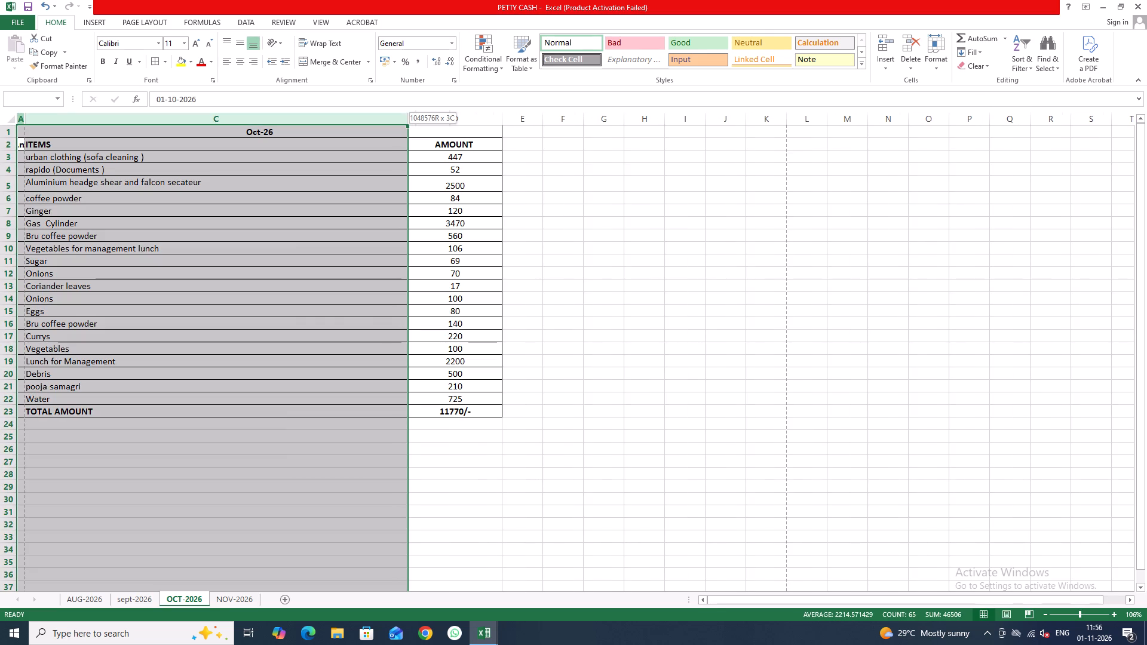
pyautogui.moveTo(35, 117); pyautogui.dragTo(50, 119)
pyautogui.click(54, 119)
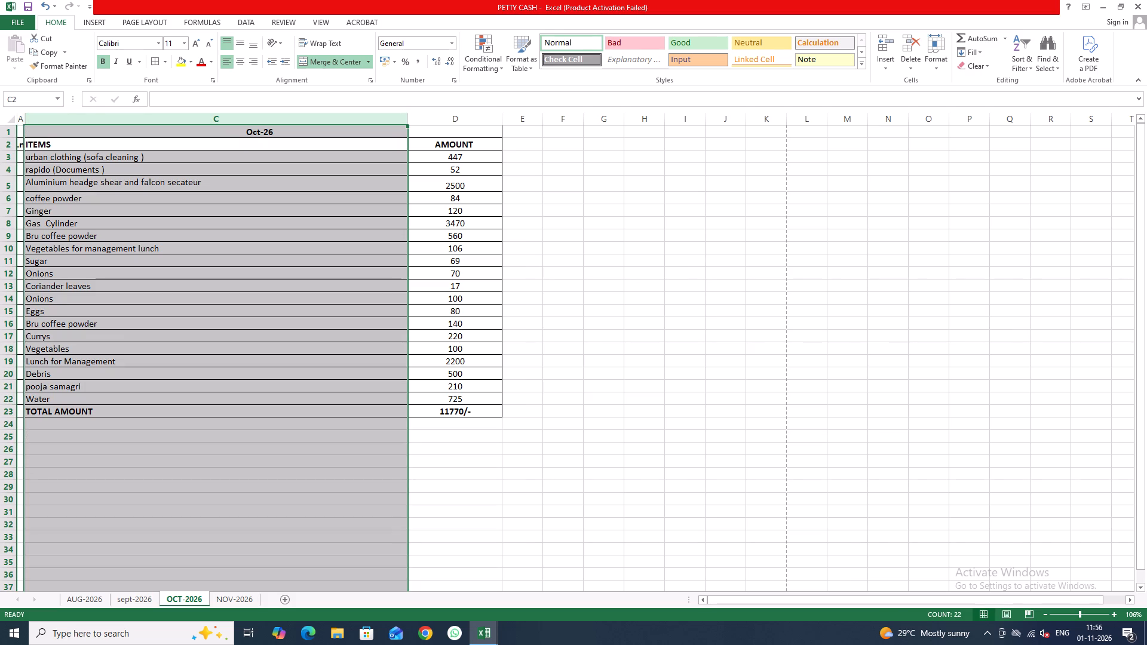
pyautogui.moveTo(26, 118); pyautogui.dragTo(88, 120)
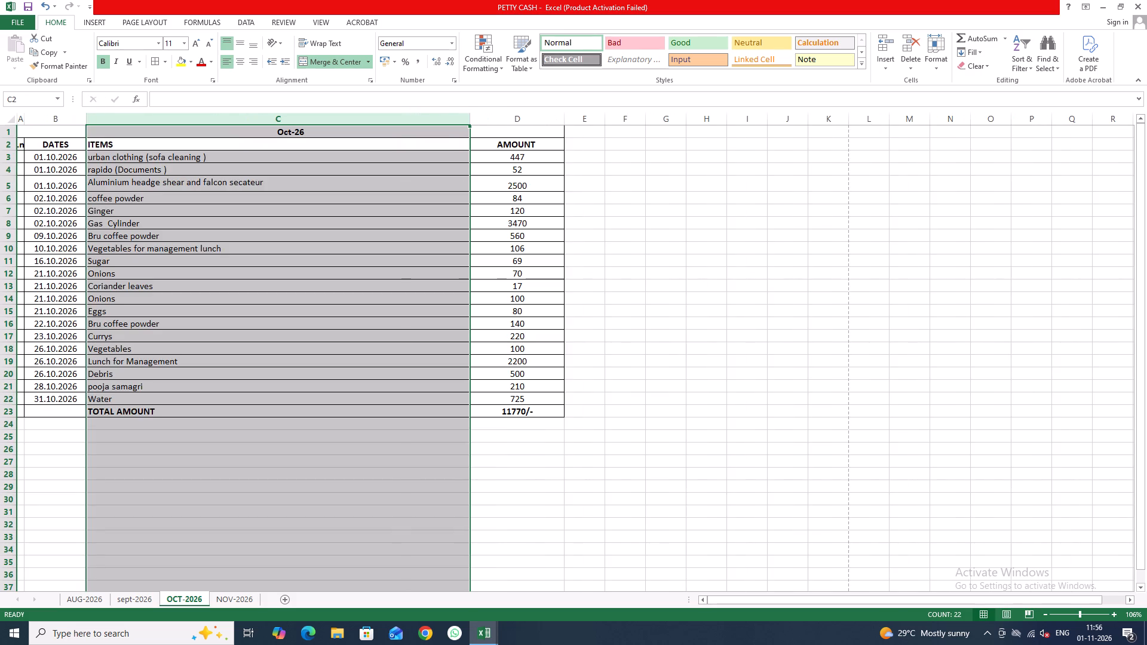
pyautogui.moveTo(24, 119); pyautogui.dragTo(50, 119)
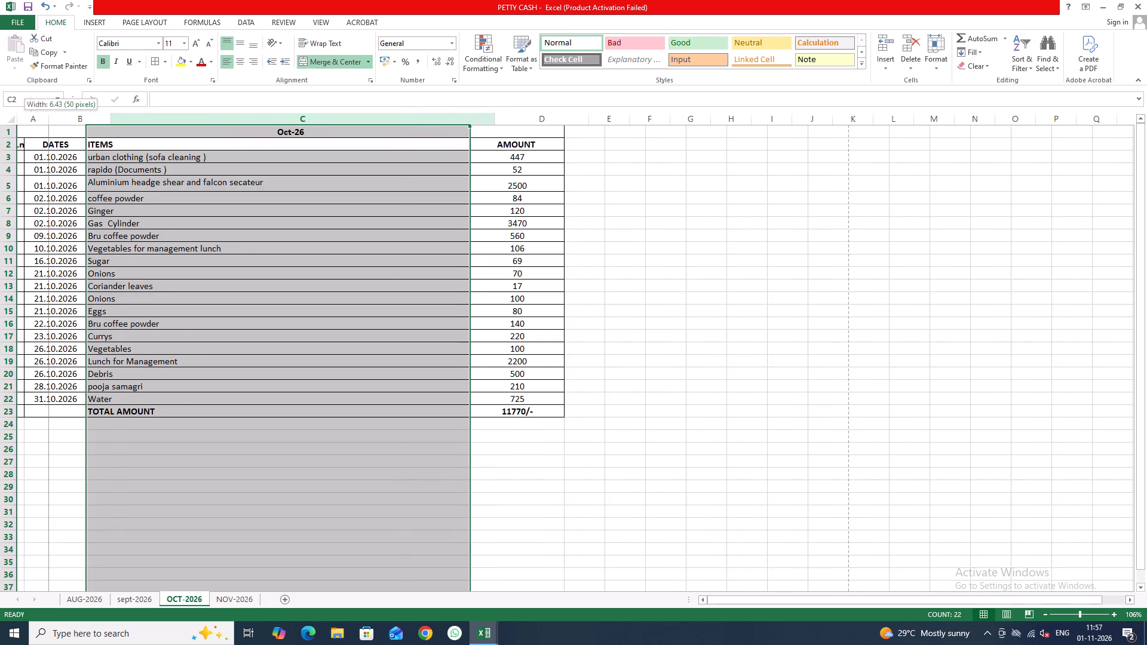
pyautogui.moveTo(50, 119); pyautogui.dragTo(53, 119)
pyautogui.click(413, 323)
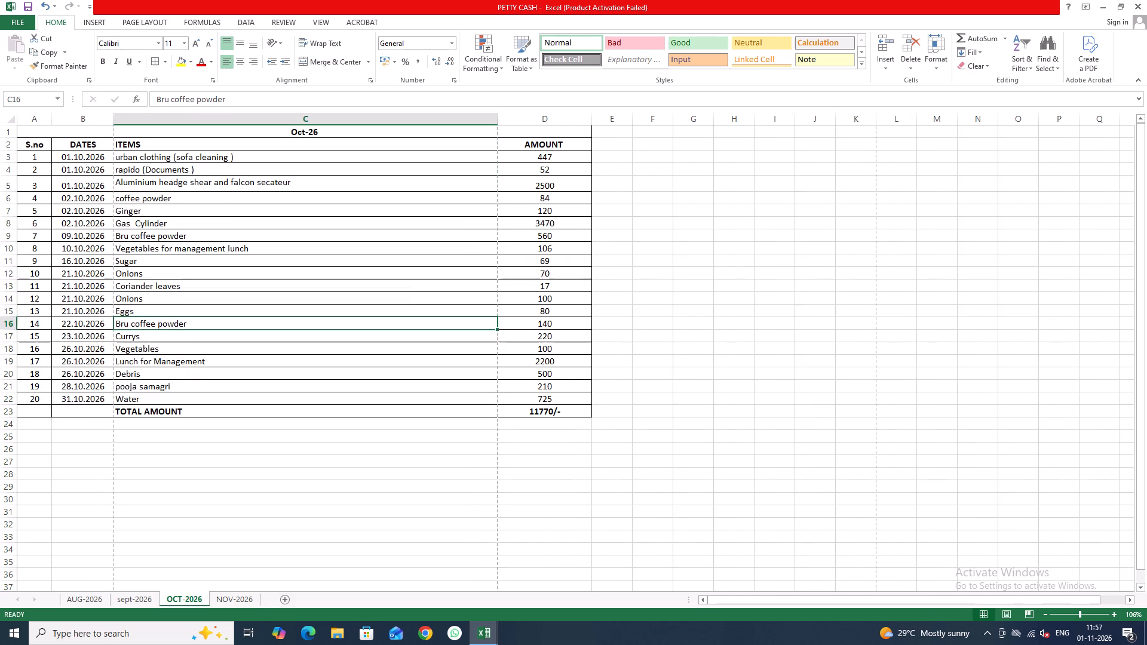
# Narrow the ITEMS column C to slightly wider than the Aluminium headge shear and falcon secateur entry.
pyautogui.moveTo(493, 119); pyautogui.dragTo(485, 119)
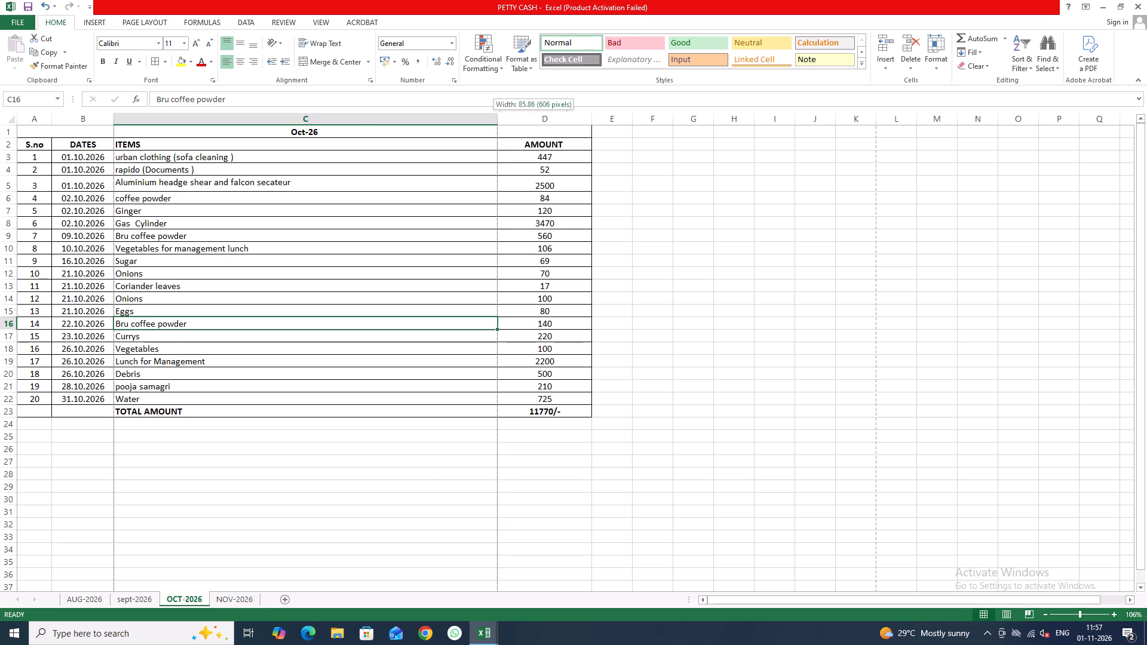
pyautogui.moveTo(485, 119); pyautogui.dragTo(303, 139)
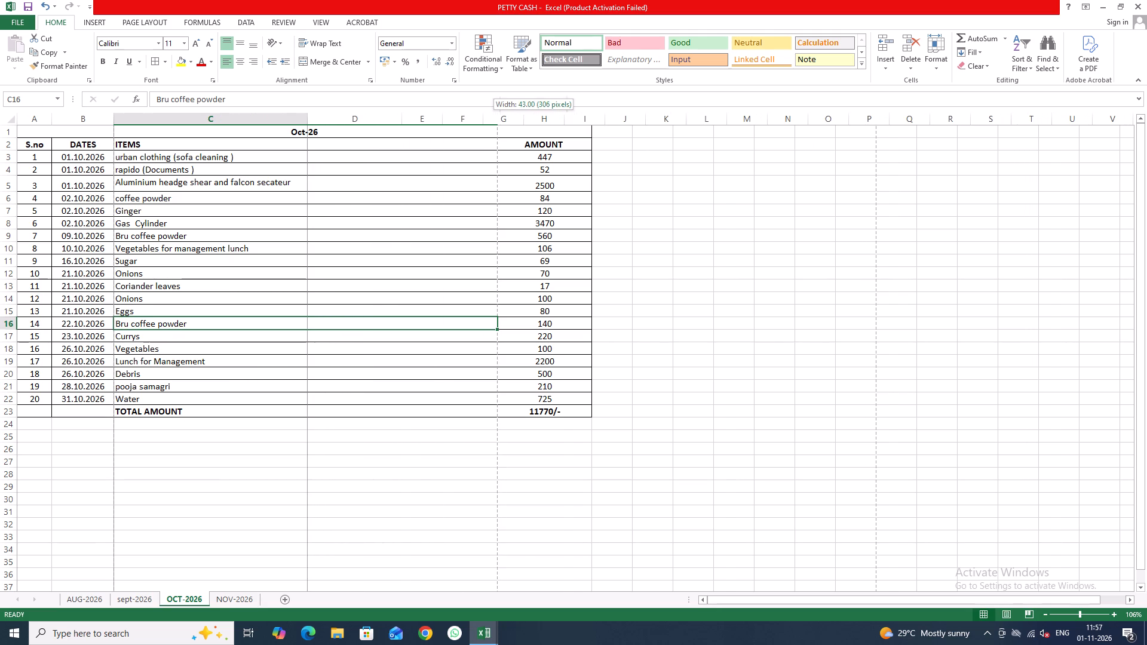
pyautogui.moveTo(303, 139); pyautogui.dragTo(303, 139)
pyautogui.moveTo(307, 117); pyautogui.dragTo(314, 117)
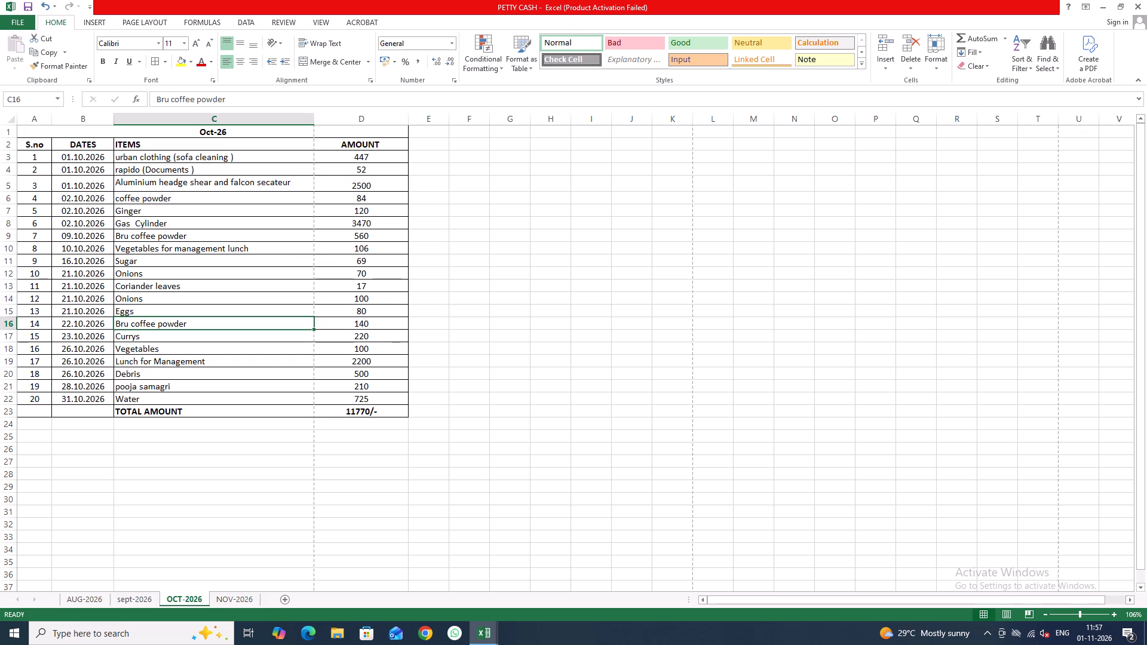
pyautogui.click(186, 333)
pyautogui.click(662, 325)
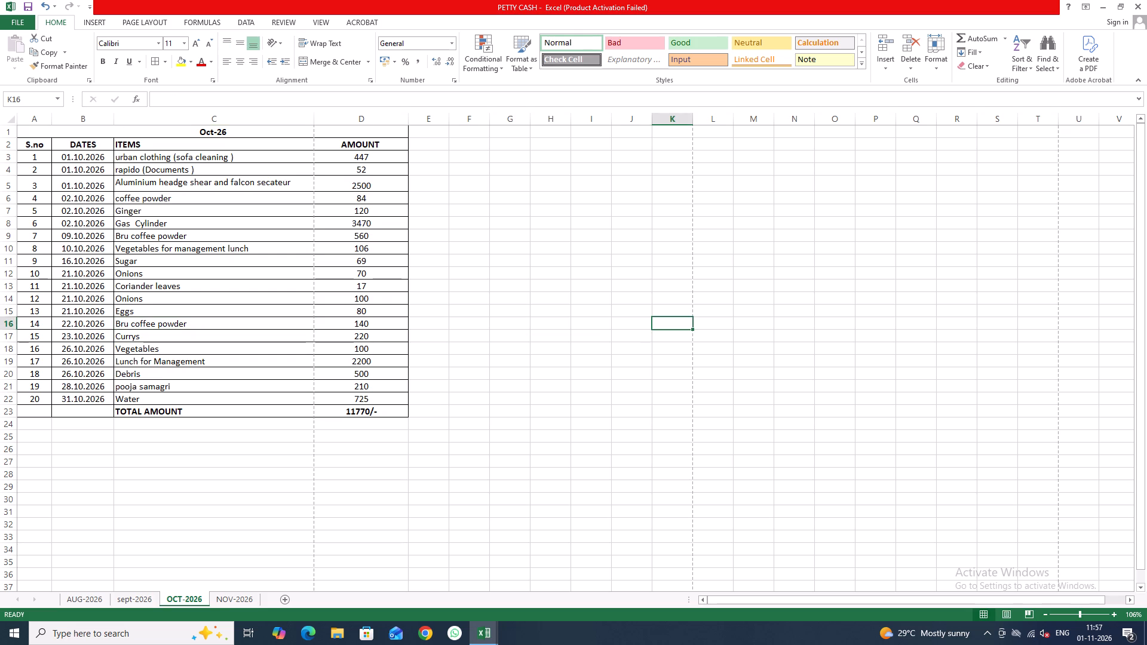
# Check the sum of the October amounts in D3:D22 against the total in D23.
pyautogui.moveTo(381, 158); pyautogui.dragTo(382, 353)
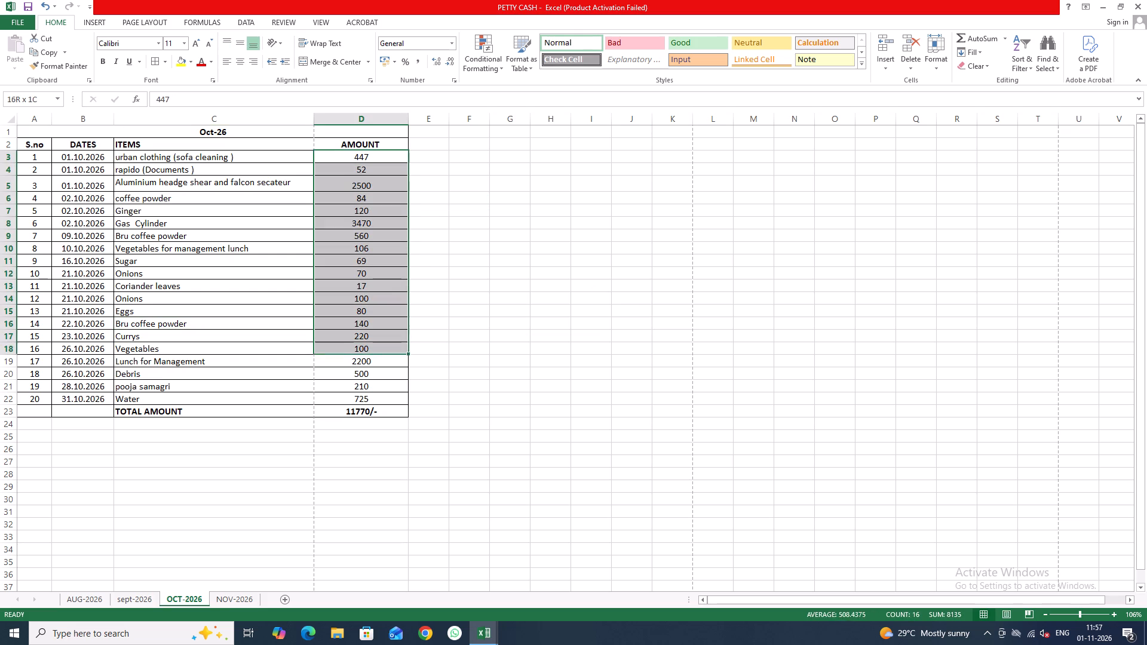
pyautogui.moveTo(382, 353); pyautogui.dragTo(380, 397)
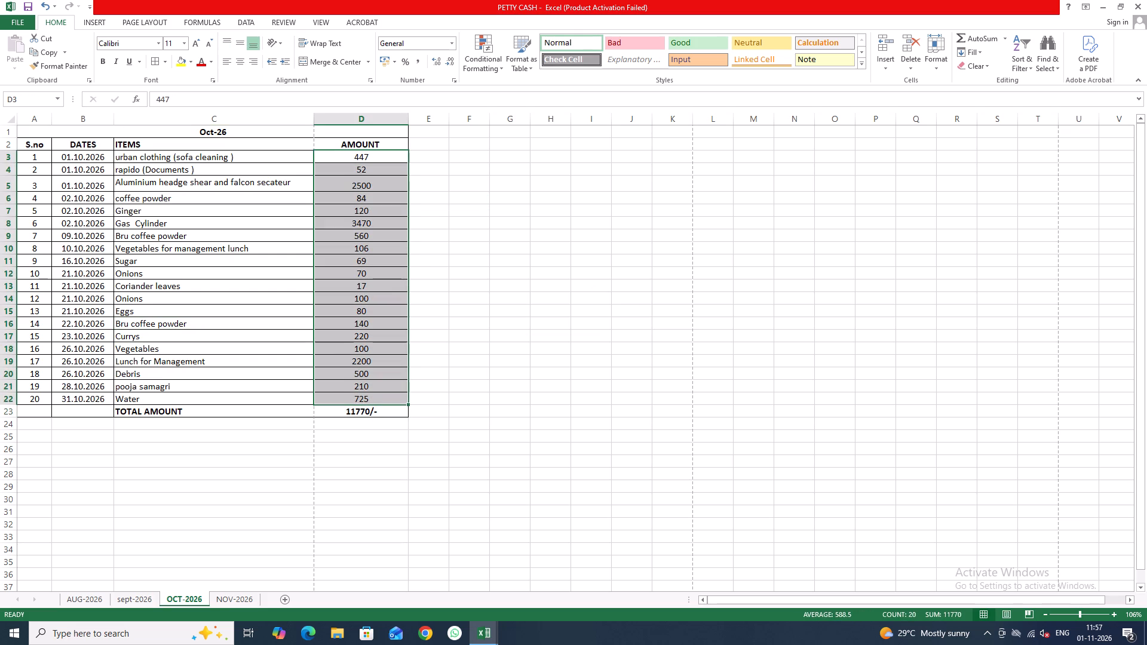
pyautogui.click(507, 318)
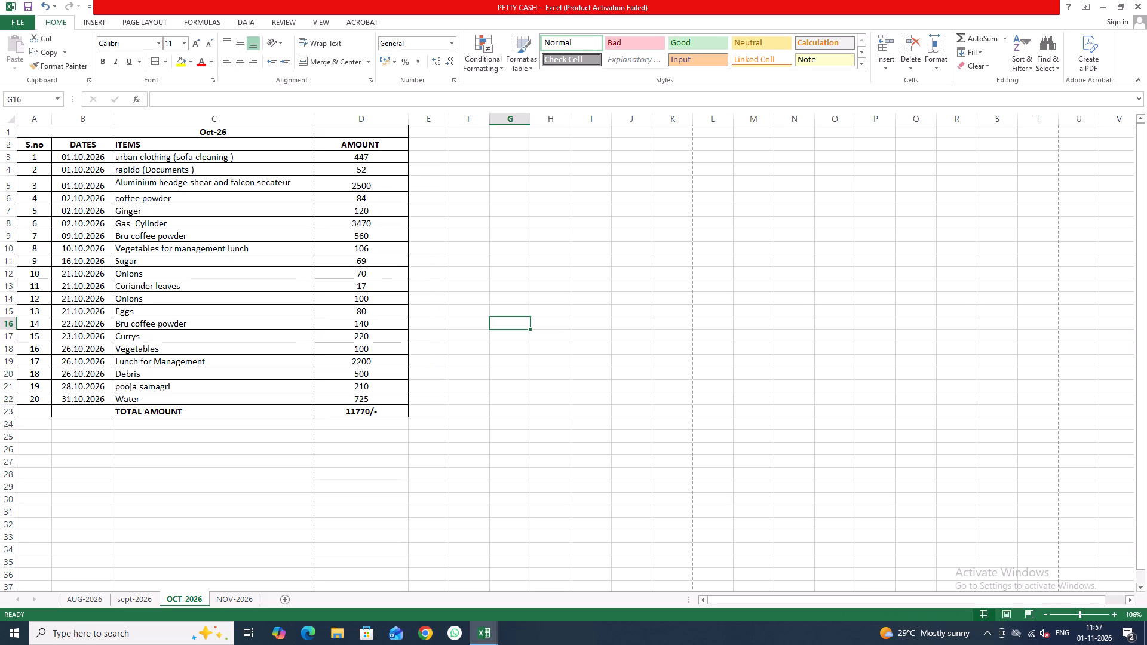
# Check the October sheet's print preview with margins shown, and try widening the ITEMS column there.
pyautogui.click(35, 132)
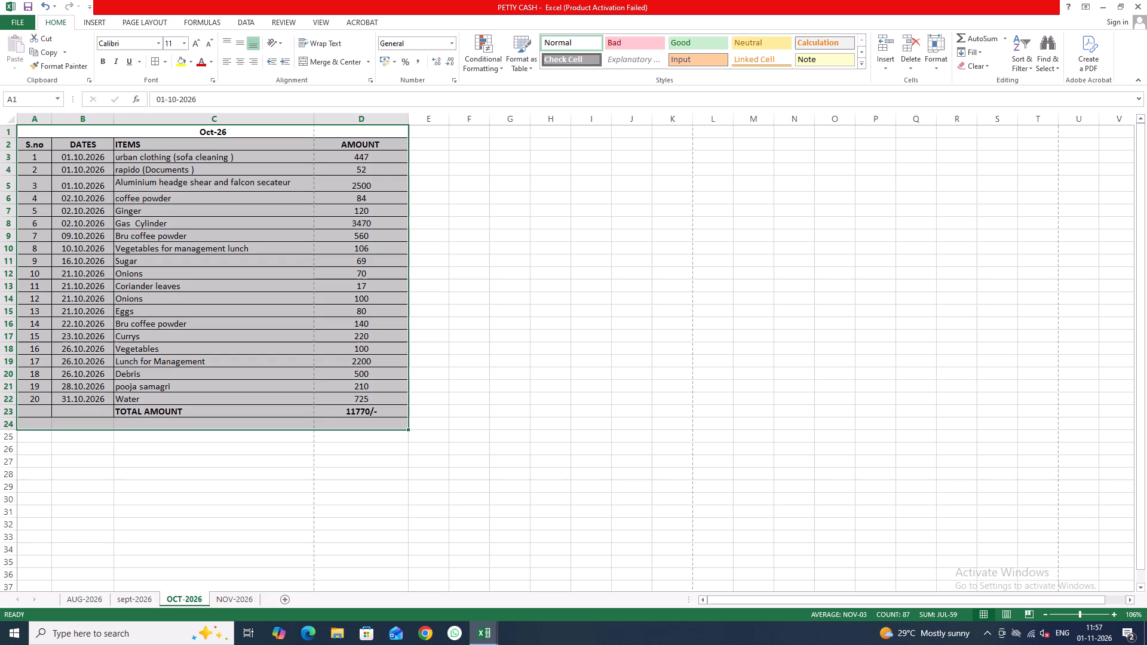
pyautogui.hotkey('ctrl', 'p')
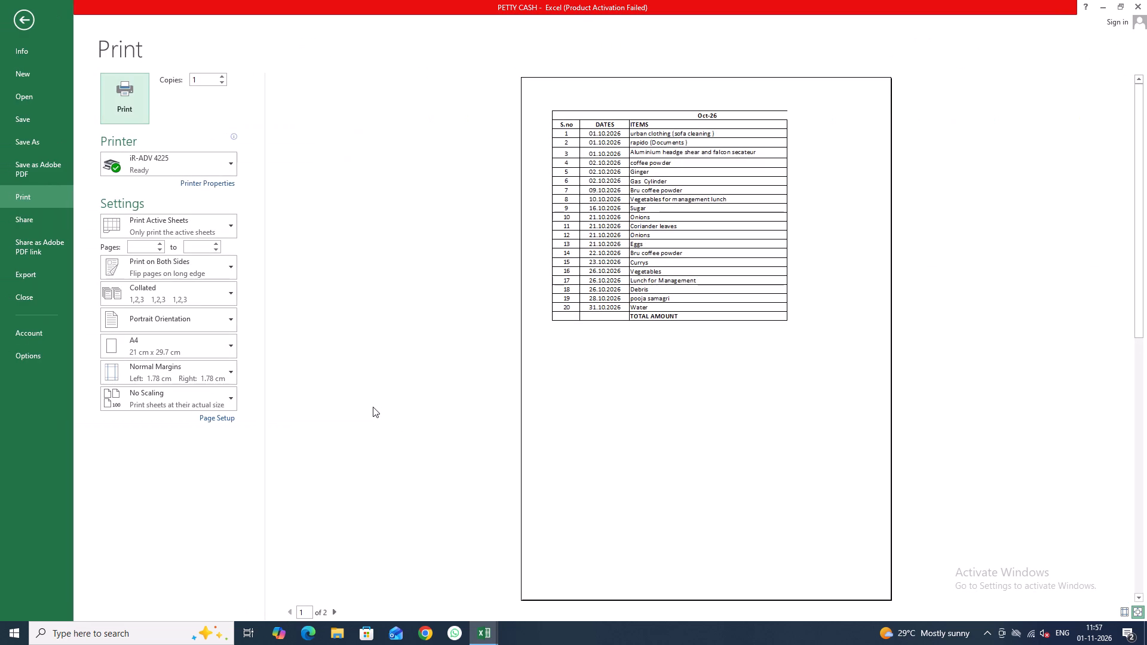
pyautogui.click(1123, 612)
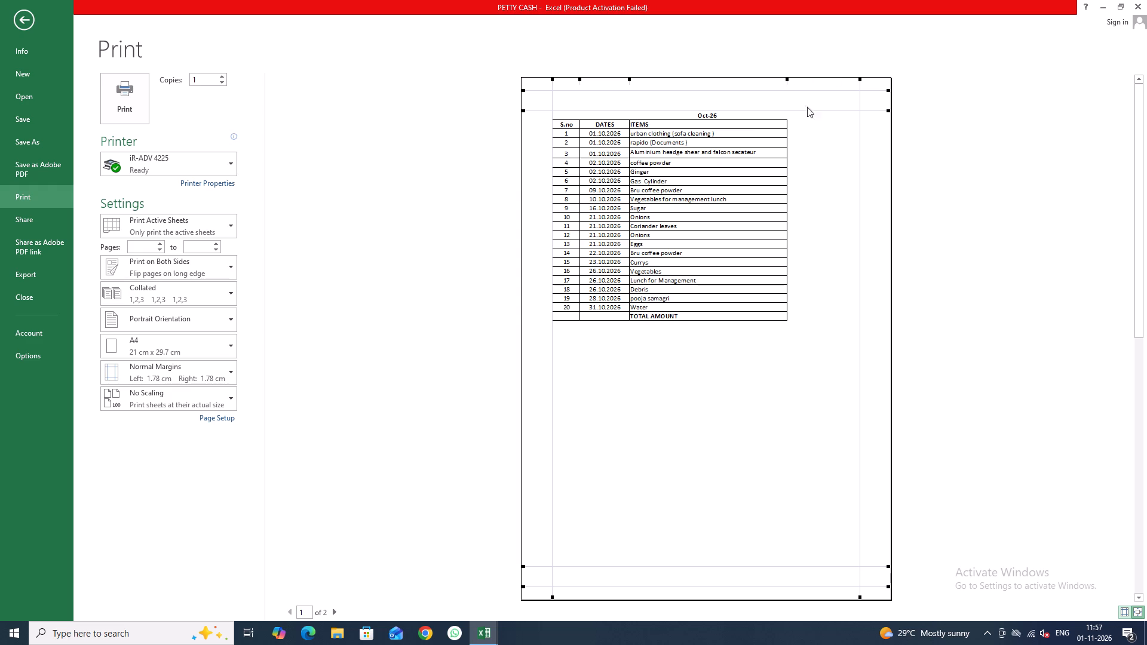
pyautogui.moveTo(790, 80); pyautogui.dragTo(801, 78)
pyautogui.click(1139, 613)
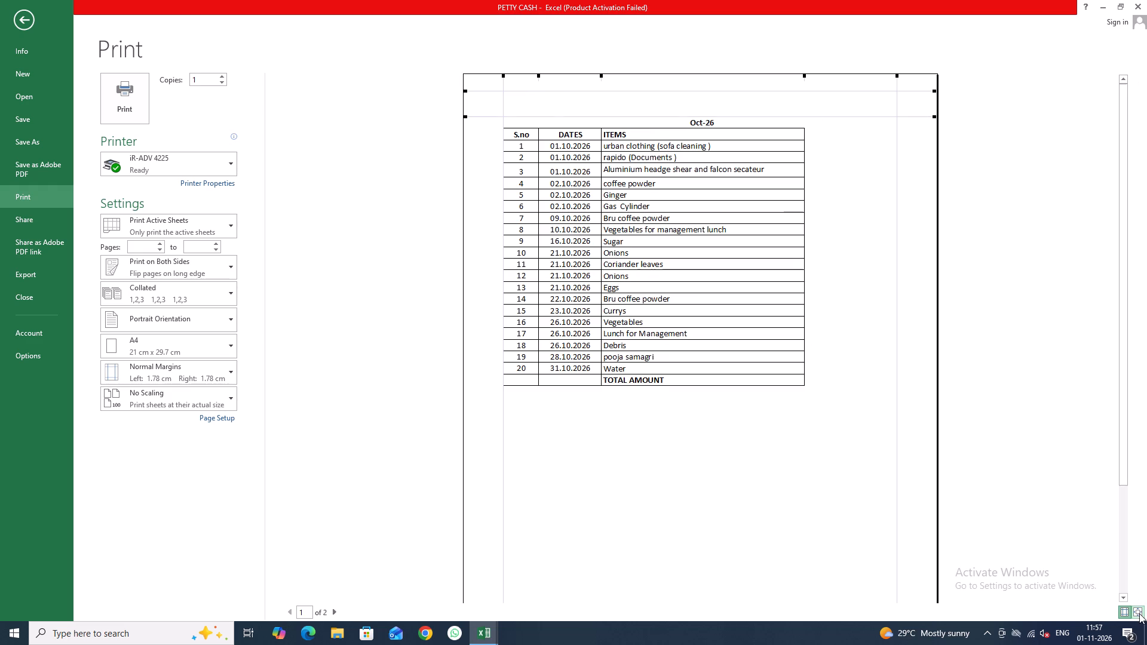
pyautogui.click(1141, 613)
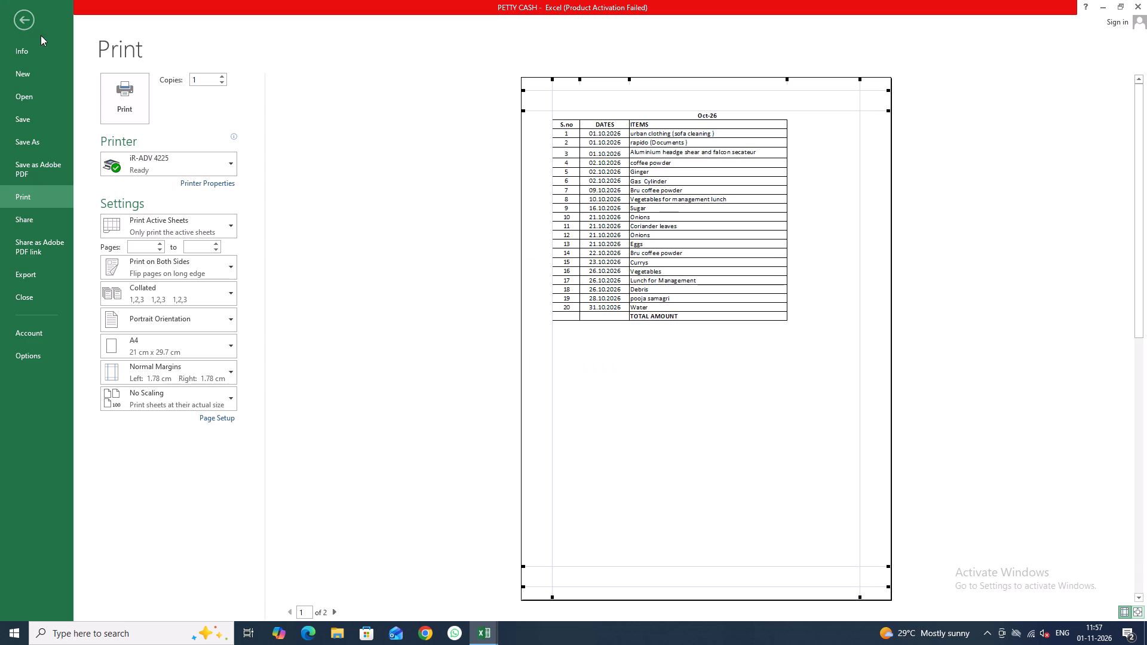
pyautogui.click(17, 18)
pyautogui.click(503, 324)
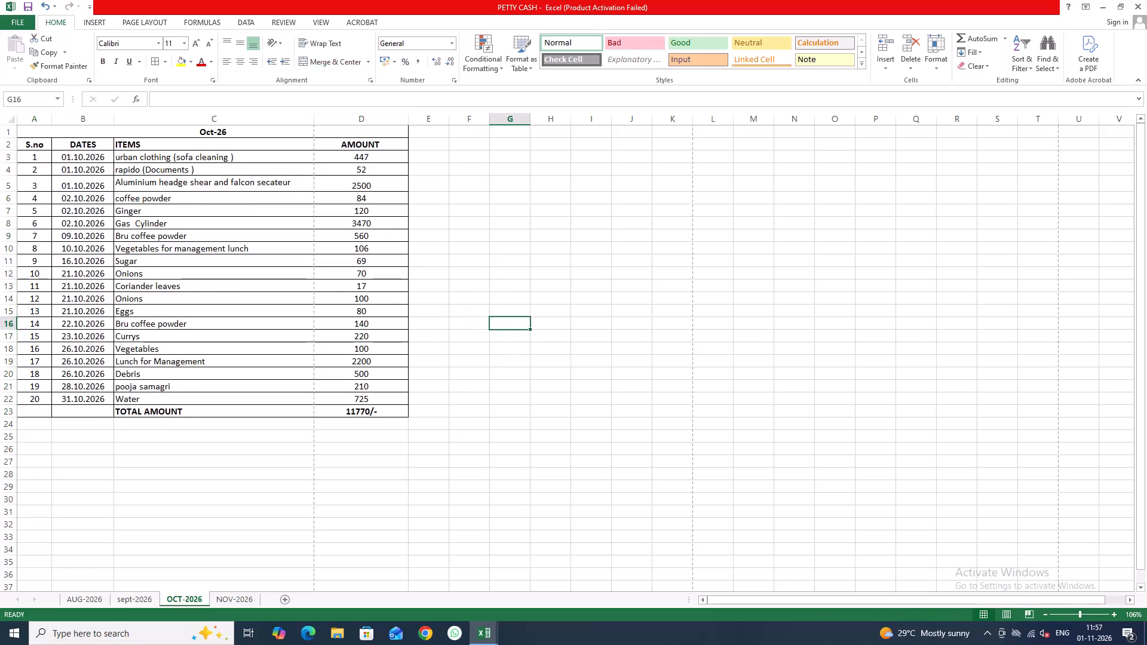
# Widen the ITEMS column C so that the AMOUNT column ends at the page-break line.
pyautogui.click(312, 561)
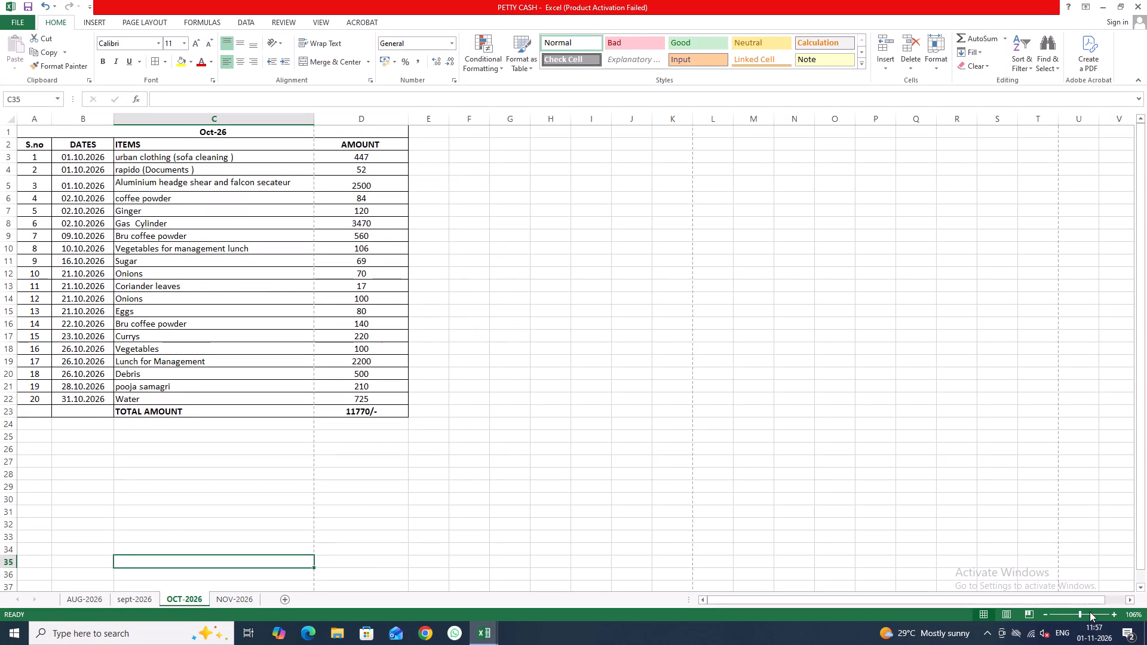
pyautogui.moveTo(1077, 614); pyautogui.dragTo(1072, 615)
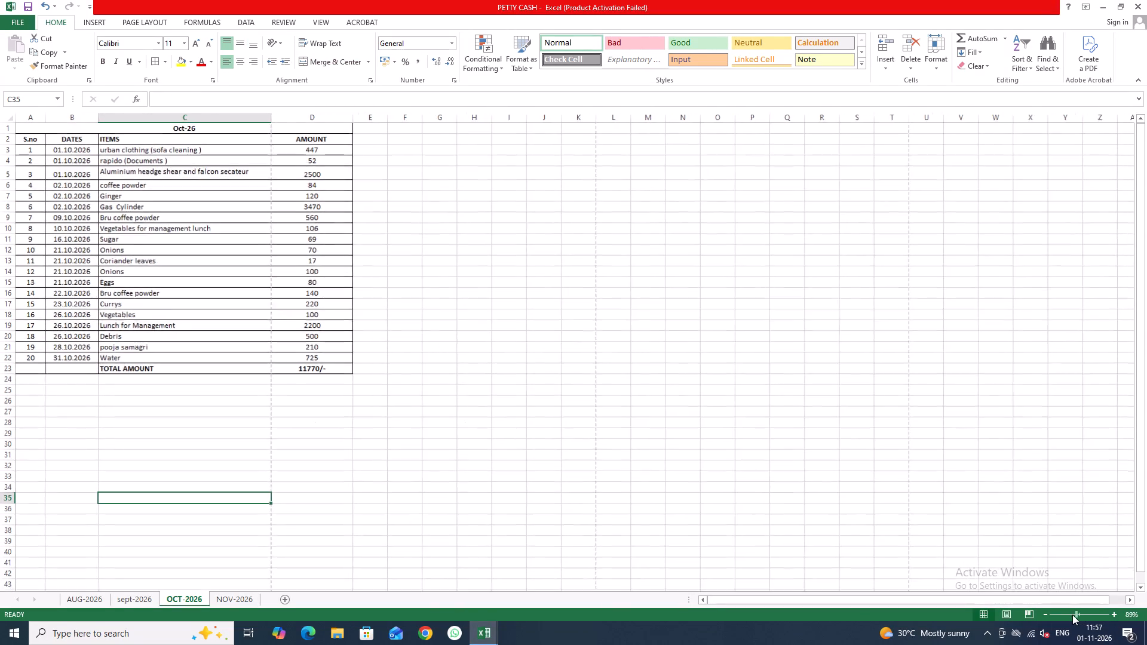
pyautogui.moveTo(1072, 615); pyautogui.dragTo(1063, 615)
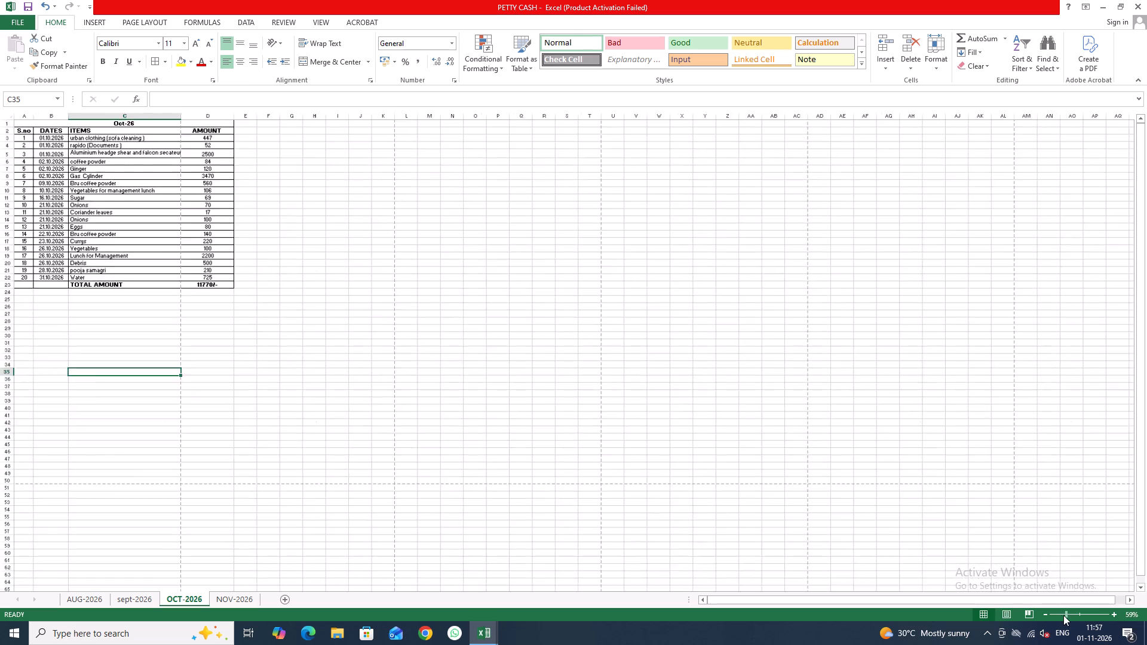
pyautogui.moveTo(1063, 615); pyautogui.dragTo(1063, 615)
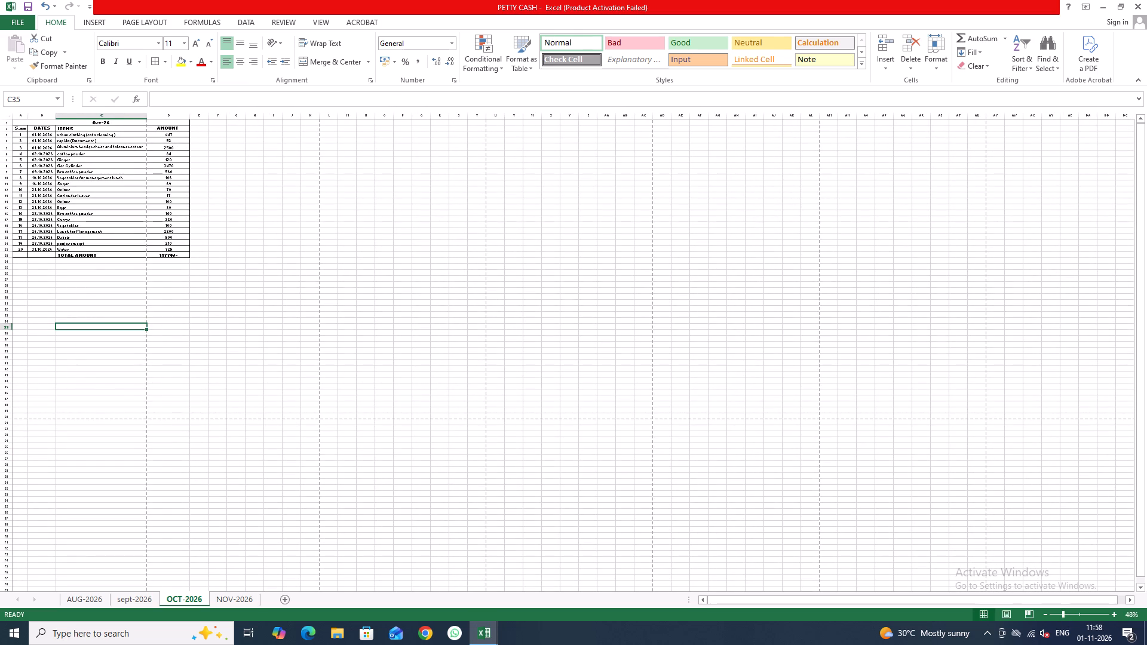
pyautogui.moveTo(146, 118); pyautogui.dragTo(187, 121)
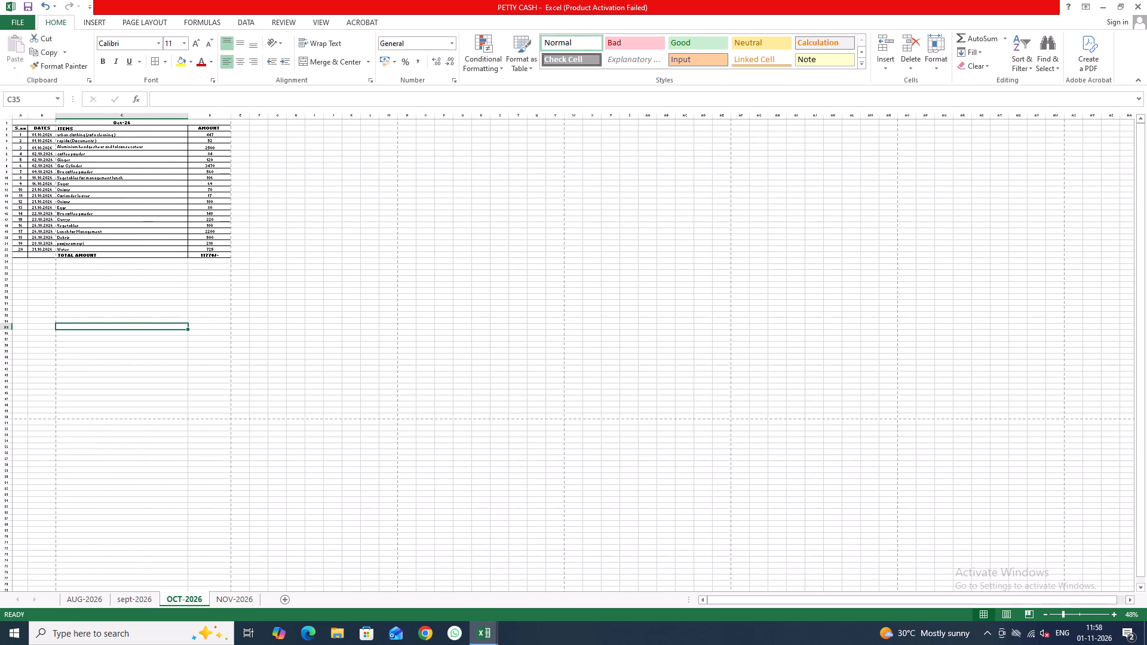
pyautogui.click(346, 287)
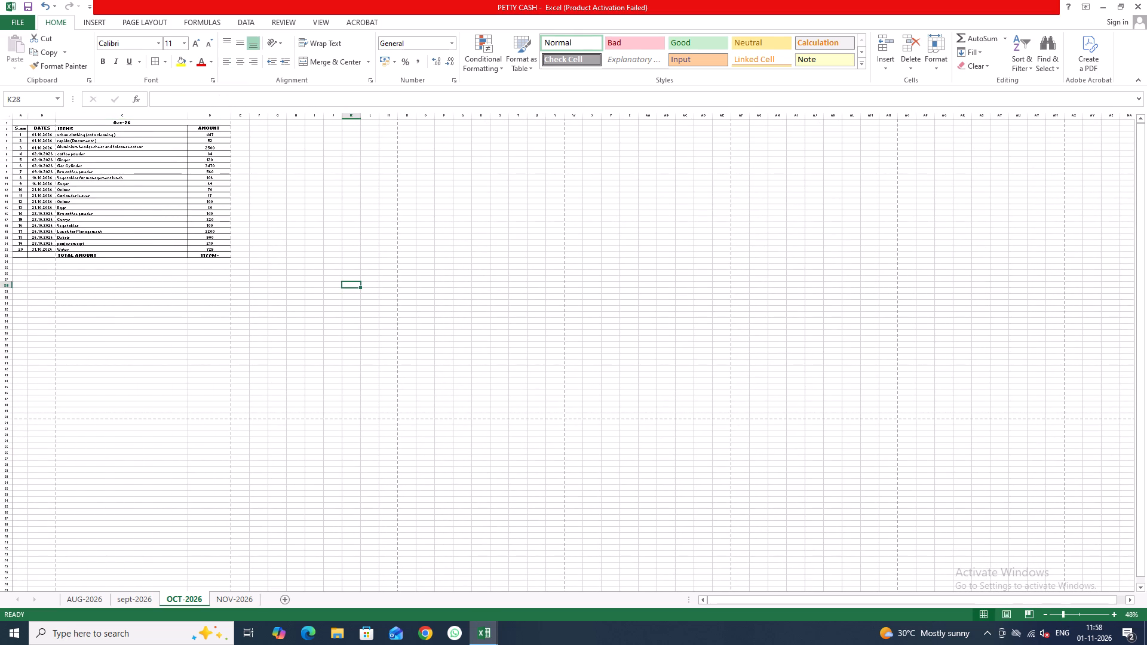
# Check the print preview of the October sheet with the table A2:D23 selected.
pyautogui.moveTo(16, 130); pyautogui.dragTo(175, 211)
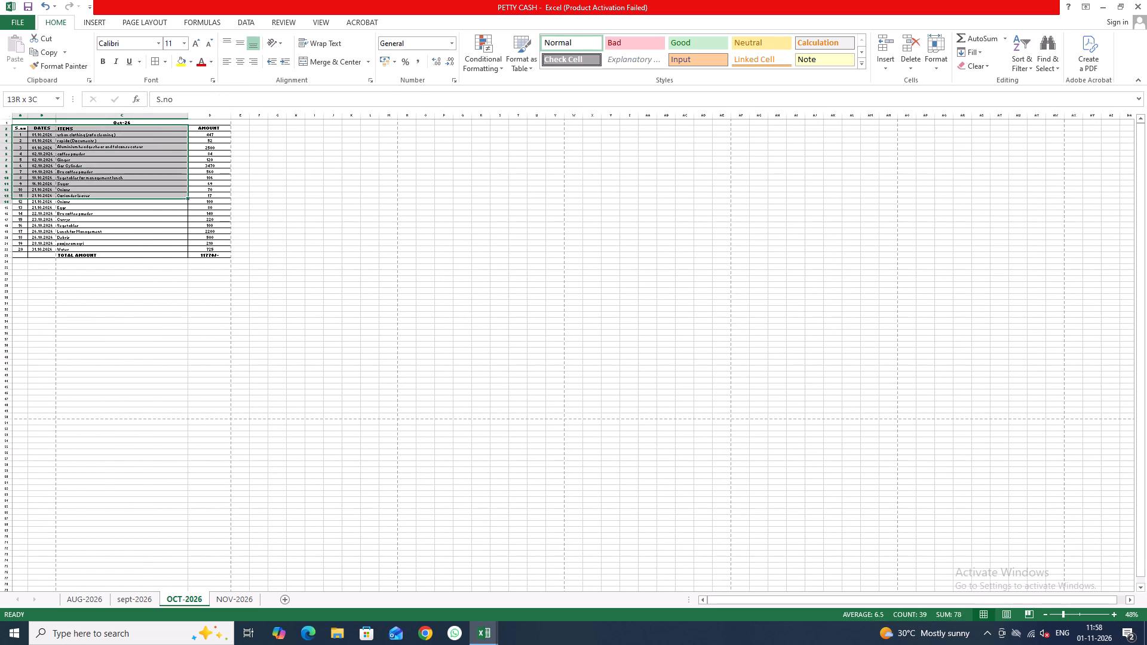
pyautogui.moveTo(175, 211); pyautogui.dragTo(199, 253)
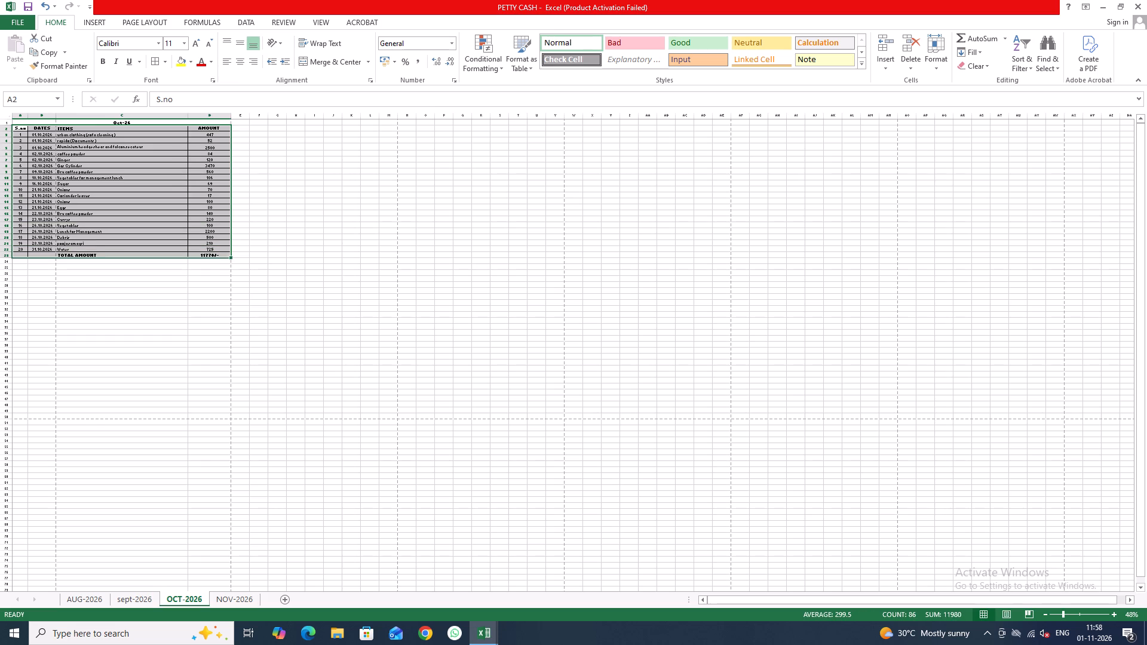
pyautogui.hotkey('ctrl', 'p')
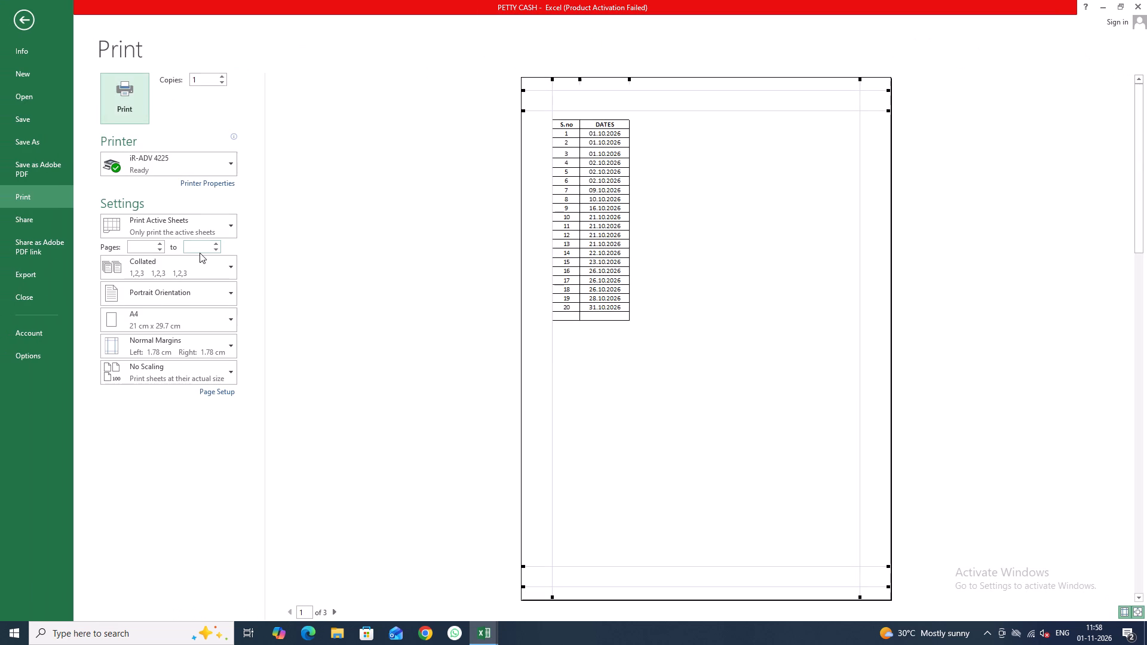
pyautogui.click(11, 27)
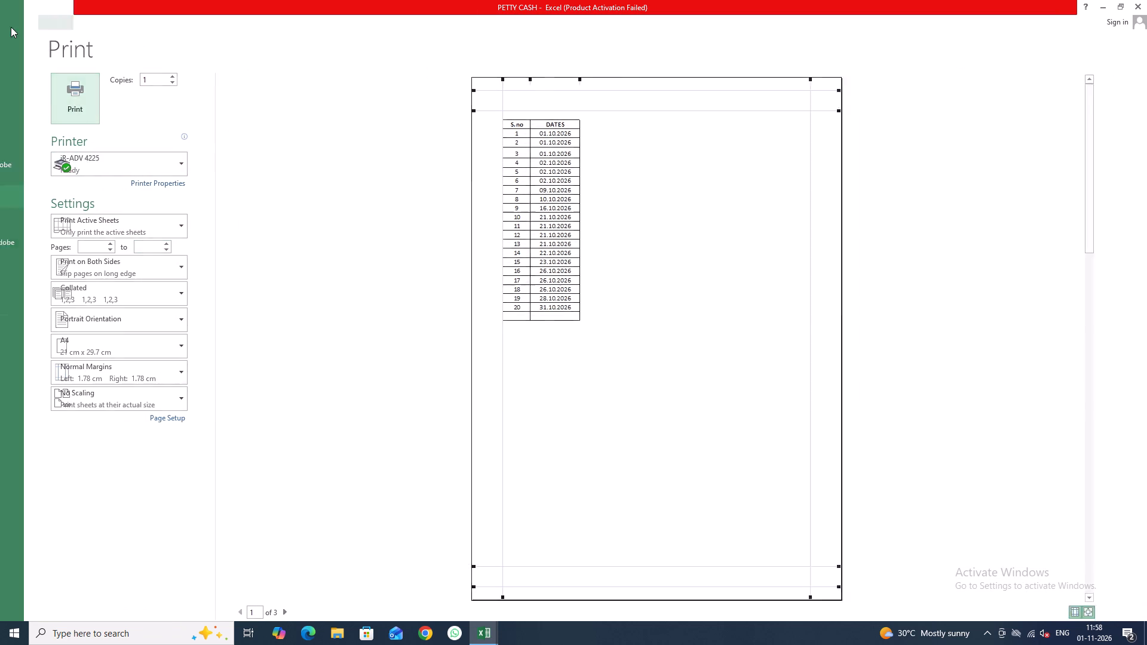
pyautogui.click(759, 477)
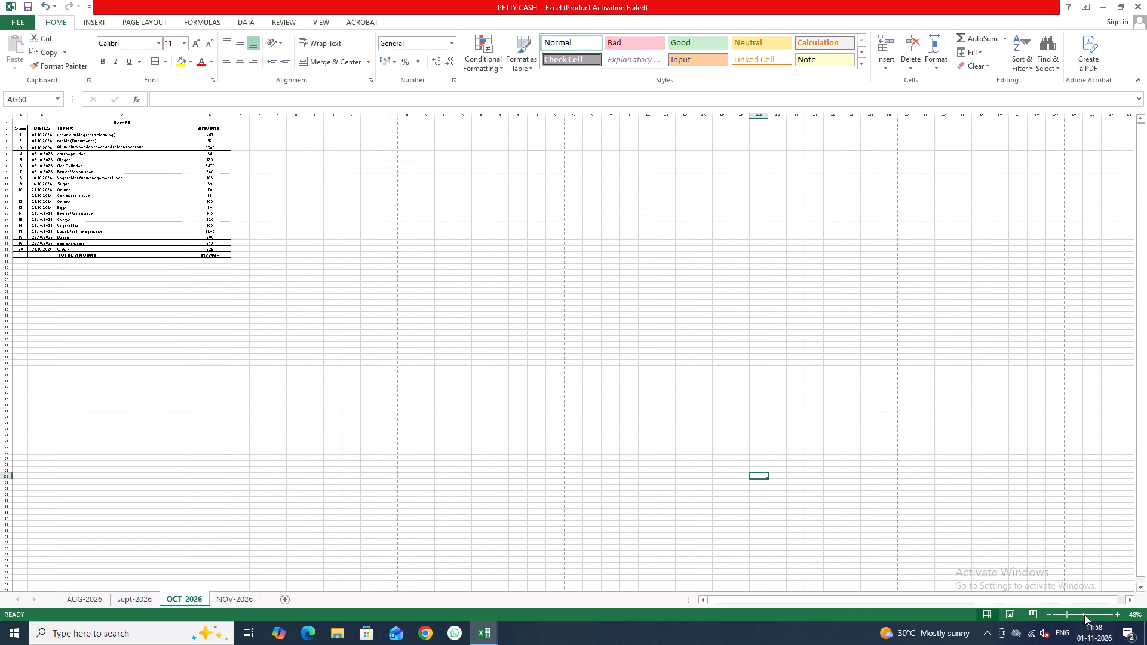
# Widen the DATES column B on the October sheet to 15.57.
pyautogui.click(1084, 615)
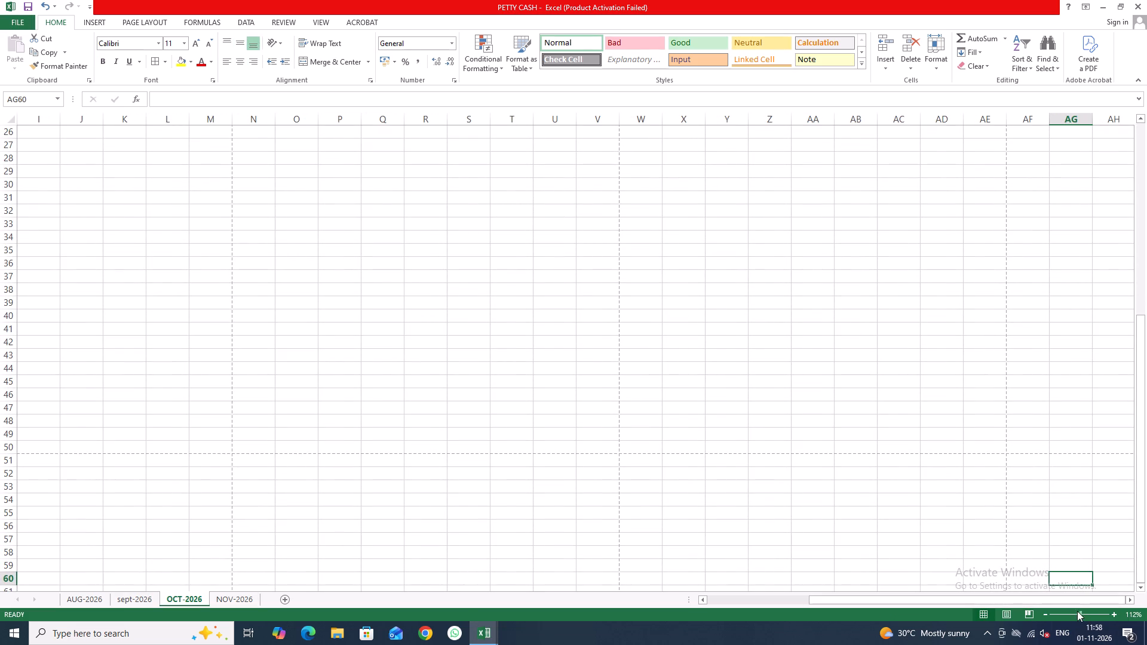
pyautogui.click(1077, 613)
pyautogui.click(1074, 613)
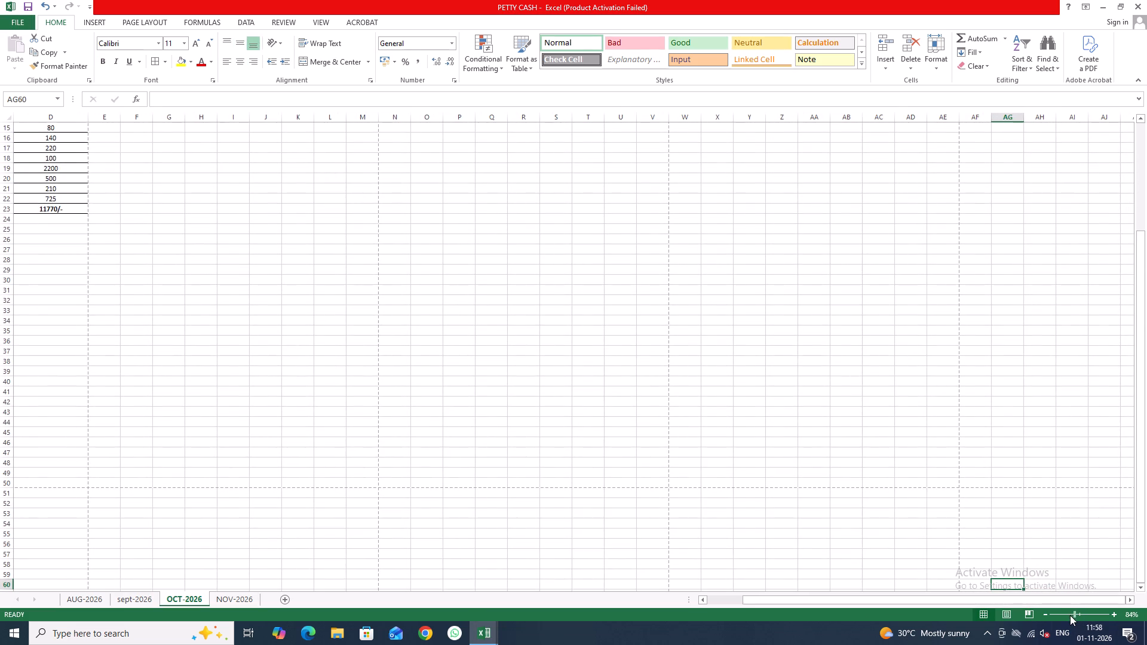
pyautogui.click(1070, 615)
pyautogui.click(1049, 615)
pyautogui.click(1049, 615)
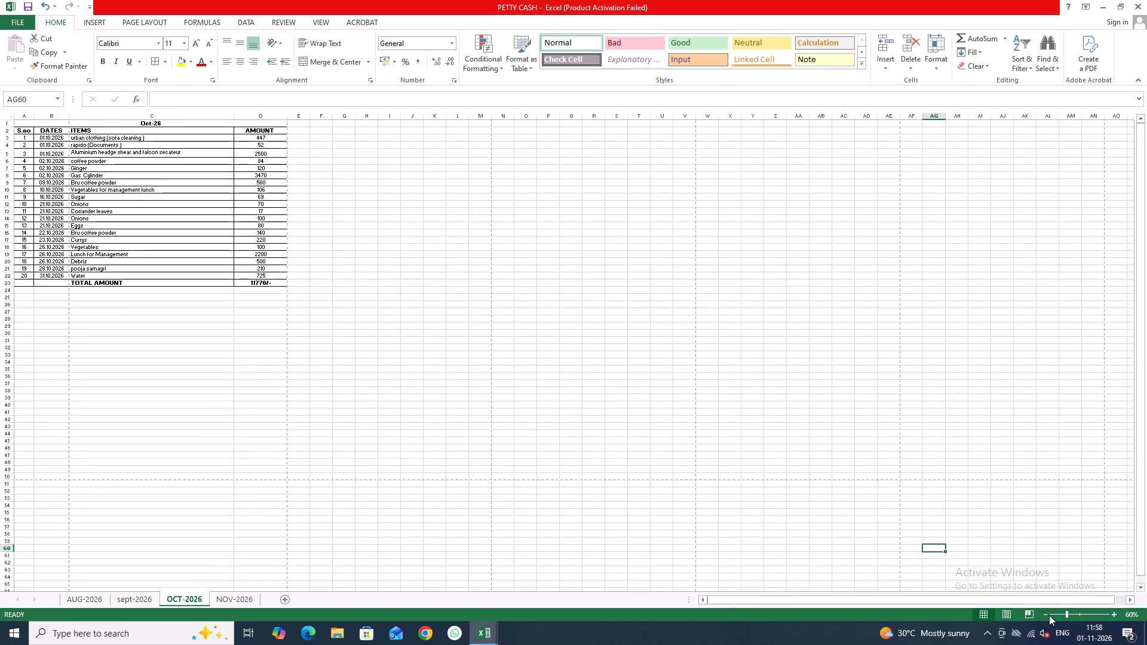
pyautogui.click(1083, 615)
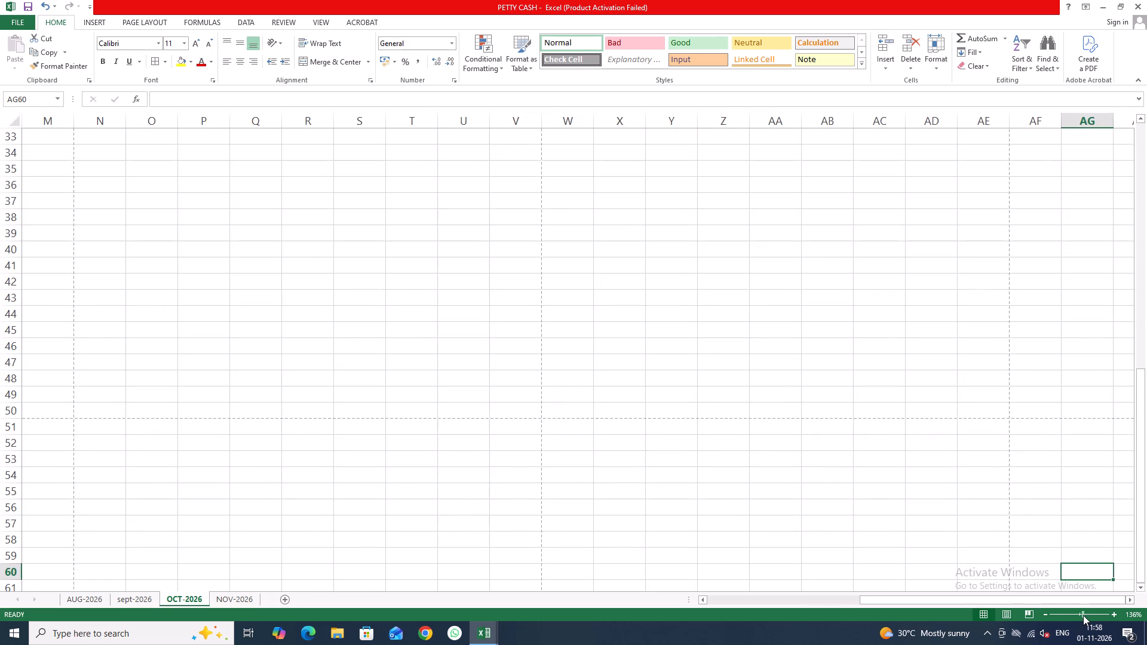
pyautogui.click(1083, 615)
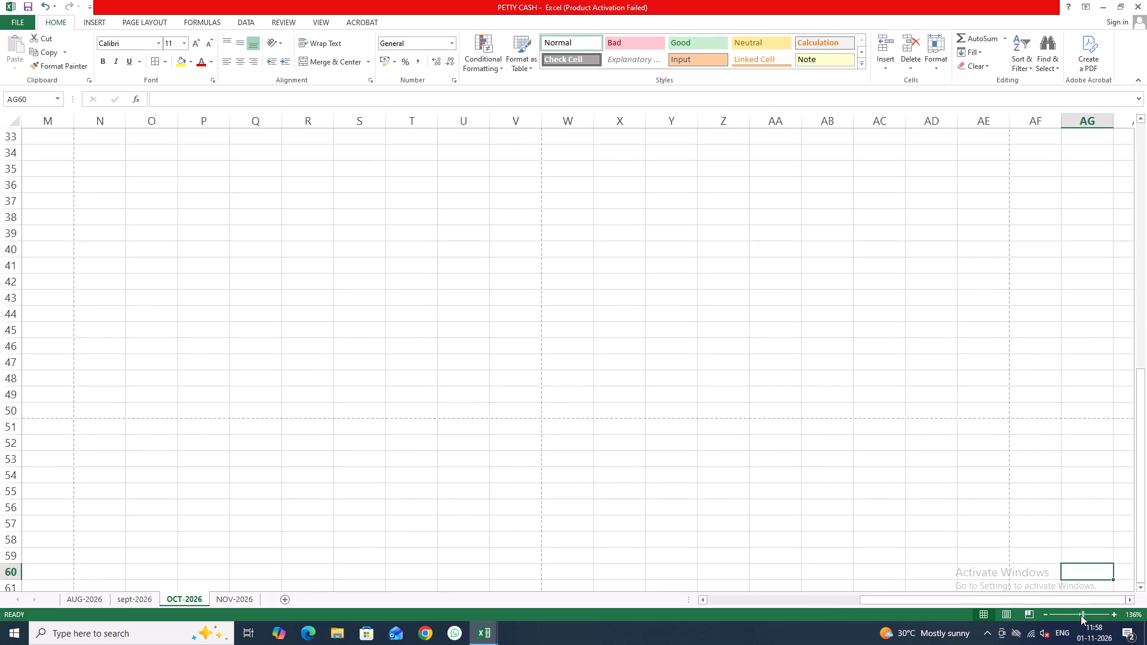
pyautogui.click(1081, 614)
pyautogui.click(1081, 614)
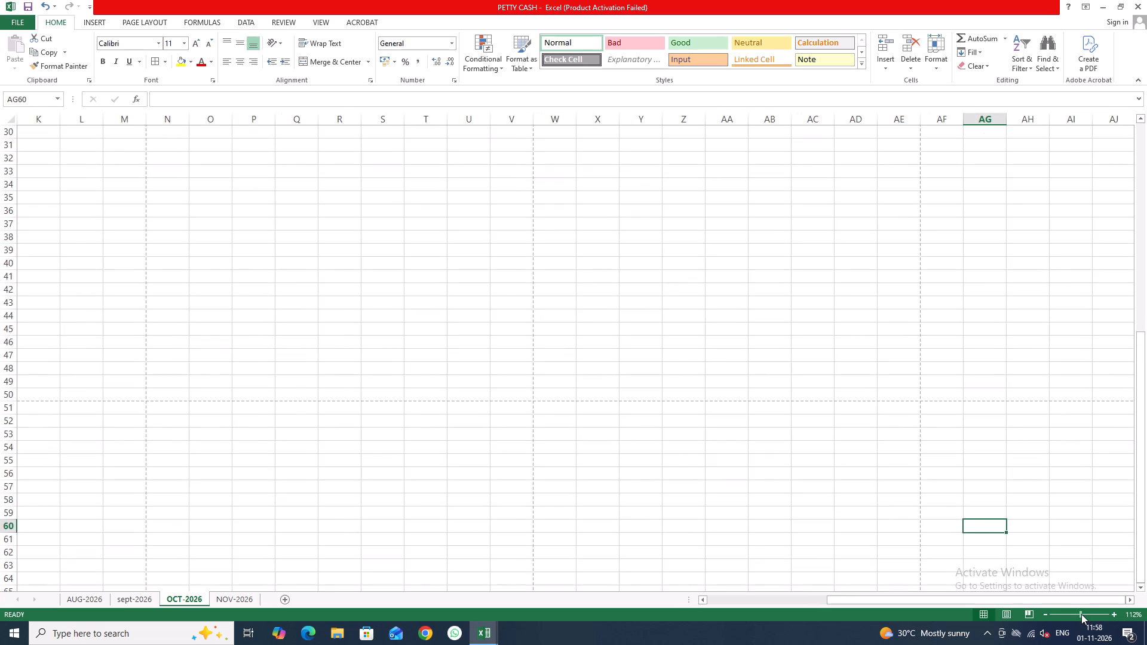
pyautogui.click(1081, 614)
pyautogui.click(1080, 615)
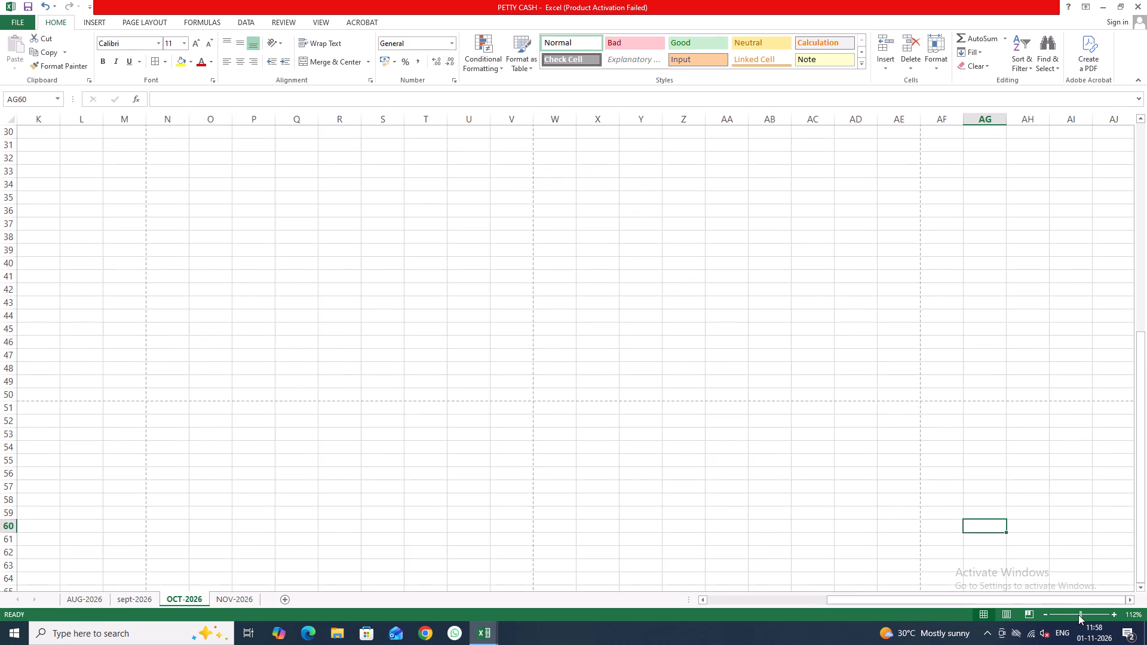
pyautogui.click(1078, 615)
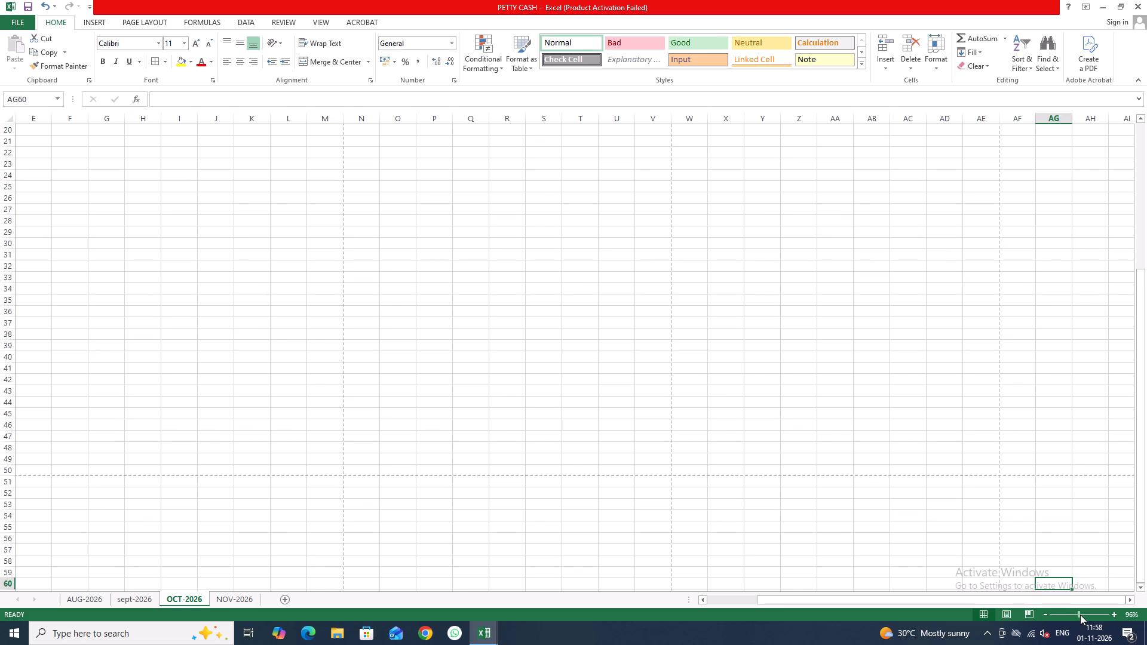
pyautogui.click(1080, 615)
pyautogui.doubleClick(1080, 615)
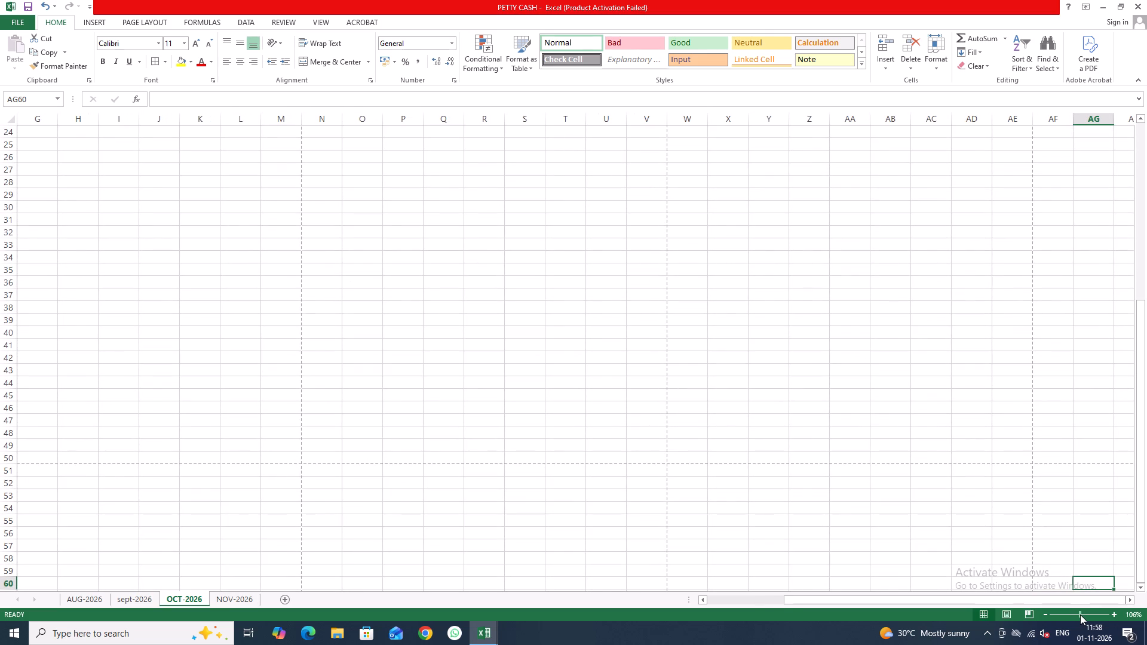
pyautogui.doubleClick(1080, 615)
pyautogui.click(1047, 615)
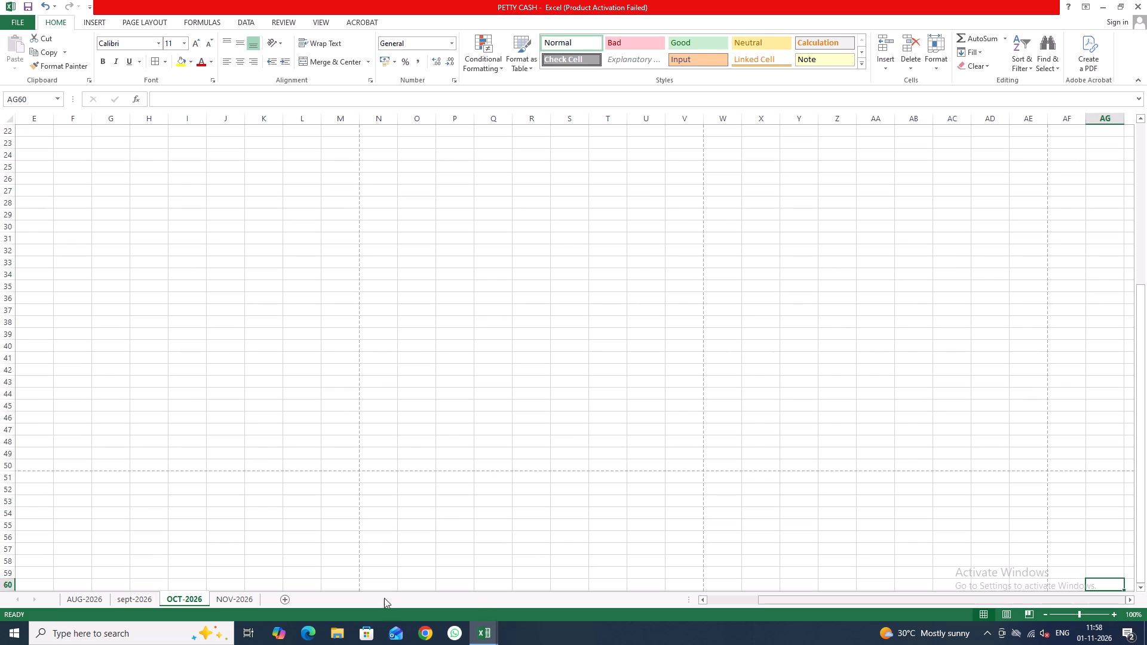
pyautogui.doubleClick(729, 602)
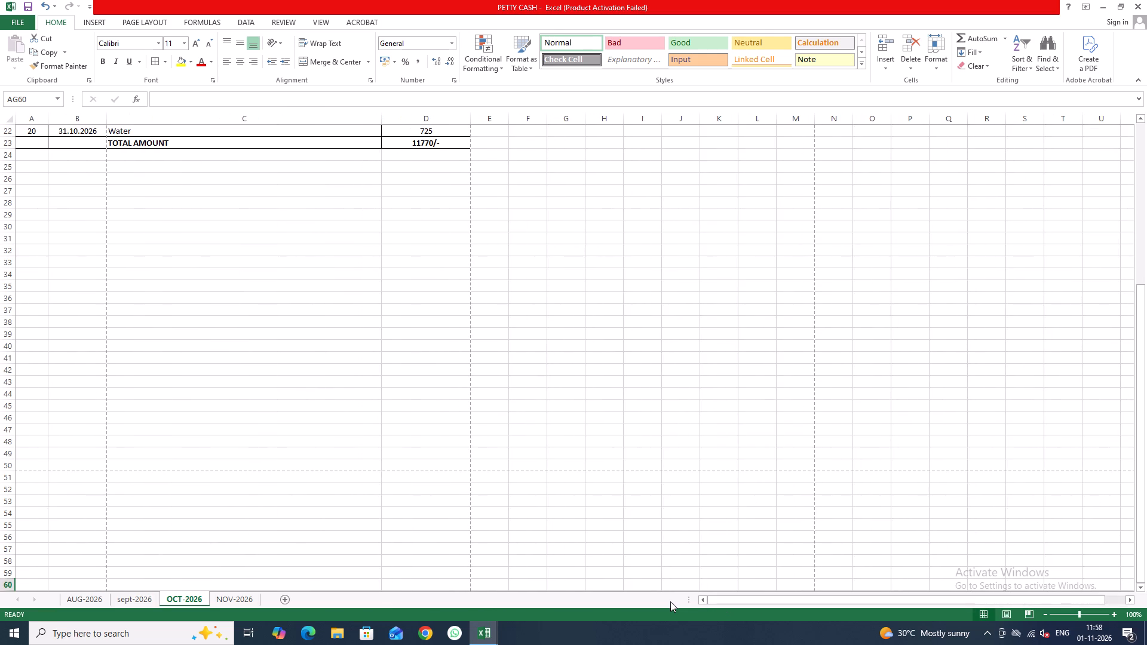
pyautogui.doubleClick(704, 606)
pyautogui.scroll(8, 382, 454)
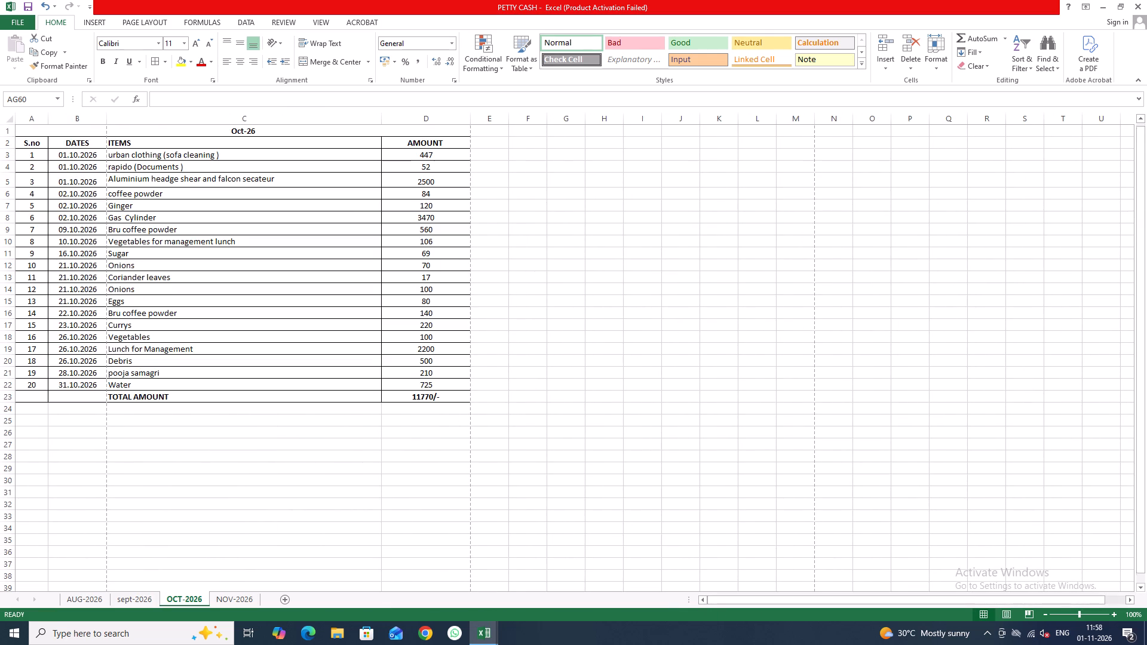
pyautogui.scroll(5, 395, 450)
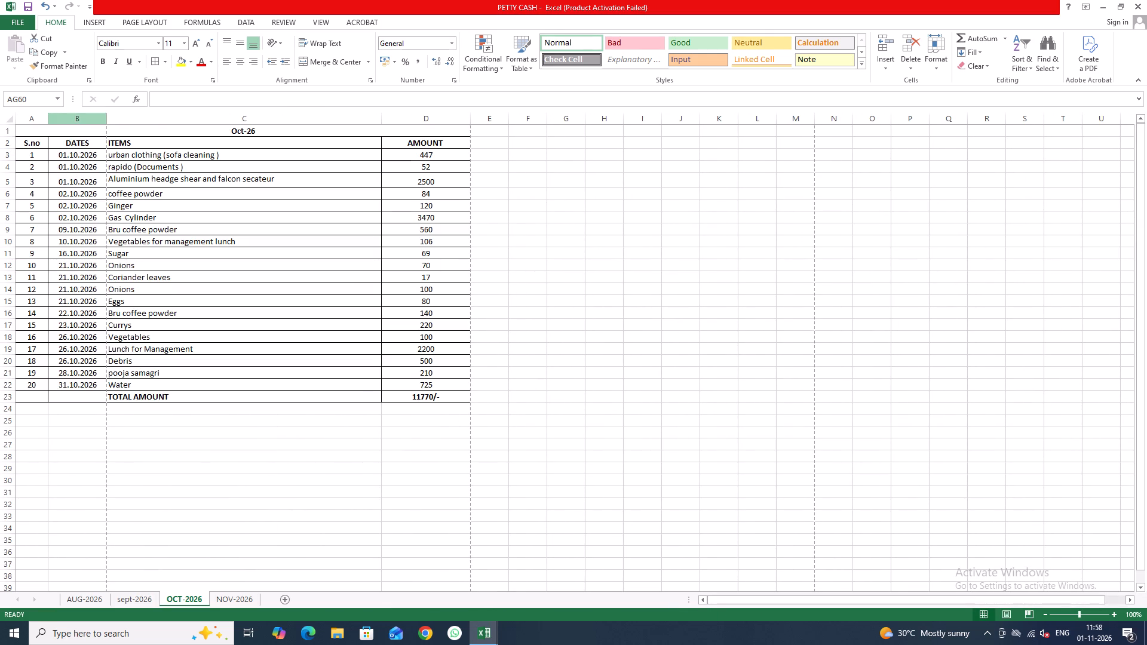
pyautogui.moveTo(108, 119); pyautogui.dragTo(111, 119)
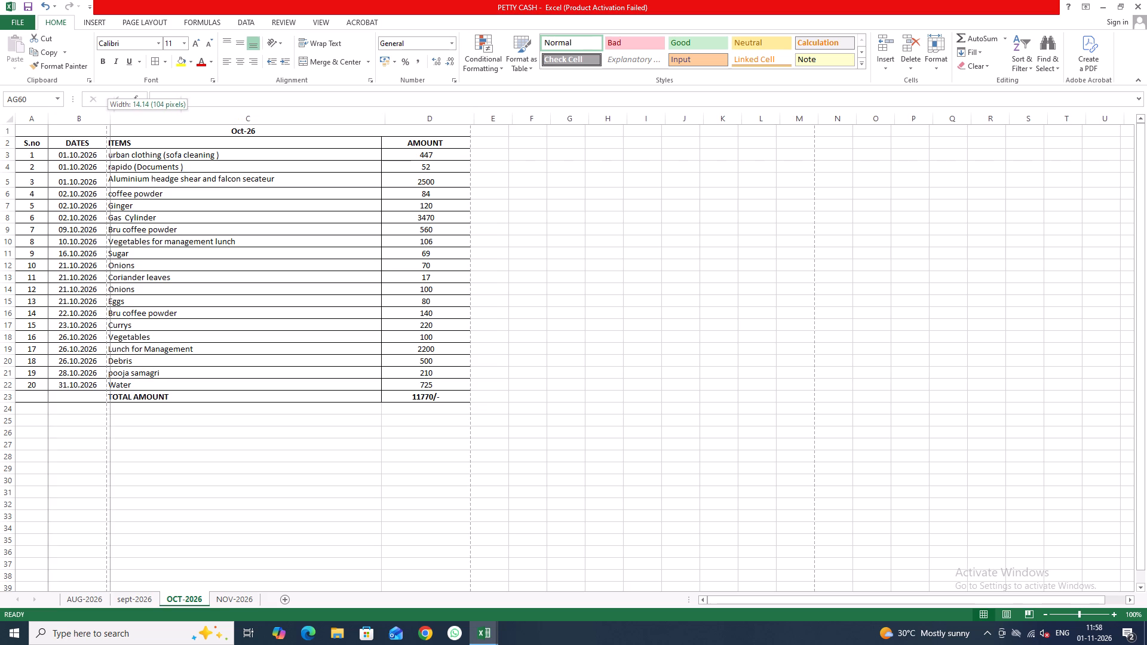
pyautogui.moveTo(111, 119); pyautogui.dragTo(117, 119)
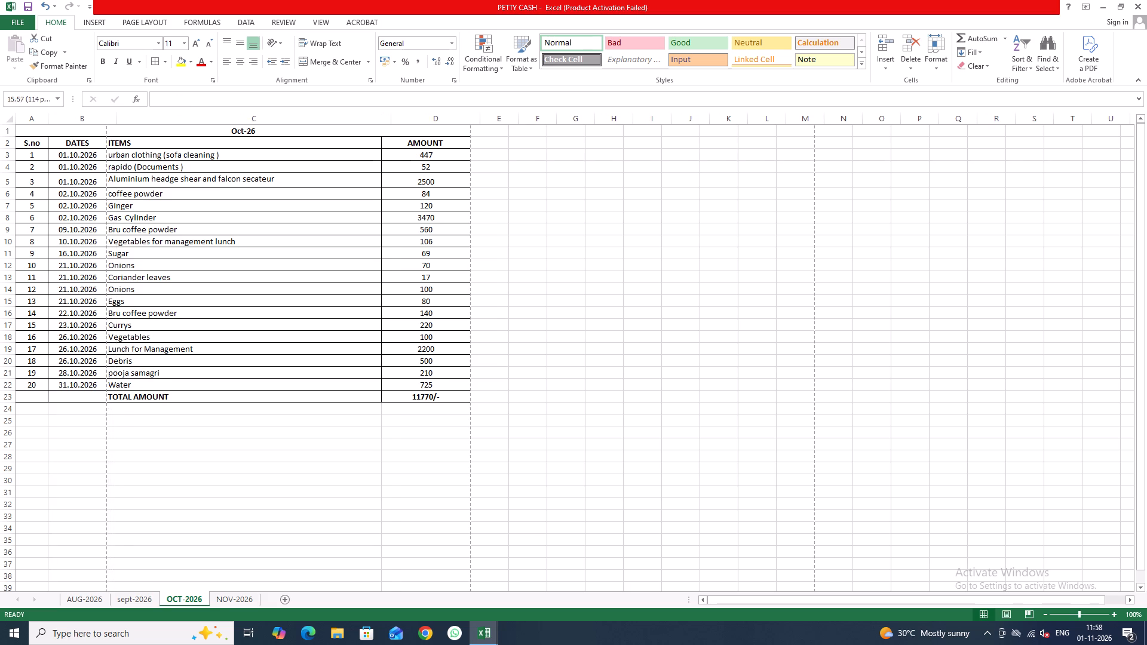
pyautogui.click(341, 284)
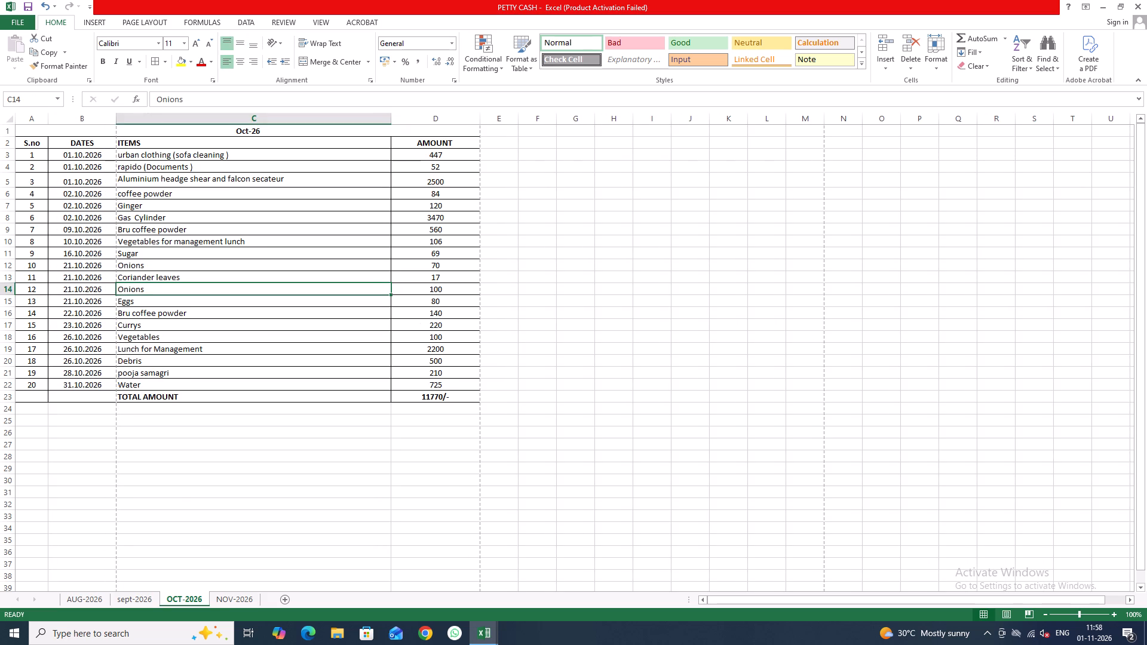
# Check the October sheet's print preview again with the whole table A1:D23 selected.
pyautogui.moveTo(27, 134); pyautogui.dragTo(382, 378)
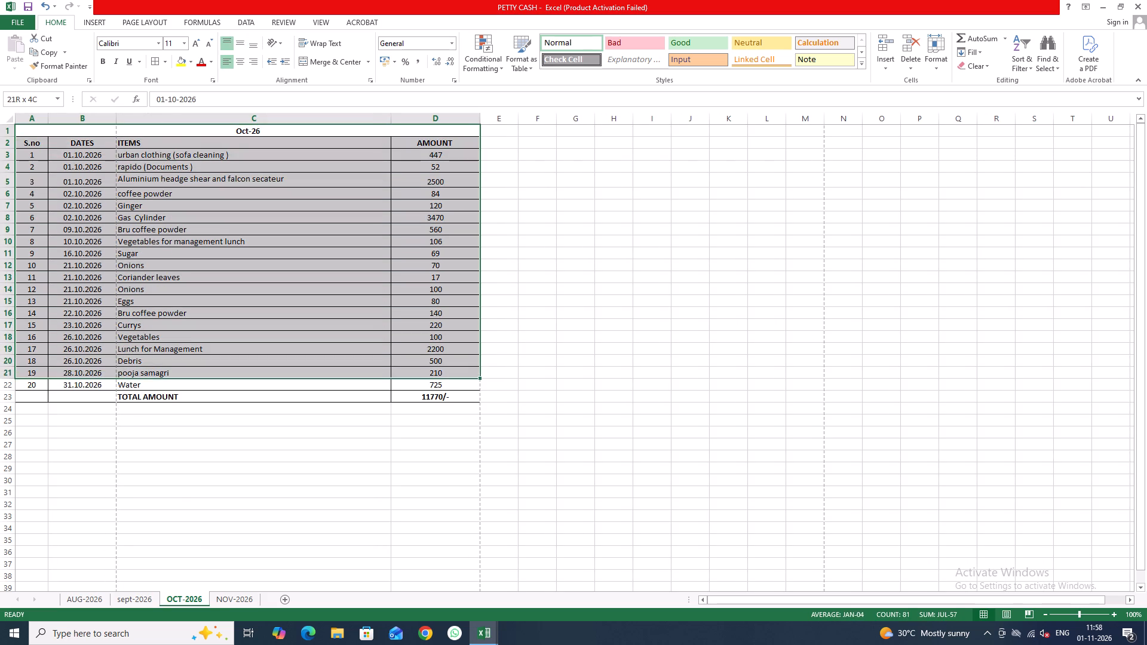
pyautogui.moveTo(382, 378); pyautogui.dragTo(384, 392)
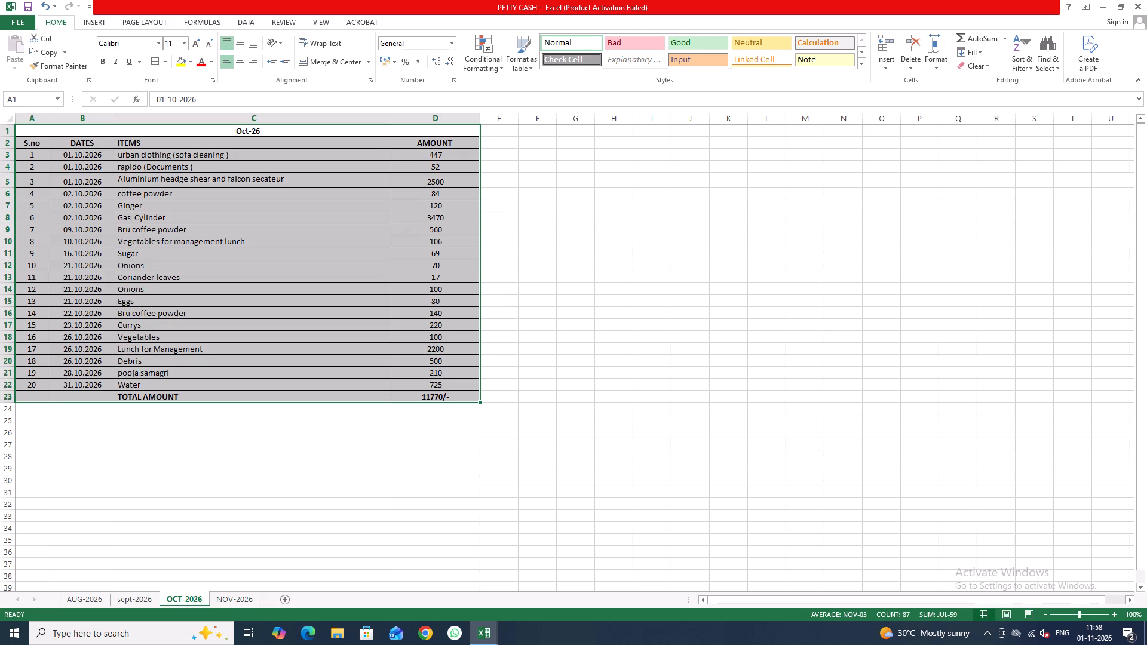
pyautogui.hotkey('ctrl', 'p')
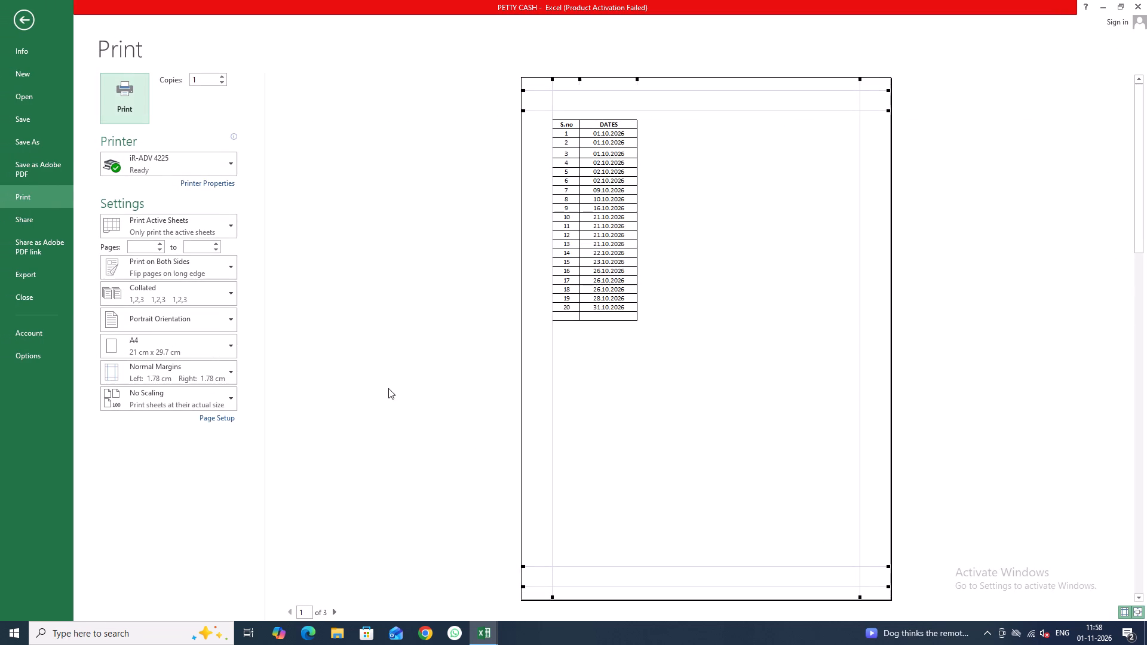
pyautogui.click(20, 17)
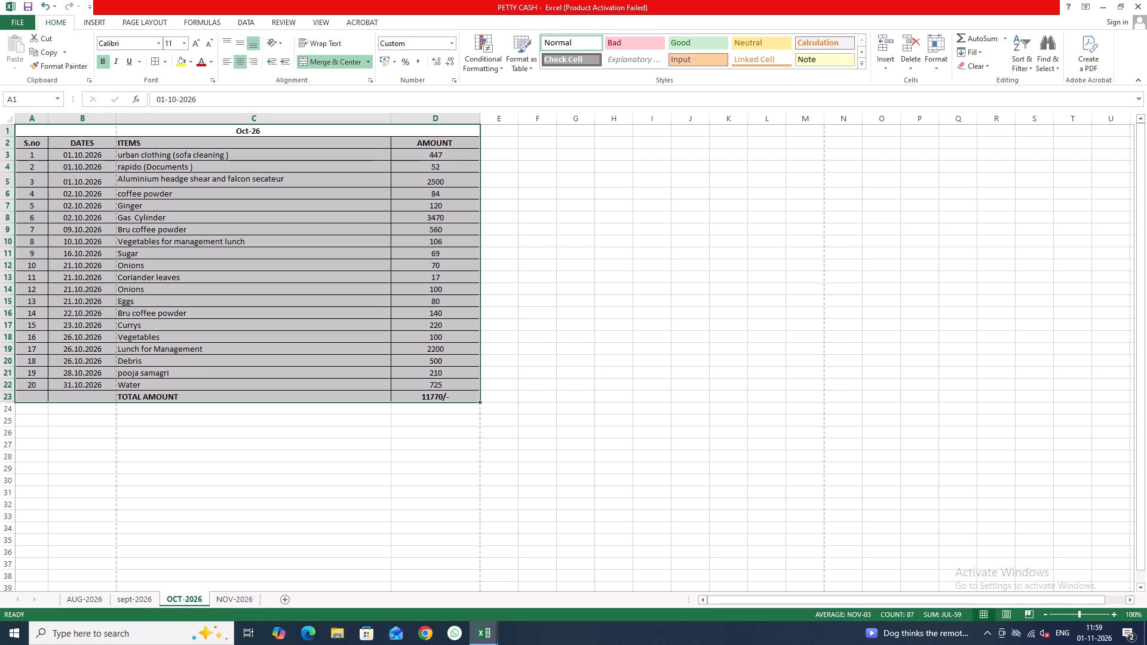
# Copy the October table A1:D23 into a new sheet after NOV-2026, starting at cell A1.
pyautogui.hotkey('ctrl', 'c')
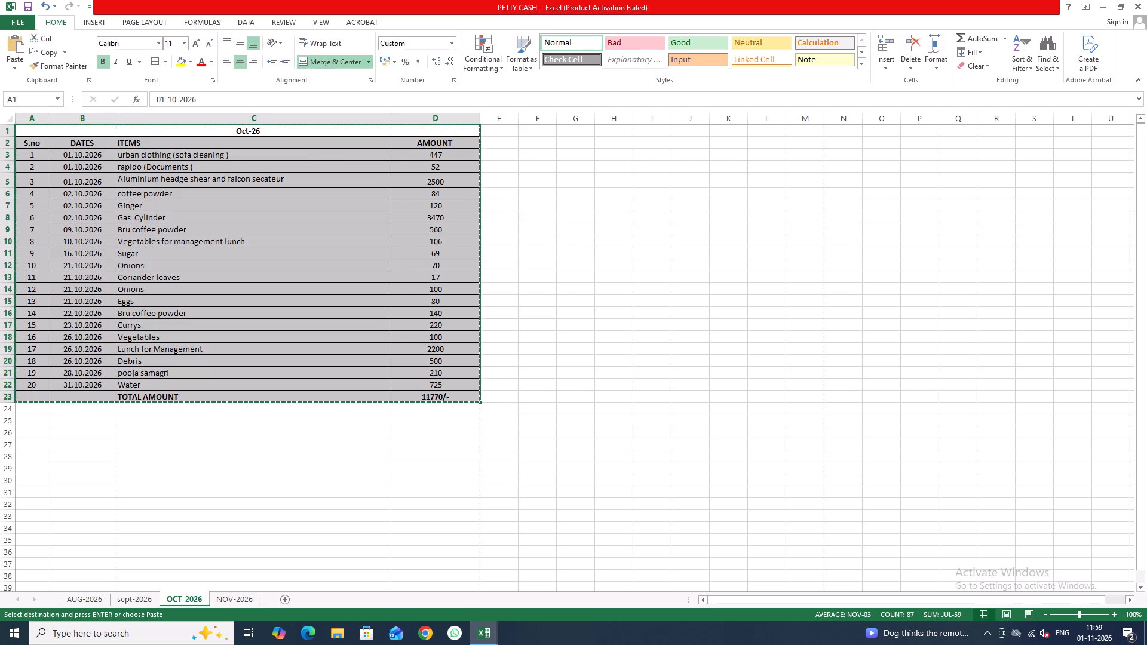
pyautogui.click(245, 597)
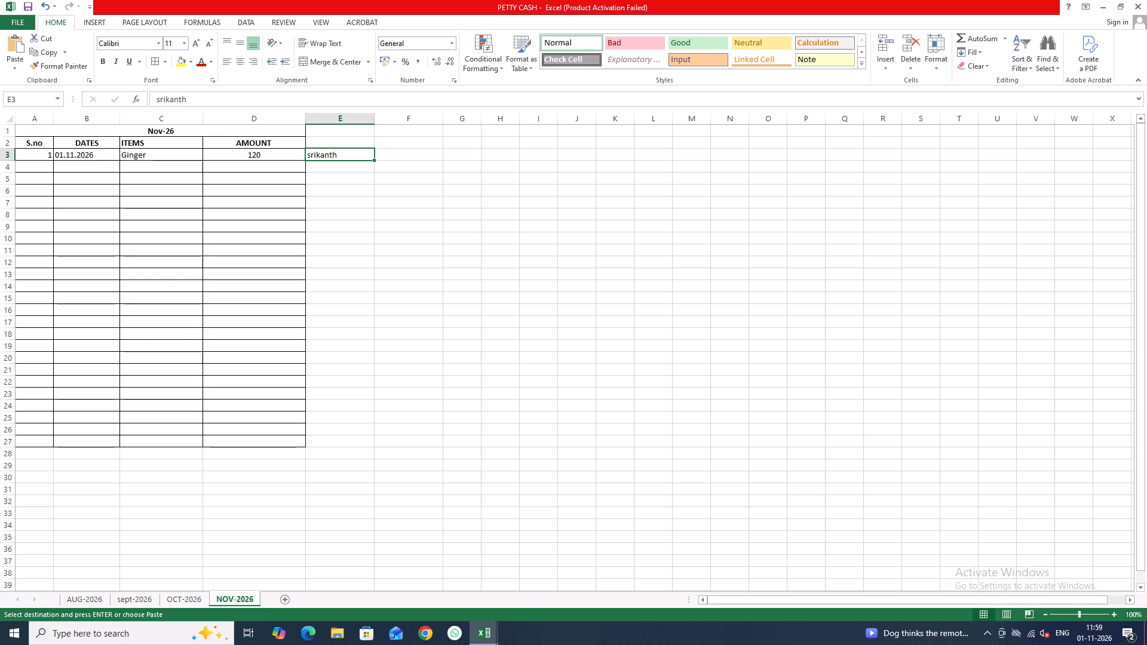
pyautogui.click(286, 598)
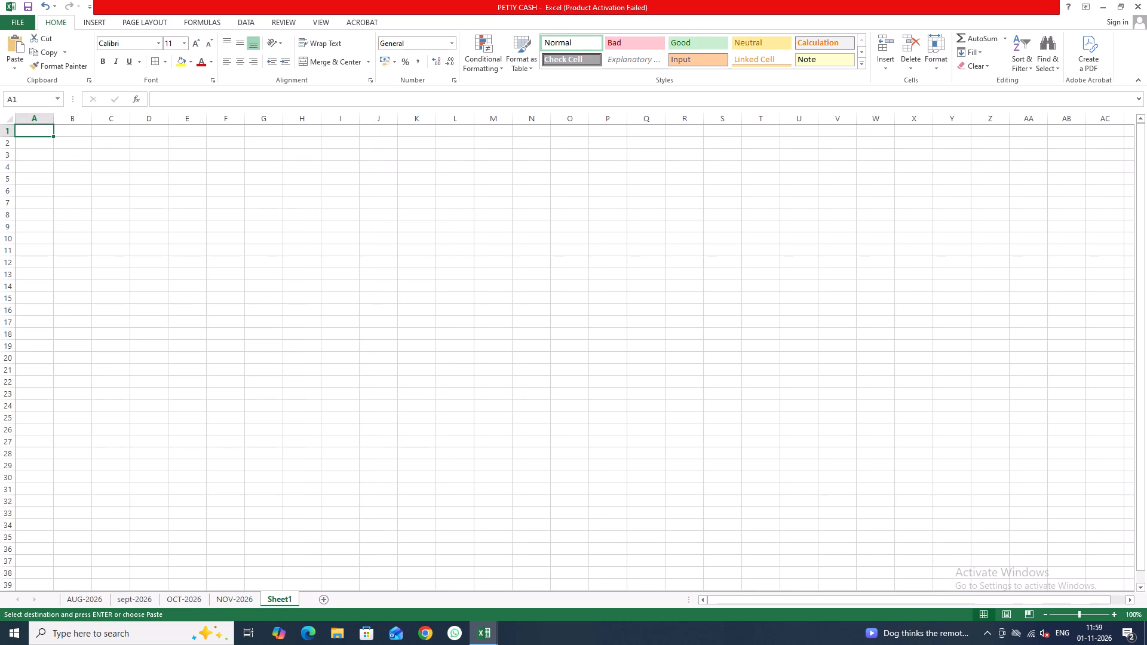
pyautogui.hotkey('ctrl', 'v')
pyautogui.moveTo(308, 251); pyautogui.dragTo(314, 254)
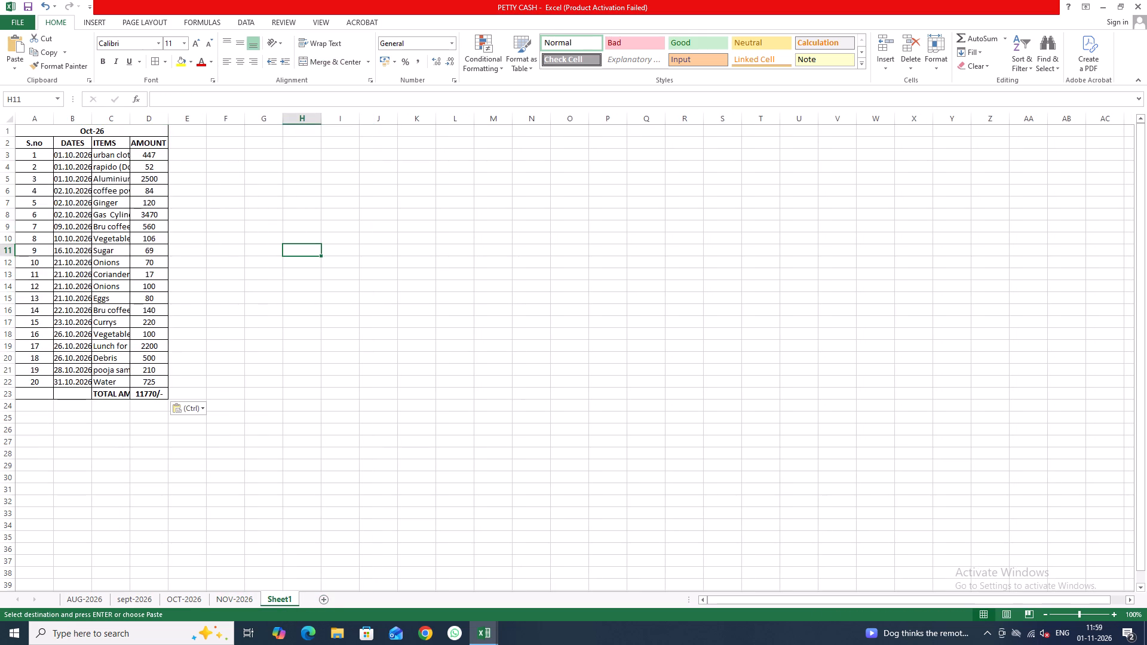
# Widen the AMOUNT, ITEMS and DATES columns on the new sheet so that every entry shows in full.
pyautogui.moveTo(173, 118); pyautogui.dragTo(240, 121)
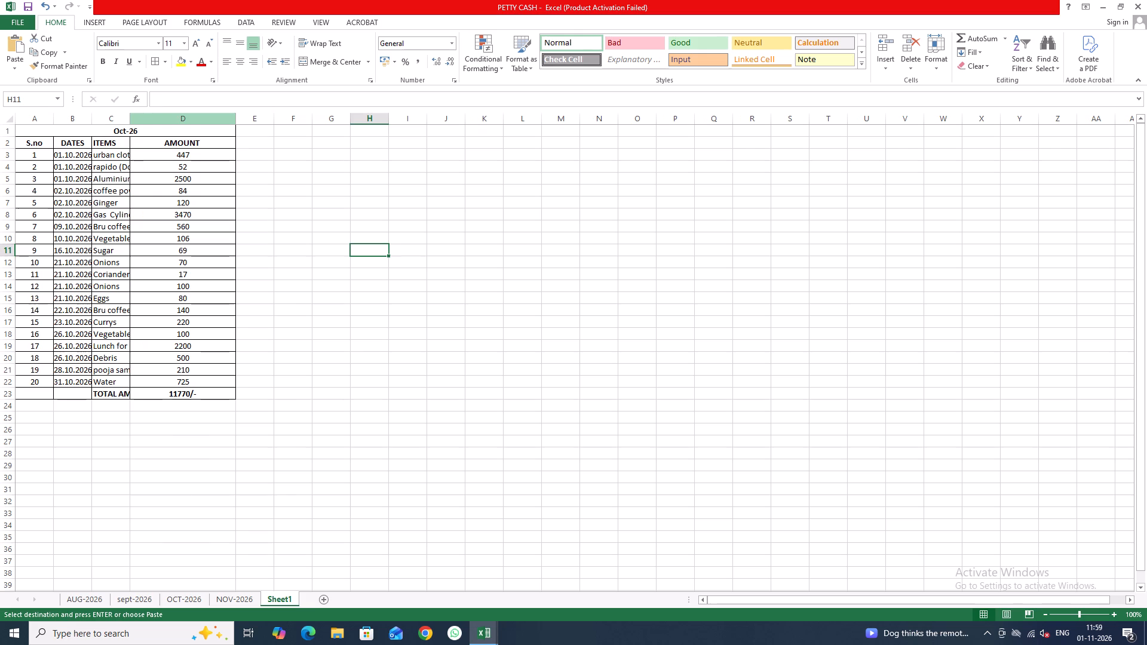
pyautogui.moveTo(131, 121); pyautogui.dragTo(209, 121)
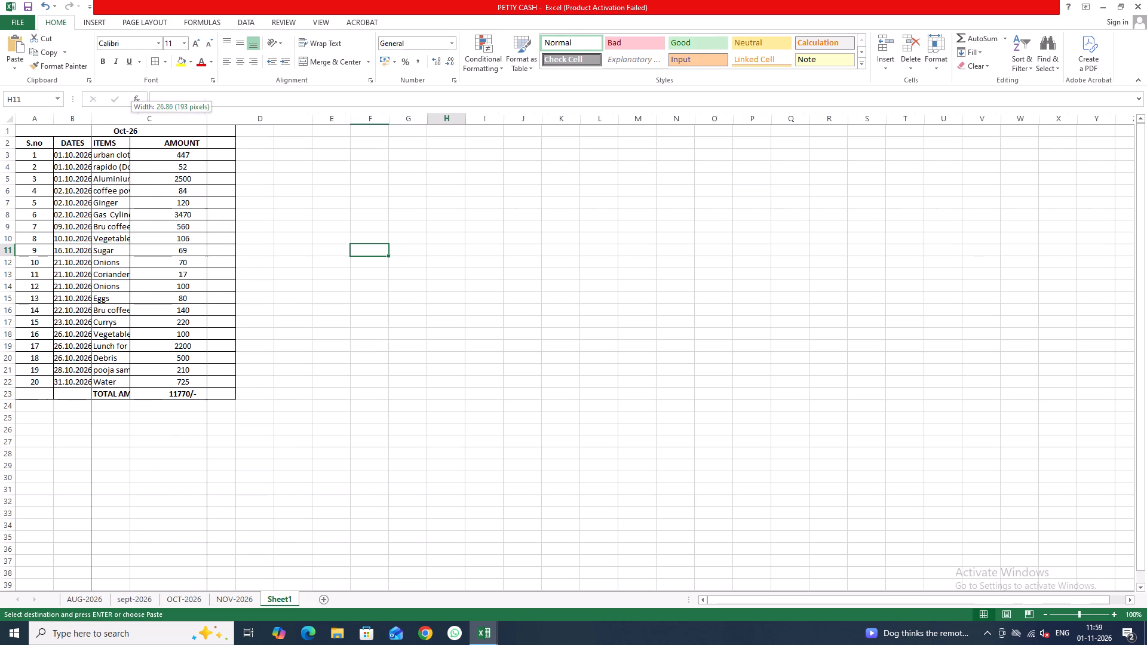
pyautogui.moveTo(209, 121); pyautogui.dragTo(232, 129)
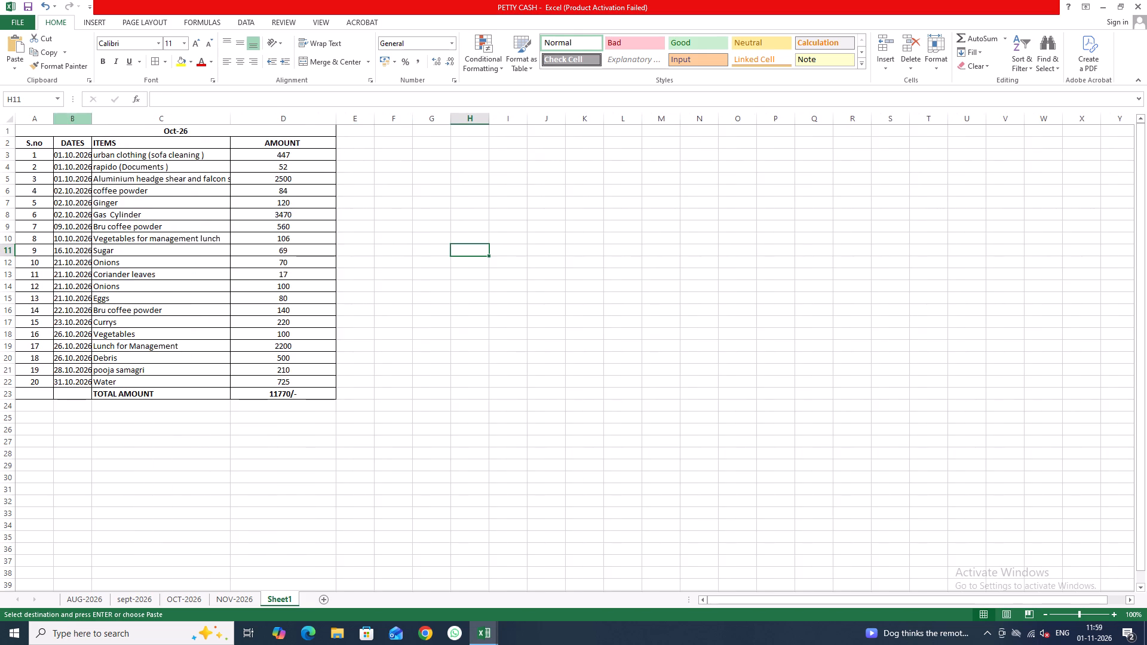
pyautogui.moveTo(91, 120); pyautogui.dragTo(136, 120)
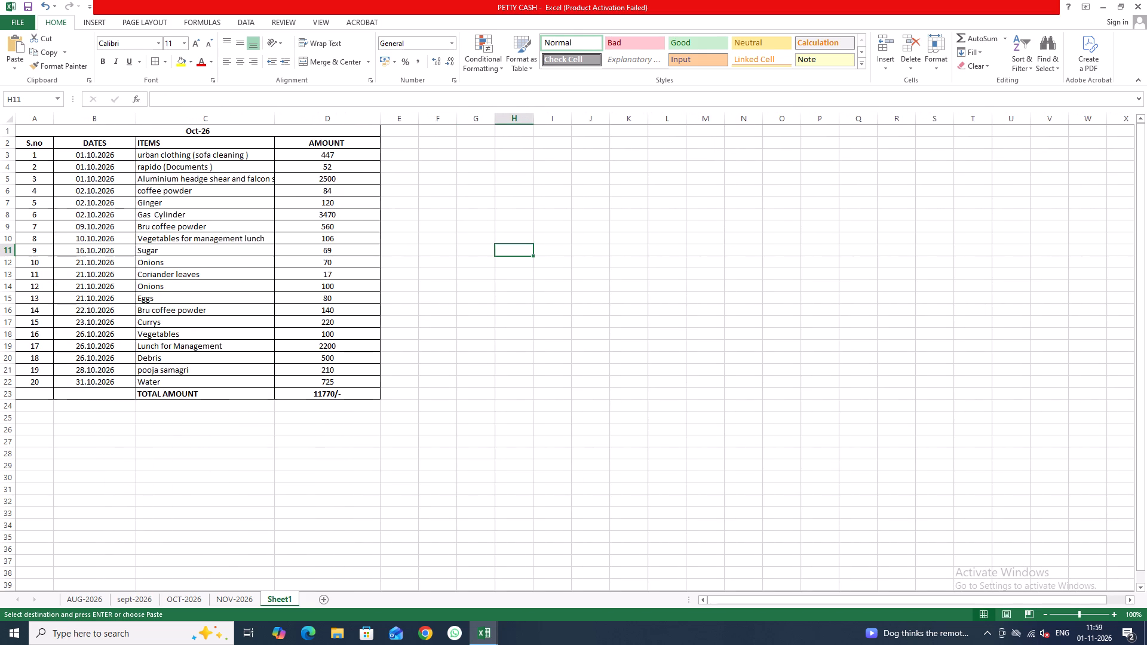
pyautogui.moveTo(276, 113); pyautogui.dragTo(287, 113)
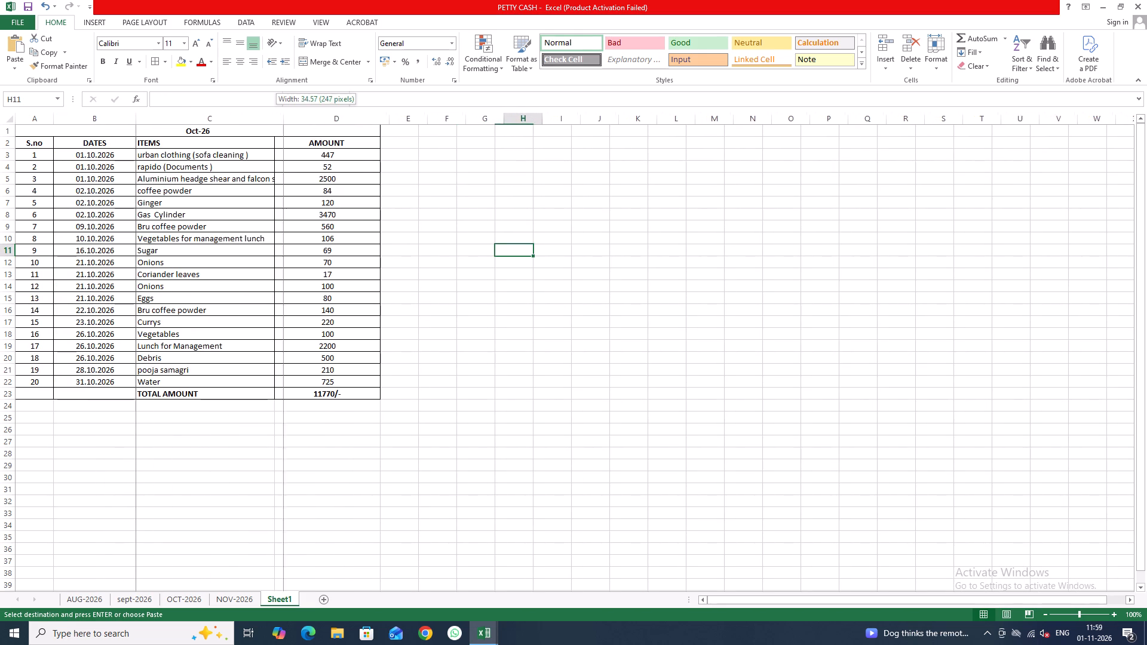
pyautogui.moveTo(287, 113); pyautogui.dragTo(309, 113)
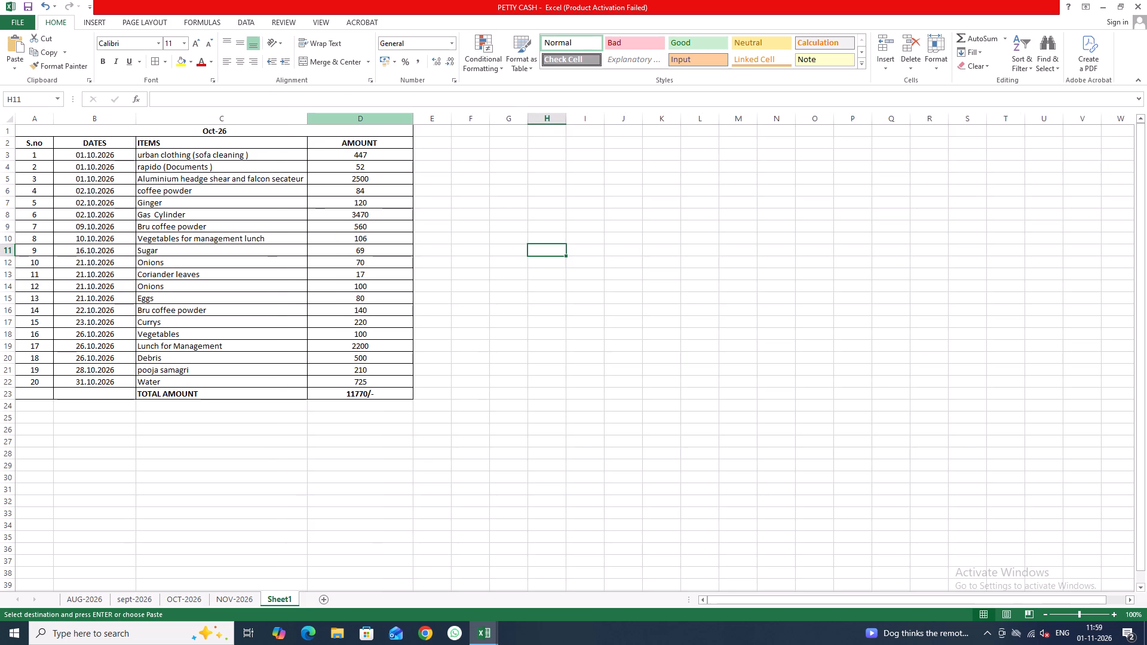
pyautogui.click(422, 526)
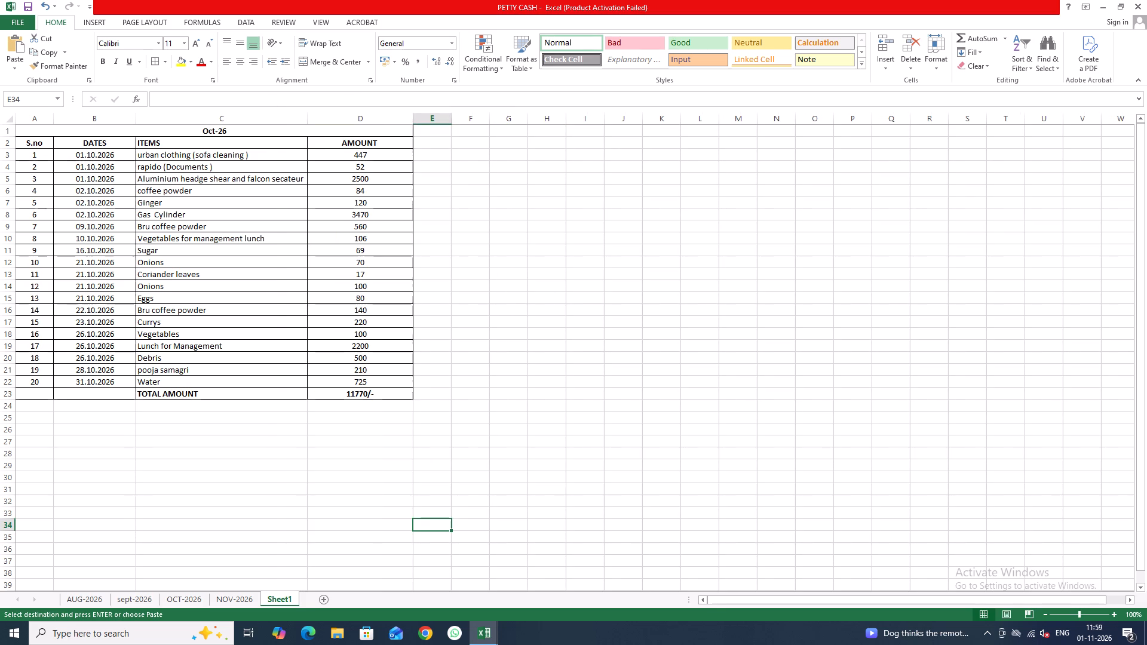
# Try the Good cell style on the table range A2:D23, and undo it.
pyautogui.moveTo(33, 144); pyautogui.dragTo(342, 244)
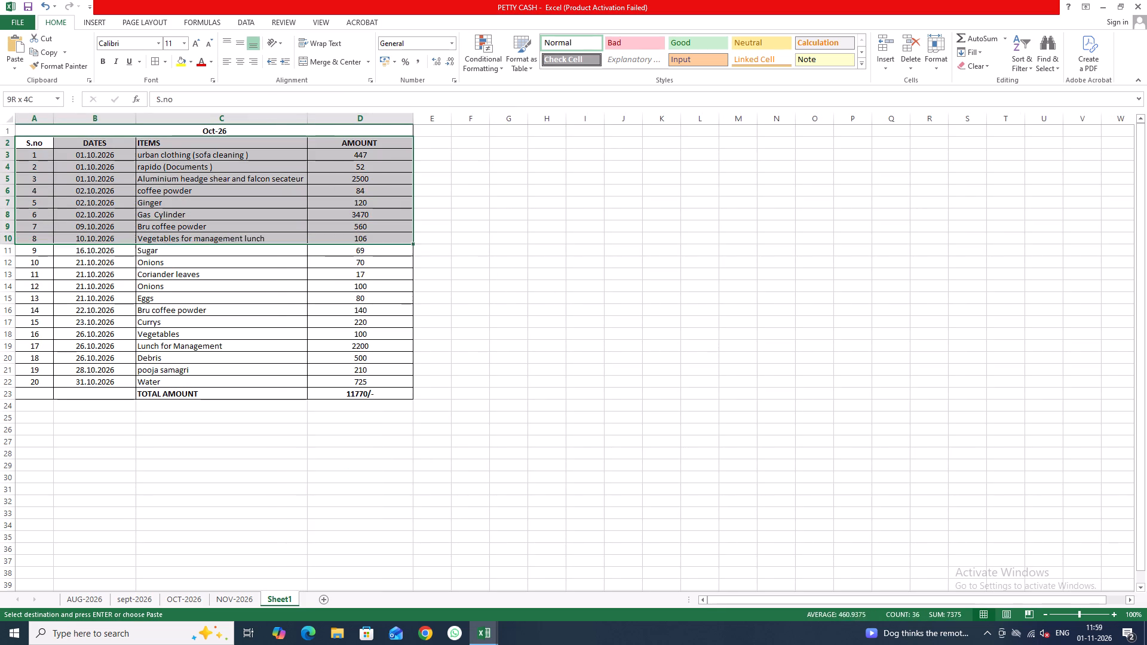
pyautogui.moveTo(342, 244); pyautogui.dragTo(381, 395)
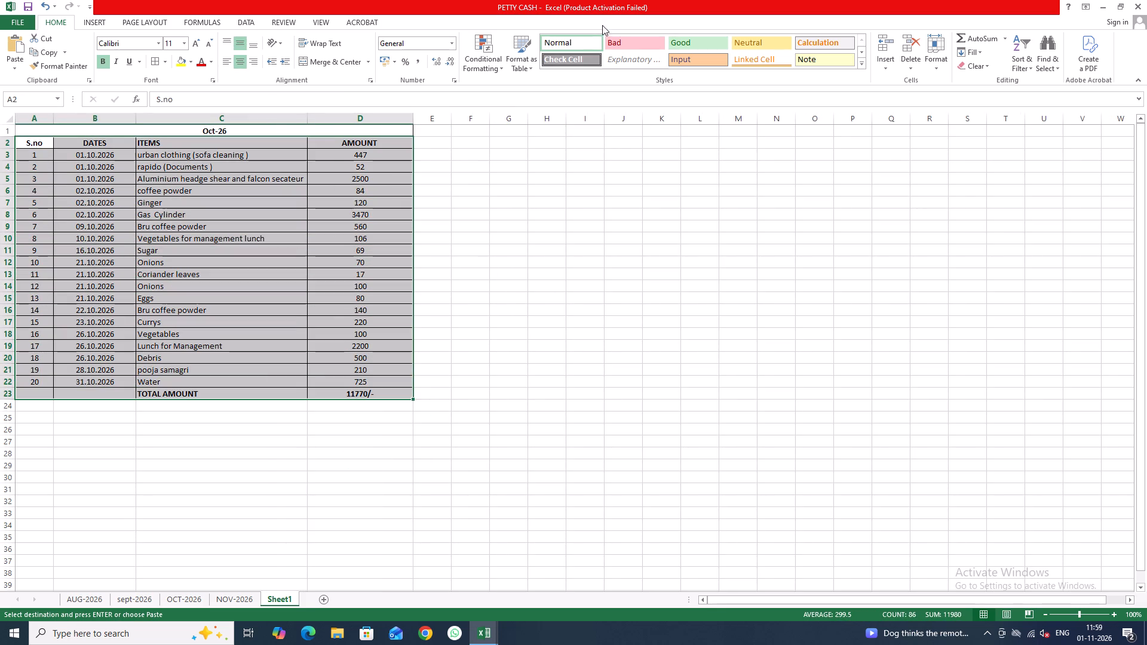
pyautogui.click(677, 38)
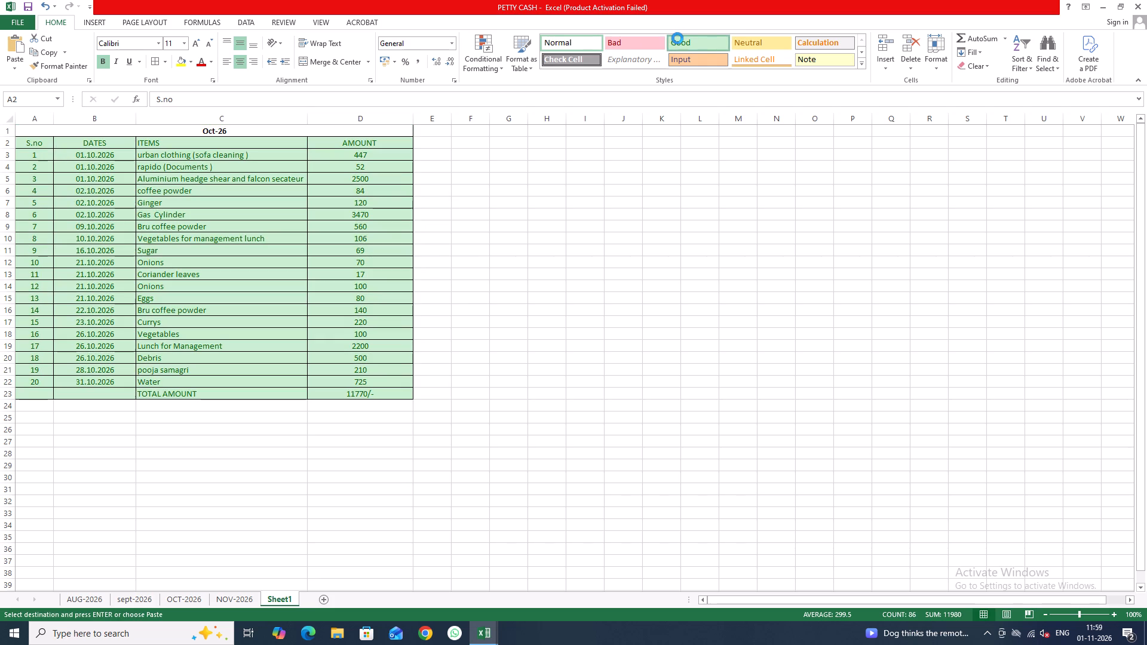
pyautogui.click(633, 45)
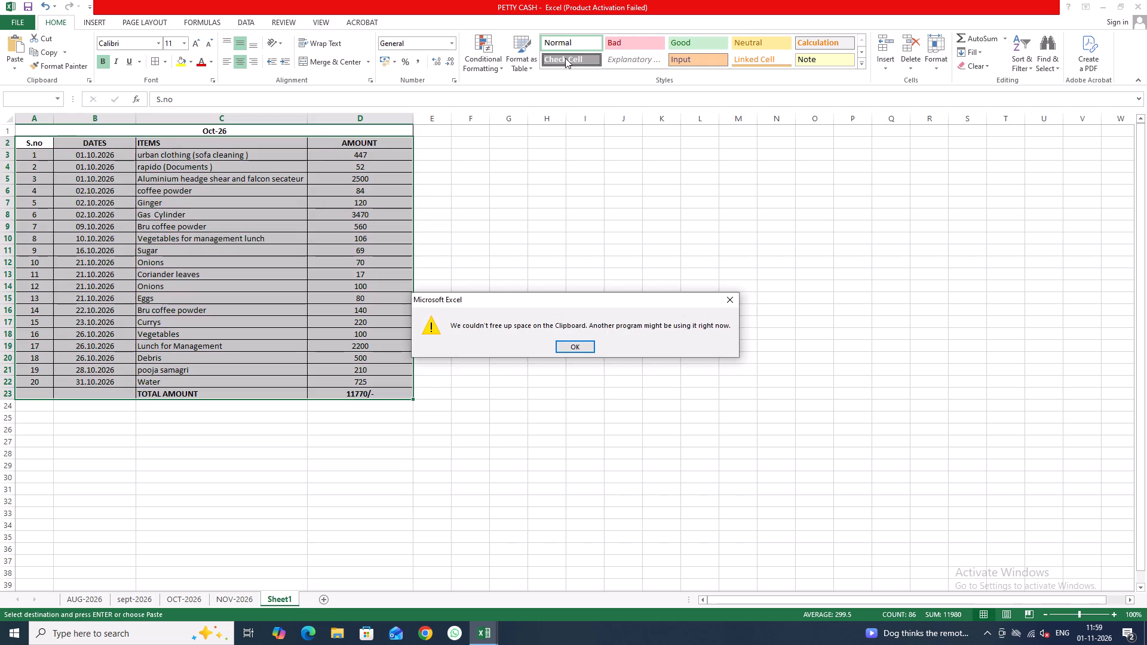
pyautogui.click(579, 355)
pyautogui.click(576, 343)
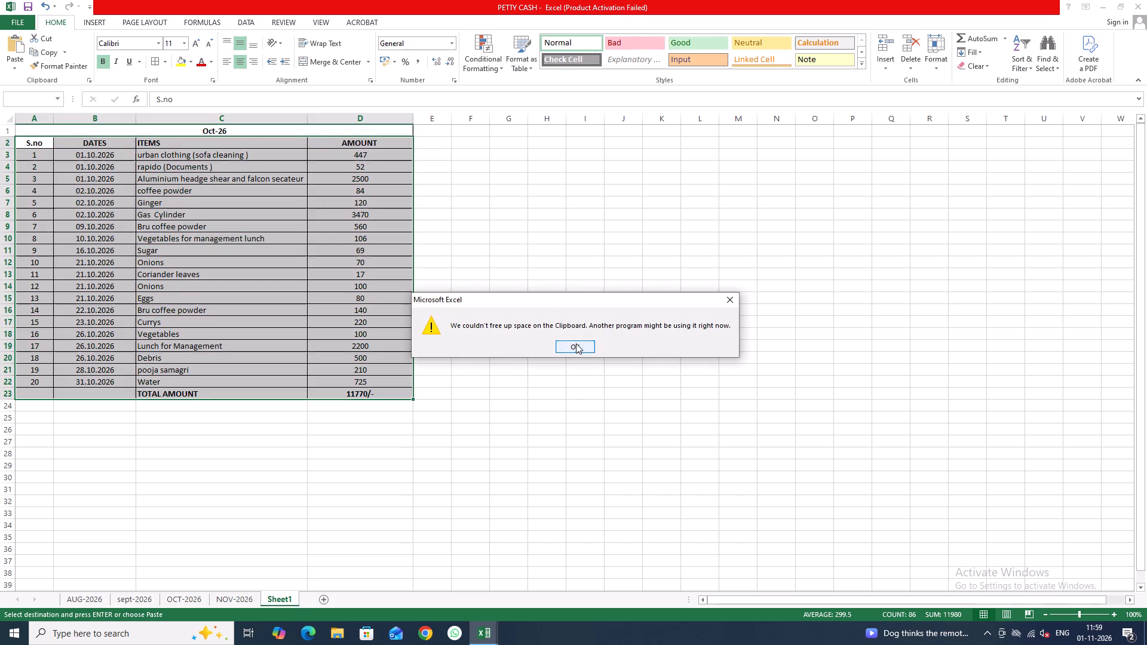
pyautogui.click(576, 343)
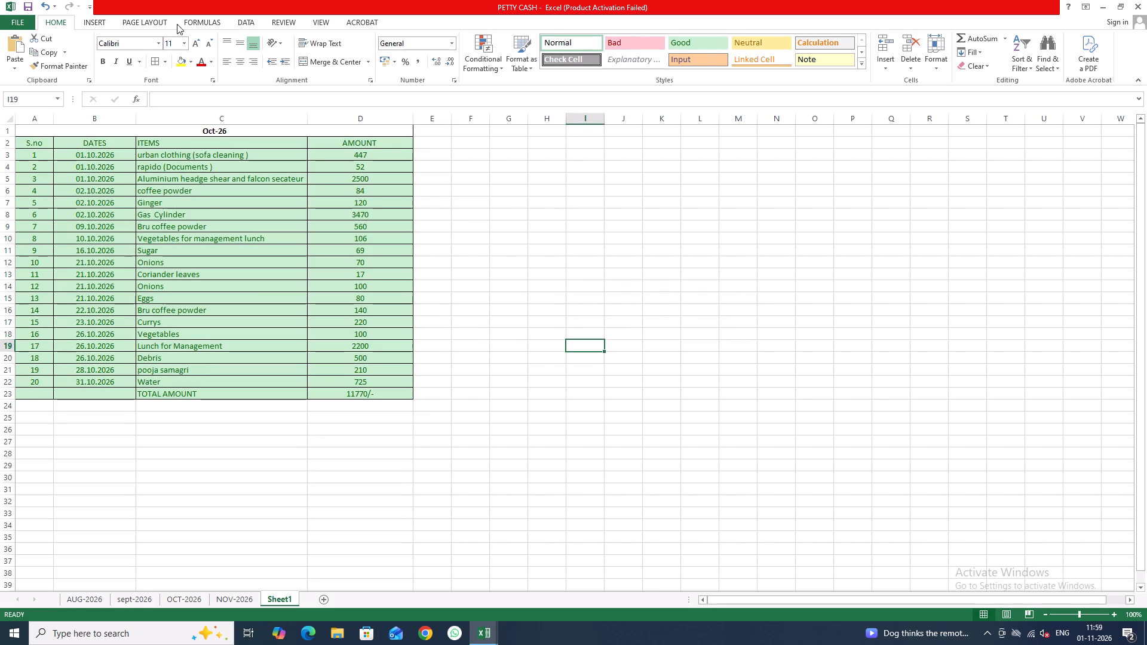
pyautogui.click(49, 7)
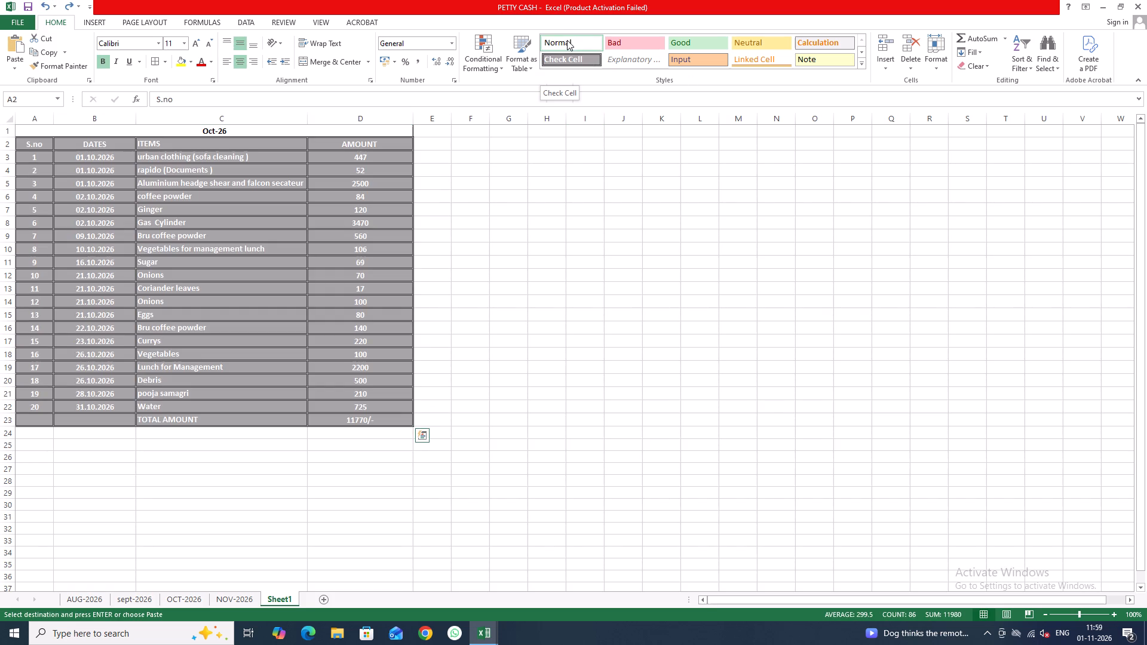
# Apply the Normal cell style to the table range A2:D23.
pyautogui.click(567, 40)
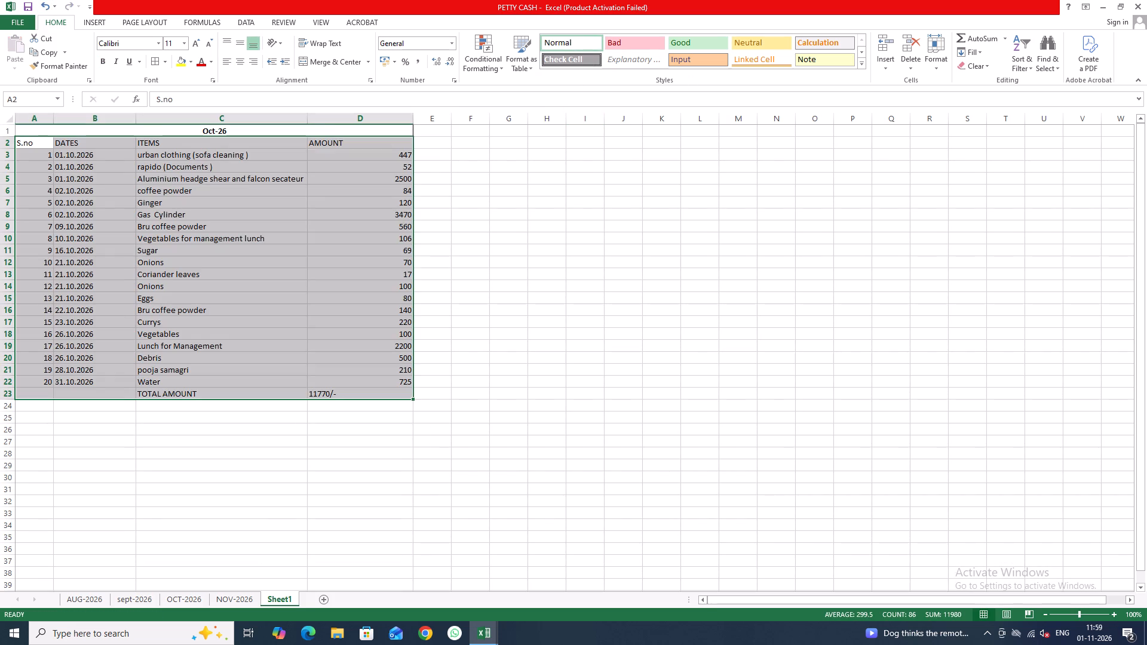
pyautogui.click(511, 340)
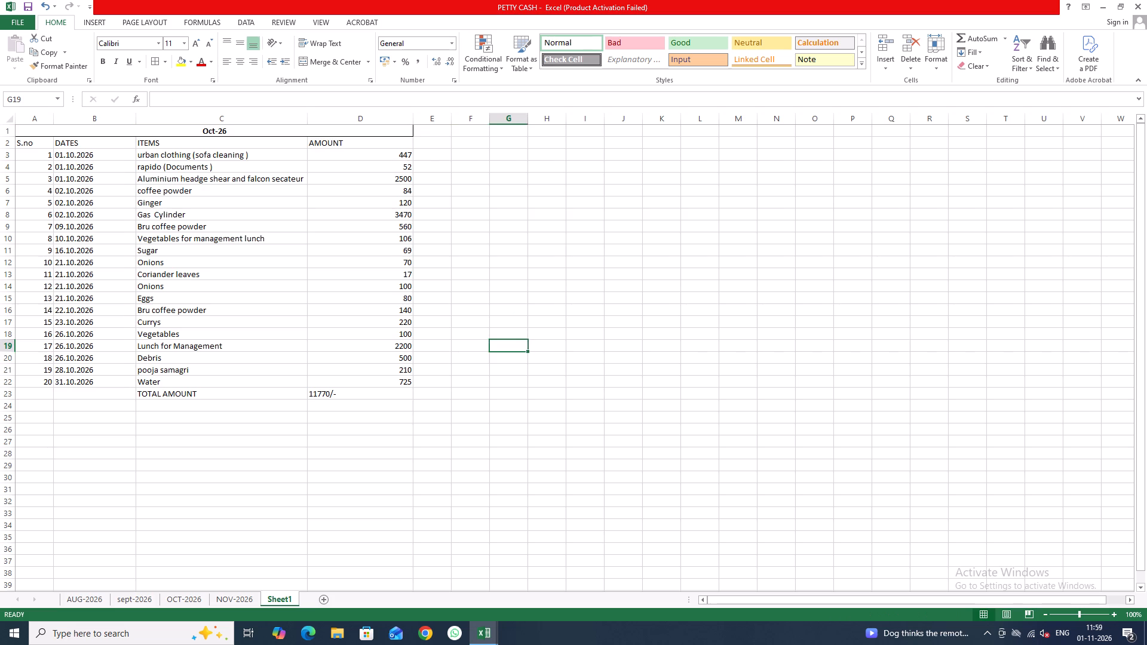
# Add all borders to the whole October table A1:D23.
pyautogui.moveTo(21, 131); pyautogui.dragTo(394, 303)
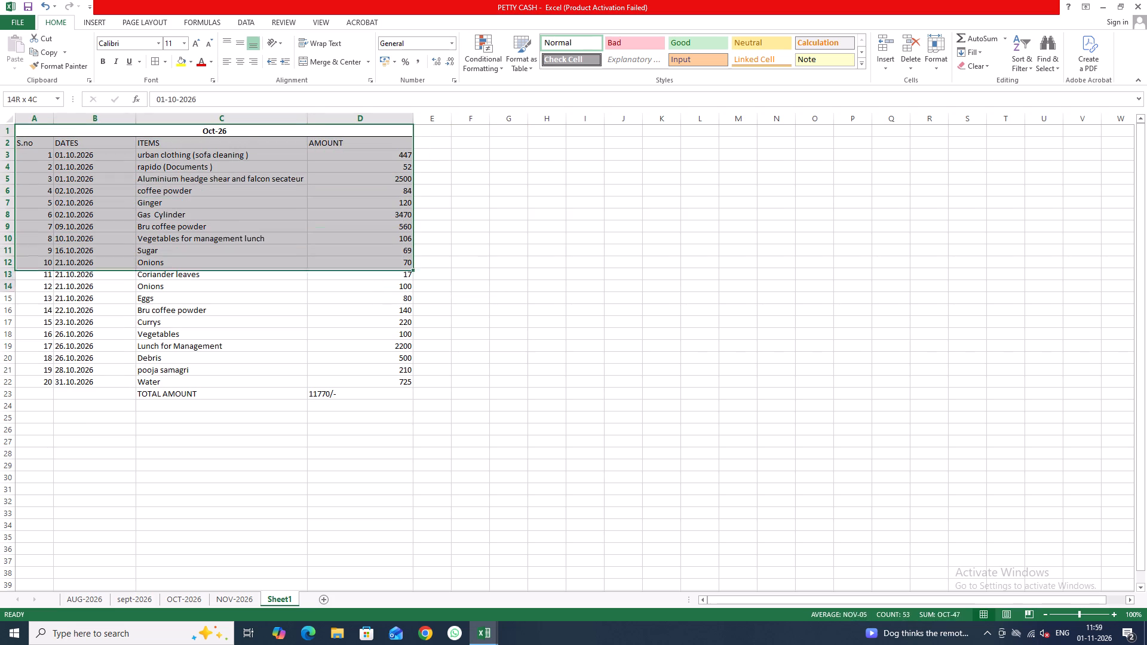
pyautogui.moveTo(394, 303); pyautogui.dragTo(400, 391)
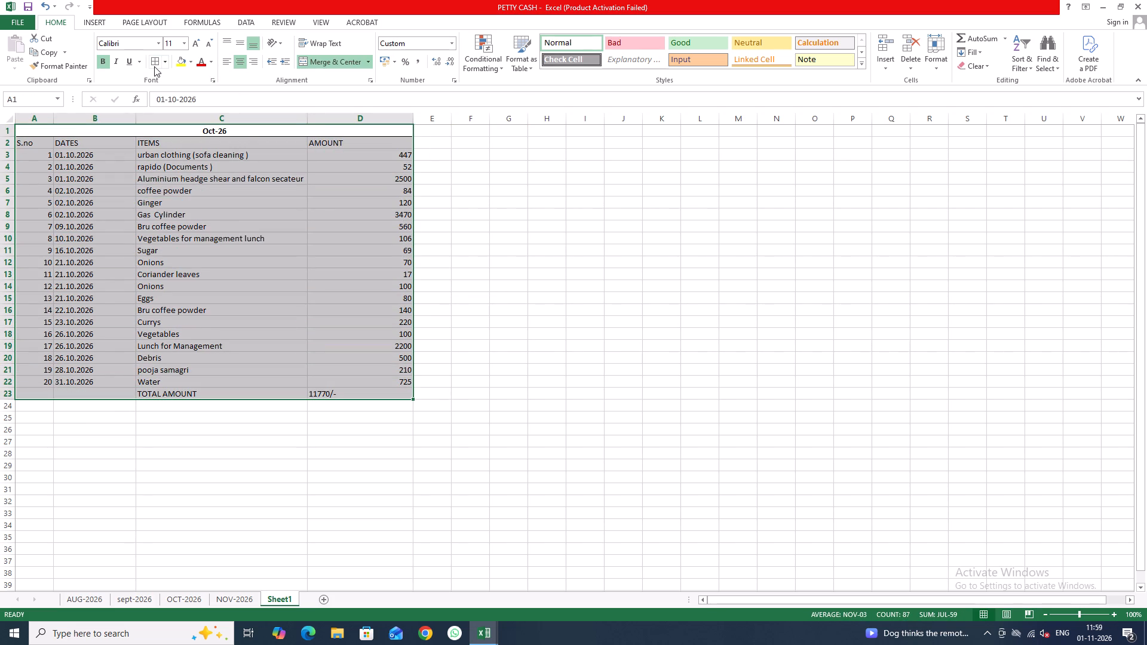
pyautogui.click(154, 66)
pyautogui.click(440, 401)
# Make the TOTAL AMOUNT label in C23 and its amount in D23 bold.
pyautogui.click(356, 397)
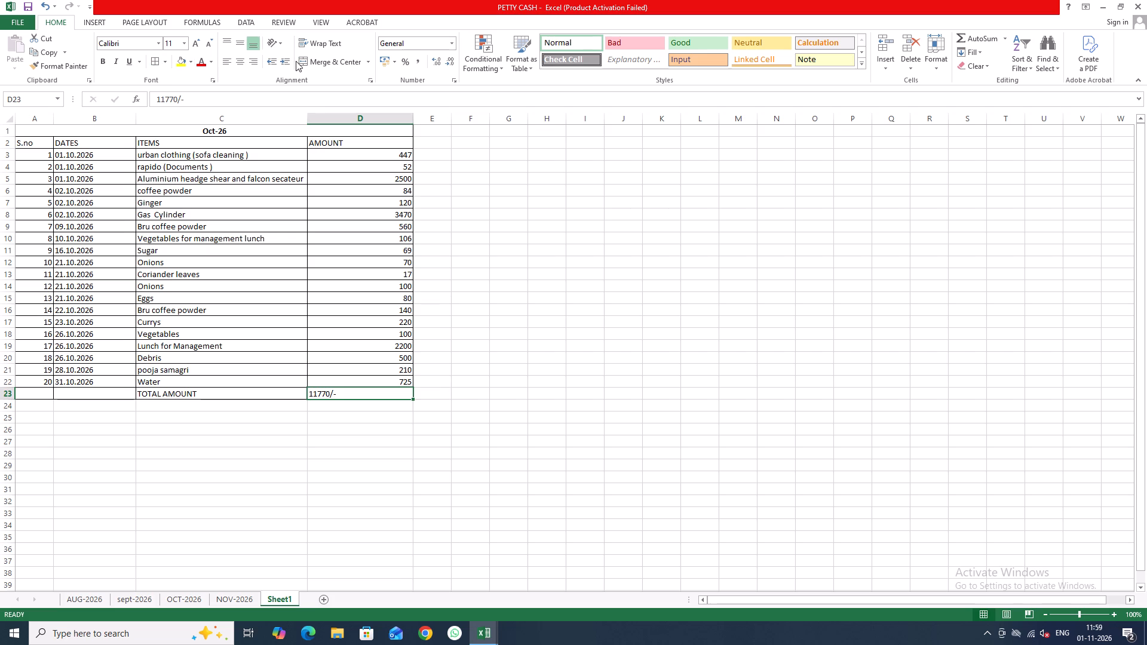
pyautogui.click(105, 63)
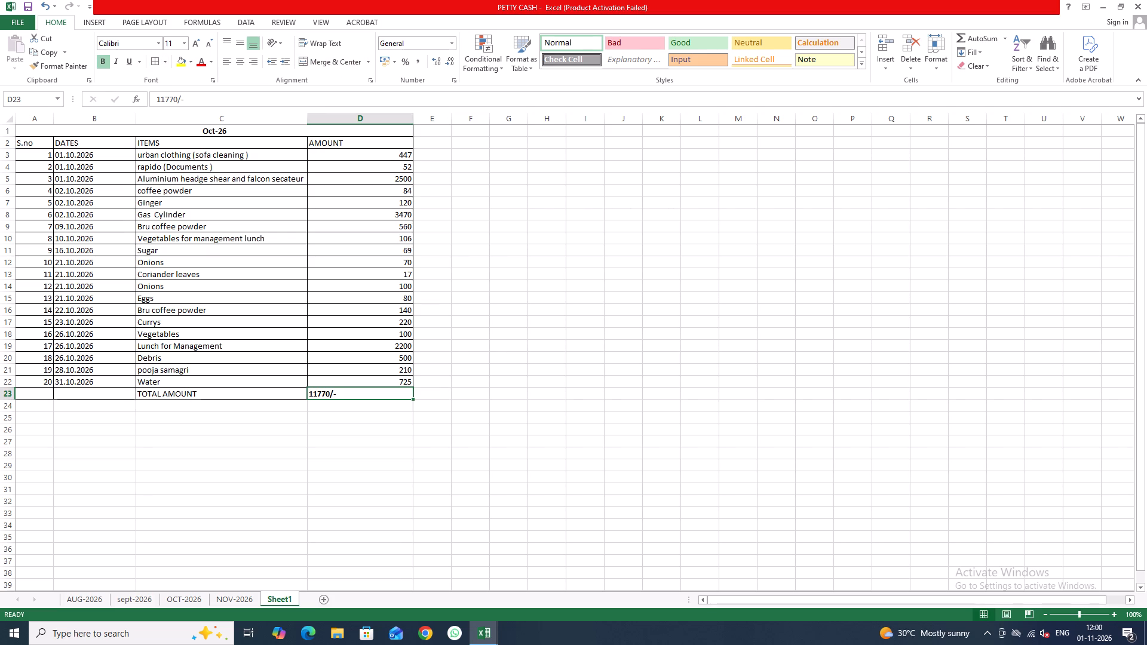
pyautogui.click(186, 391)
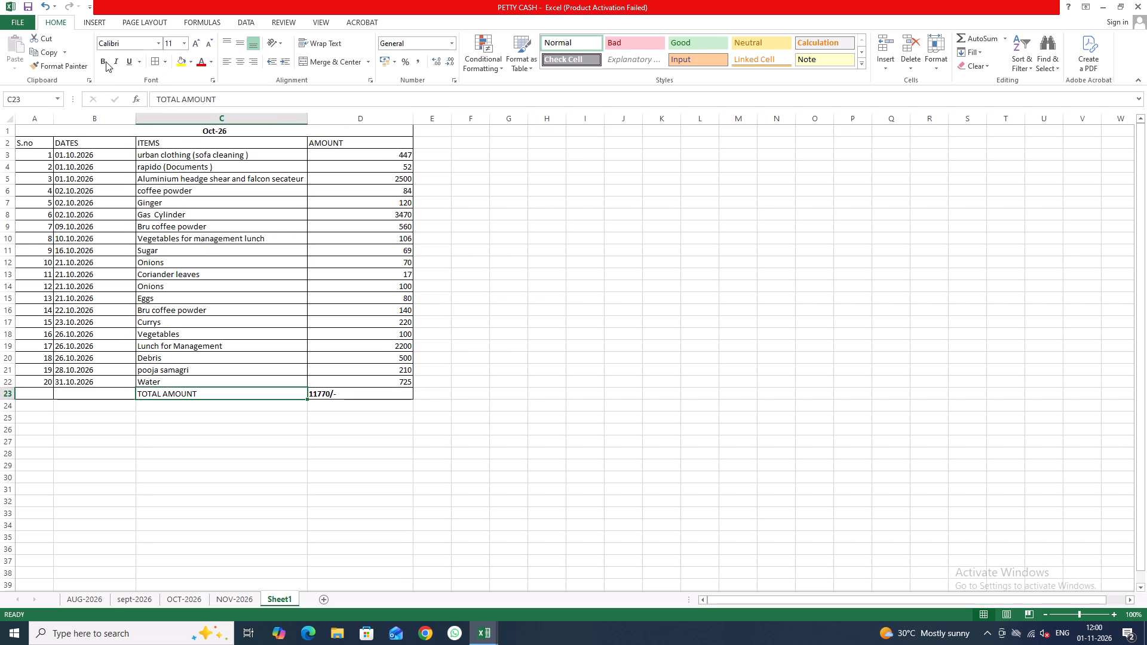
pyautogui.click(105, 62)
pyautogui.click(128, 444)
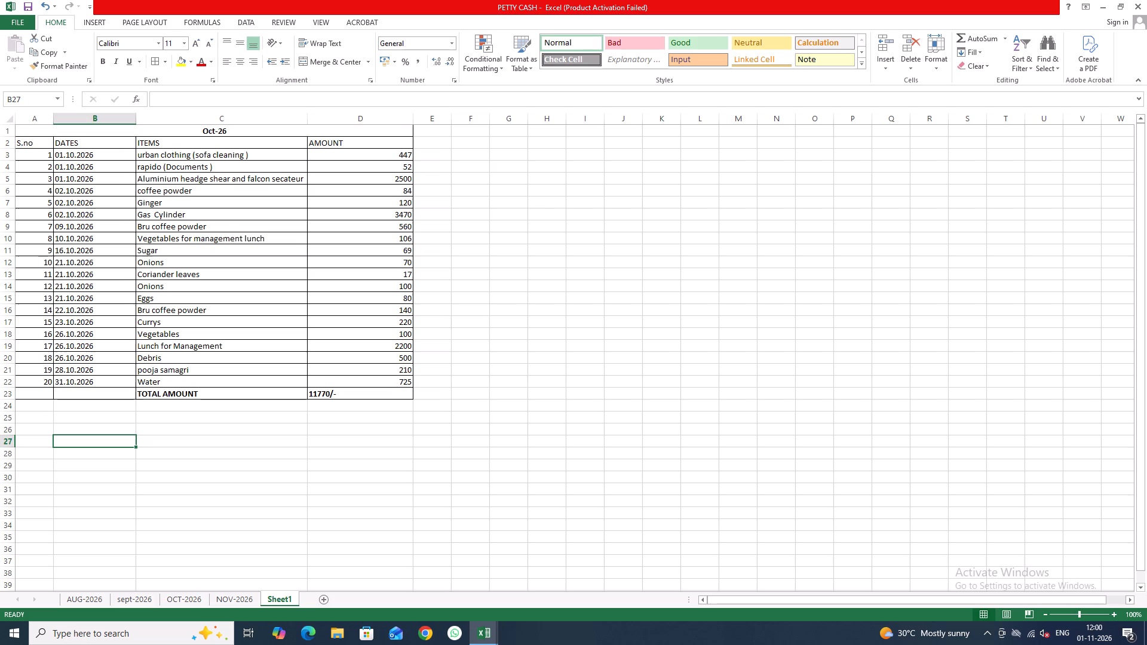
# Centre the contents of the S.no column A and the DATES column B.
pyautogui.click(41, 131)
pyautogui.click(44, 116)
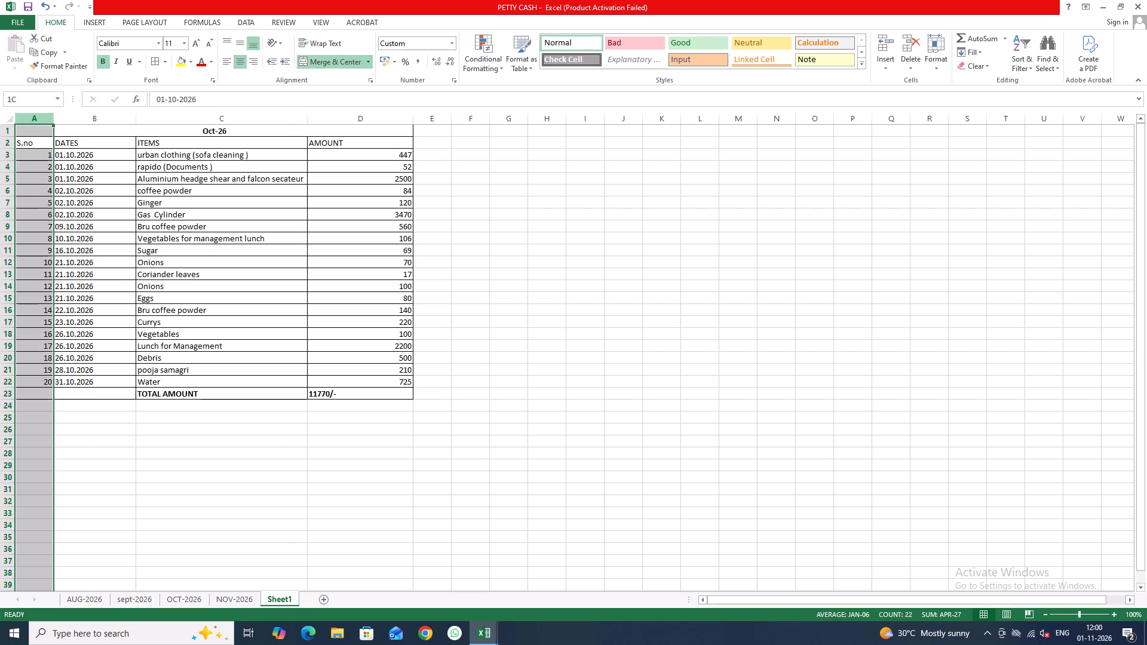
pyautogui.click(240, 65)
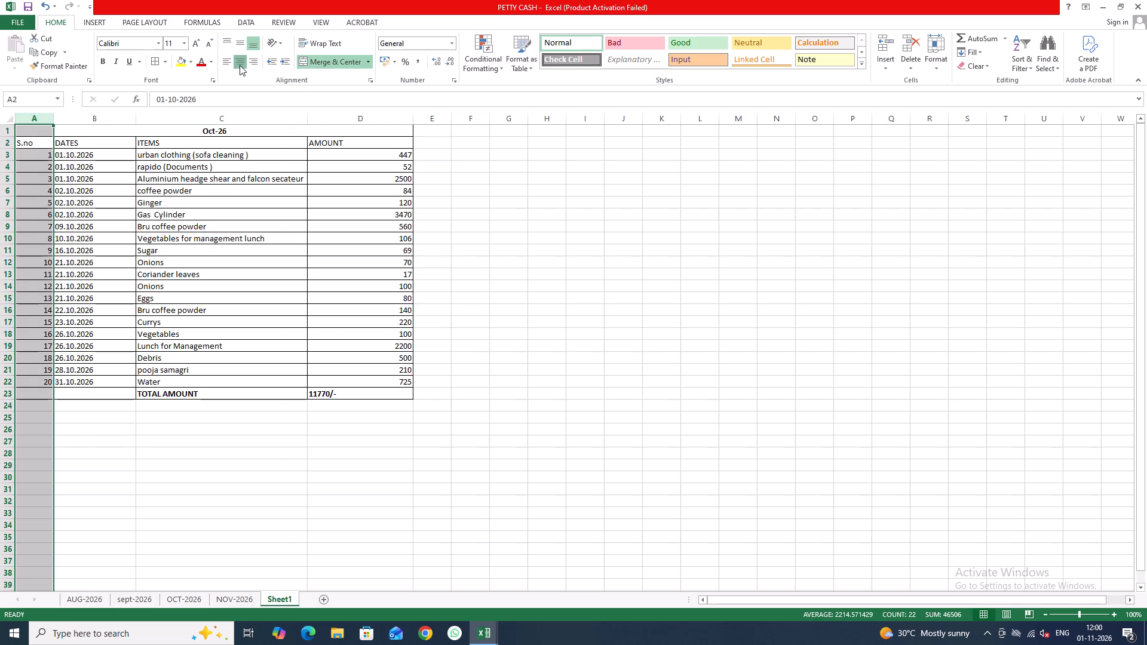
pyautogui.click(108, 118)
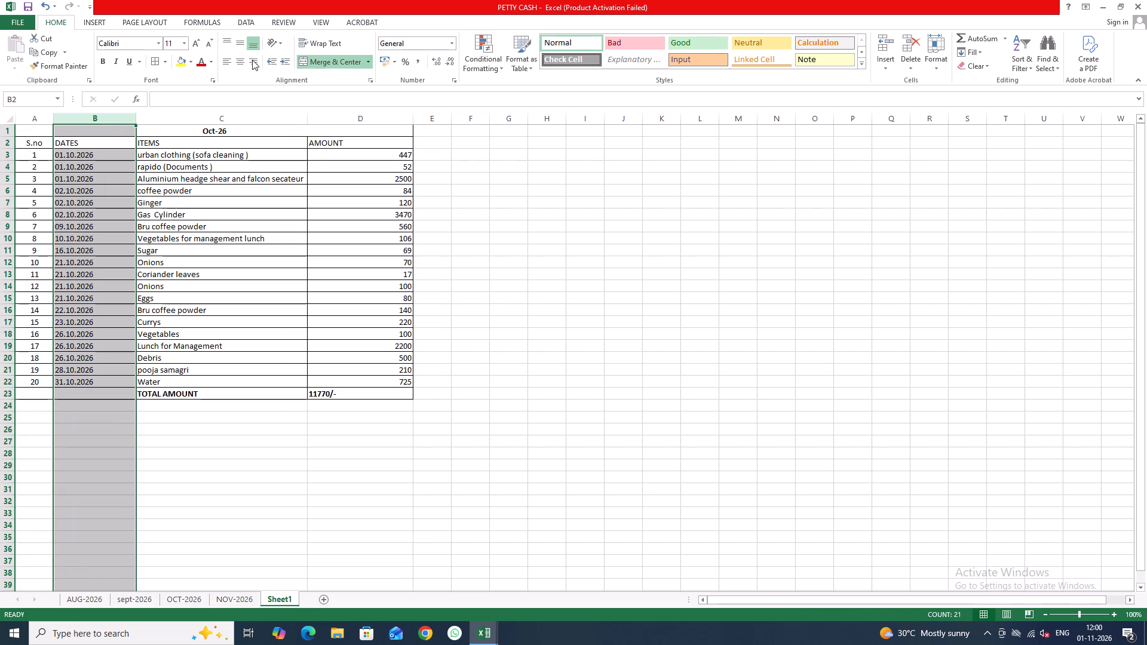
pyautogui.click(242, 62)
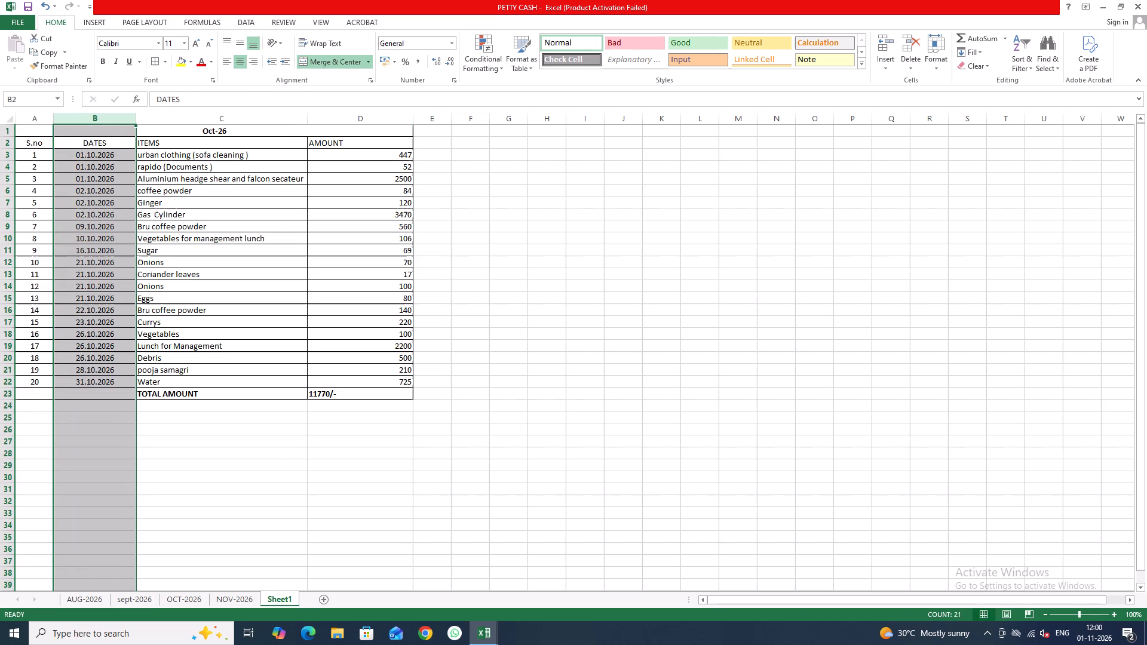
# Widen the ITEMS column C slightly more.
pyautogui.click(250, 106)
pyautogui.click(237, 119)
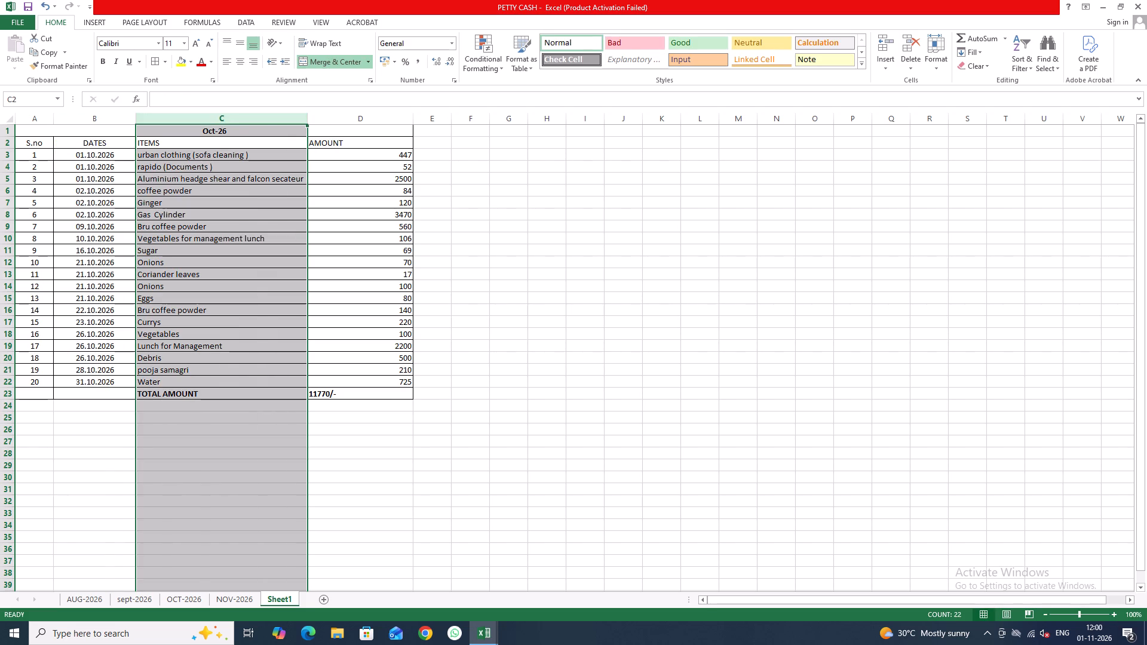
pyautogui.moveTo(310, 117); pyautogui.dragTo(320, 116)
pyautogui.click(256, 417)
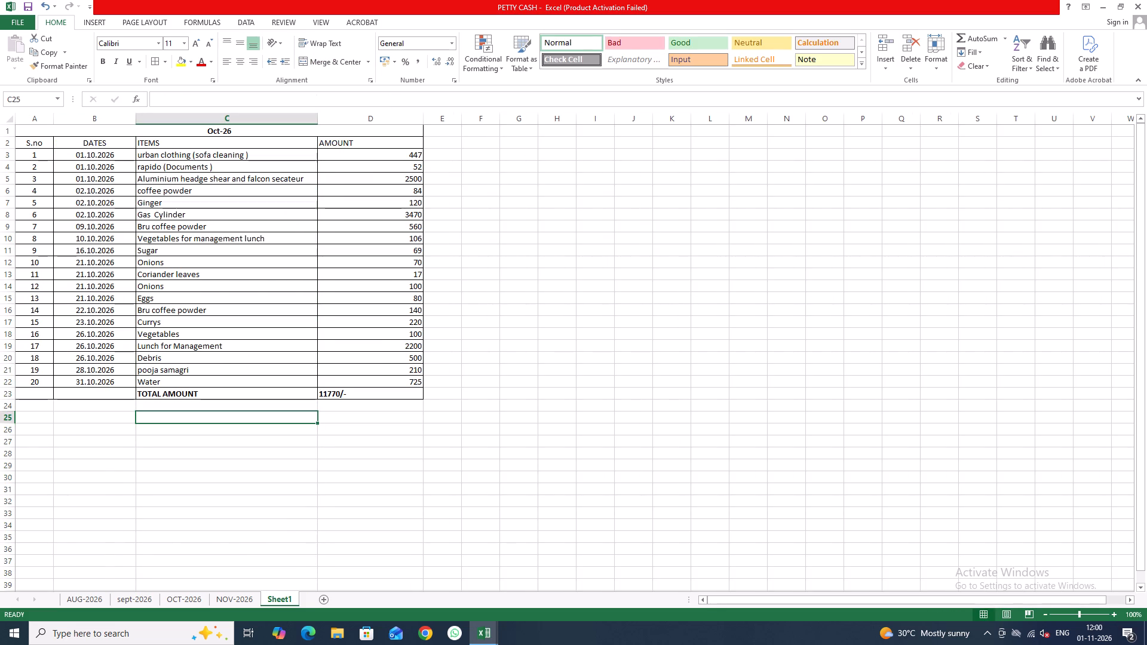
# Increase the heights of the October table's lower item rows, rows 13 to 22, slightly one by one.
pyautogui.moveTo(13, 385); pyautogui.dragTo(13, 390)
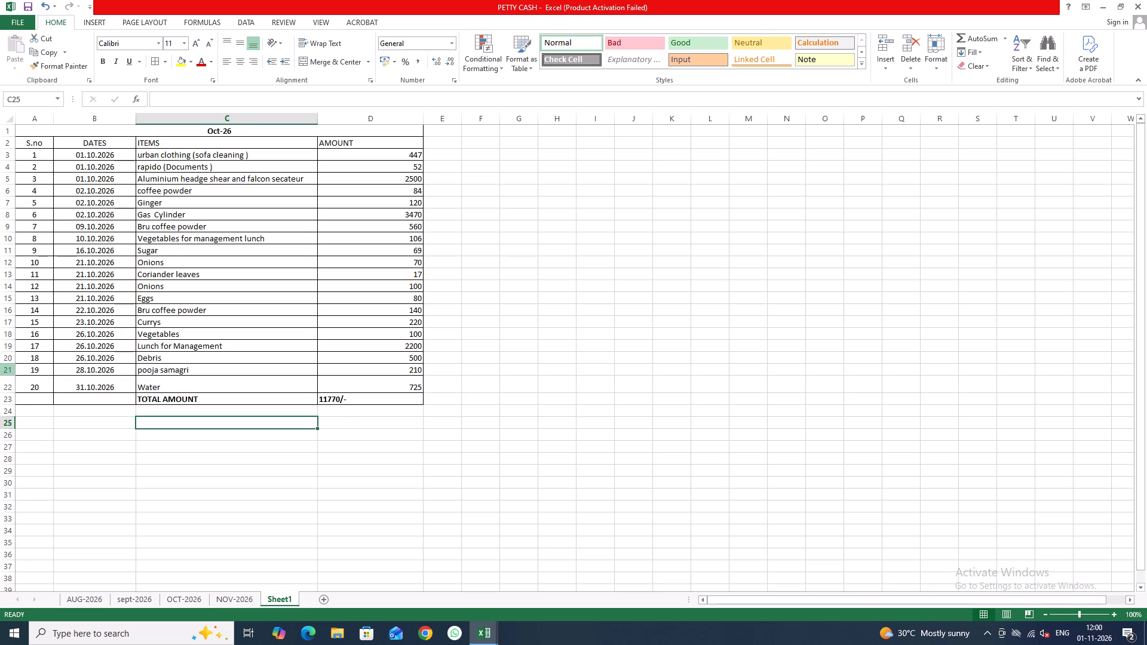
pyautogui.click(11, 371)
pyautogui.click(13, 374)
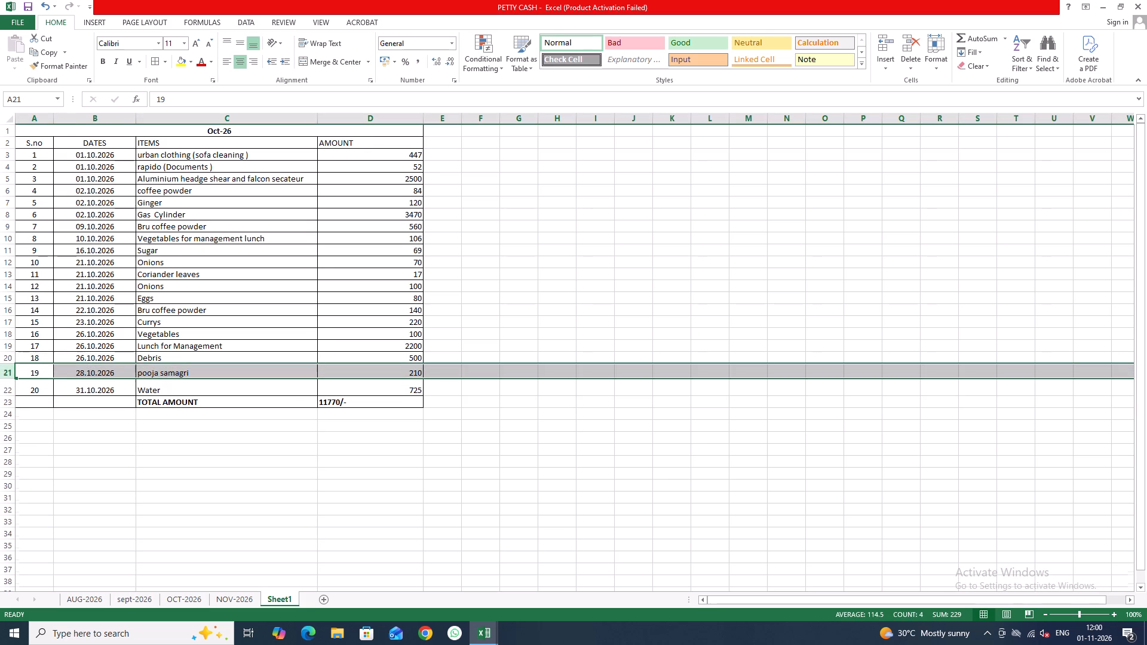
pyautogui.click(13, 363)
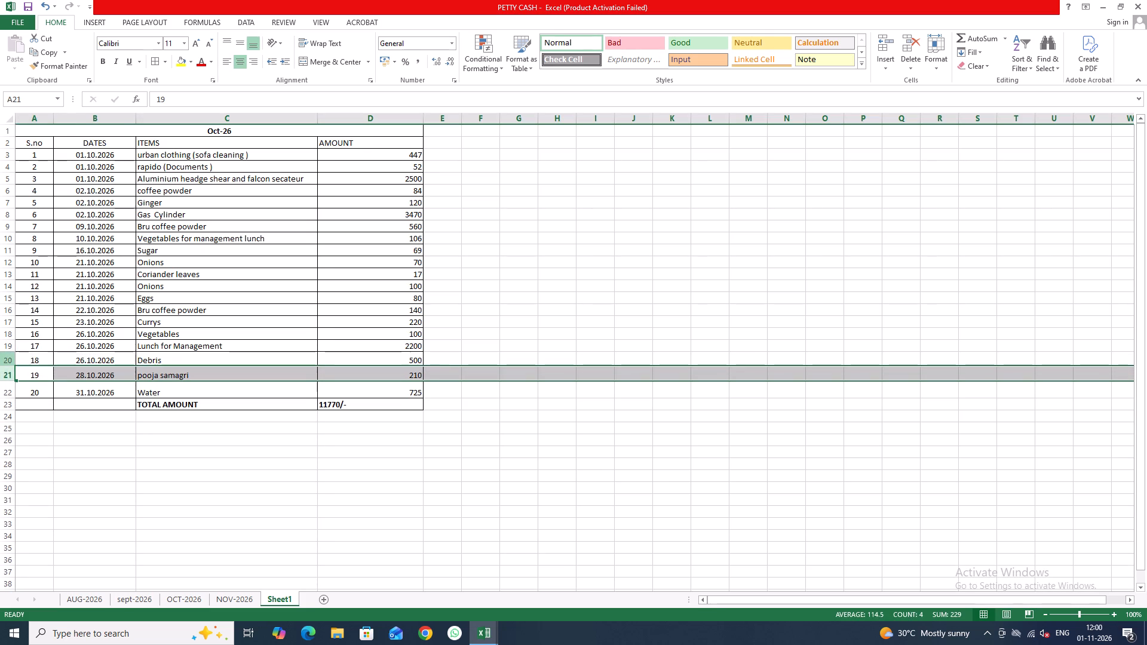
pyautogui.click(12, 351)
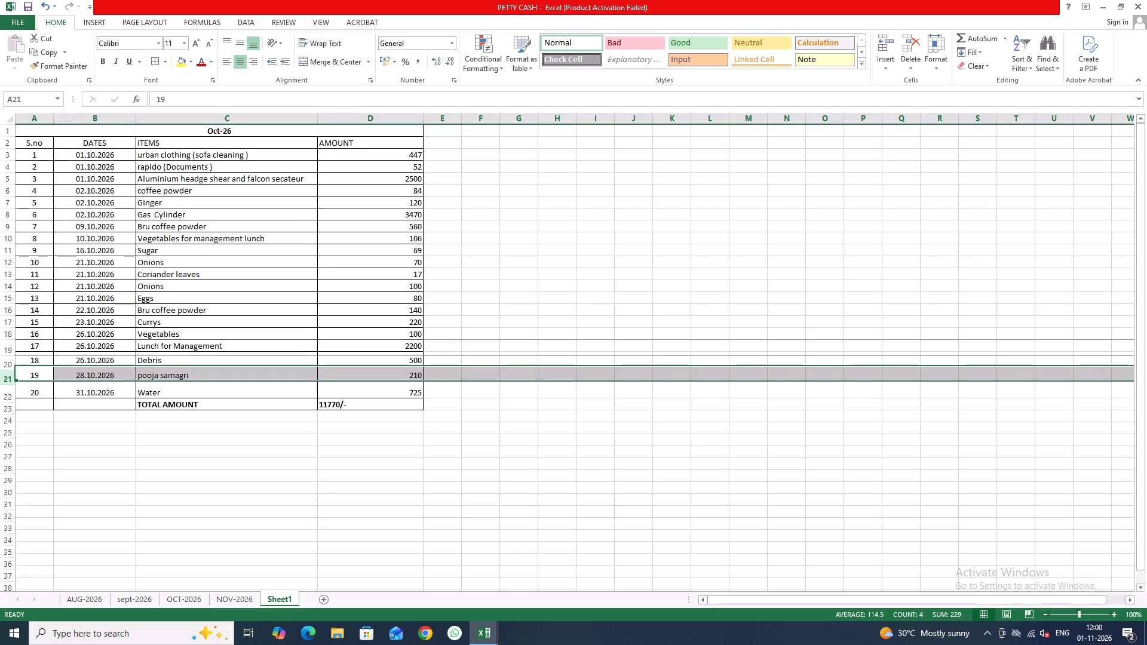
pyautogui.click(12, 339)
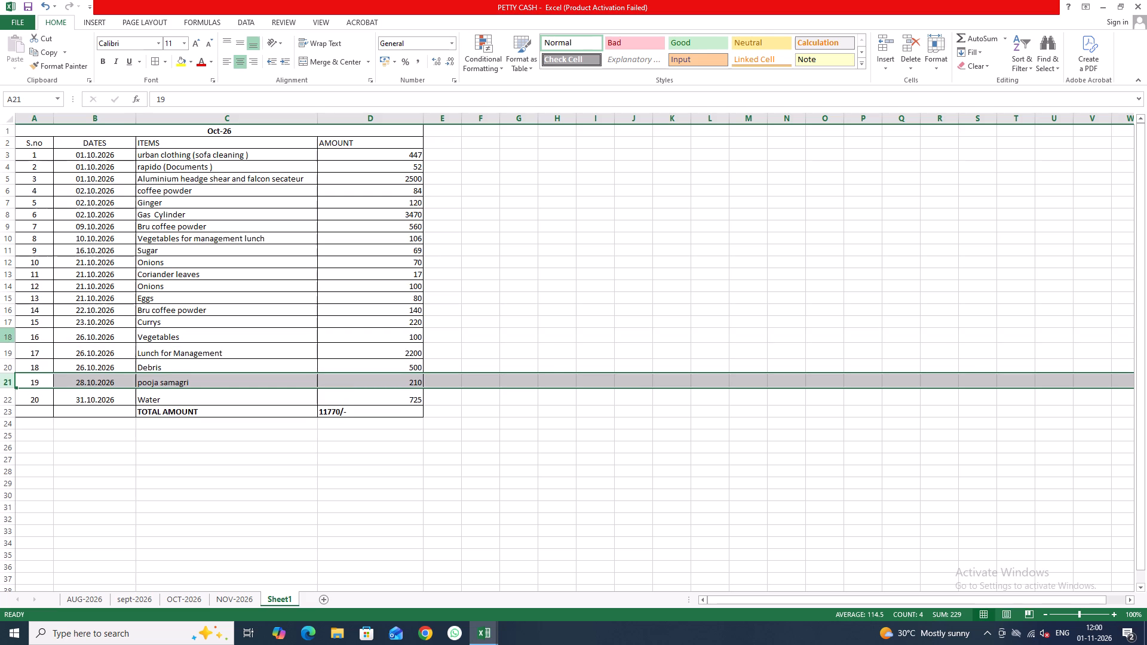
pyautogui.click(10, 326)
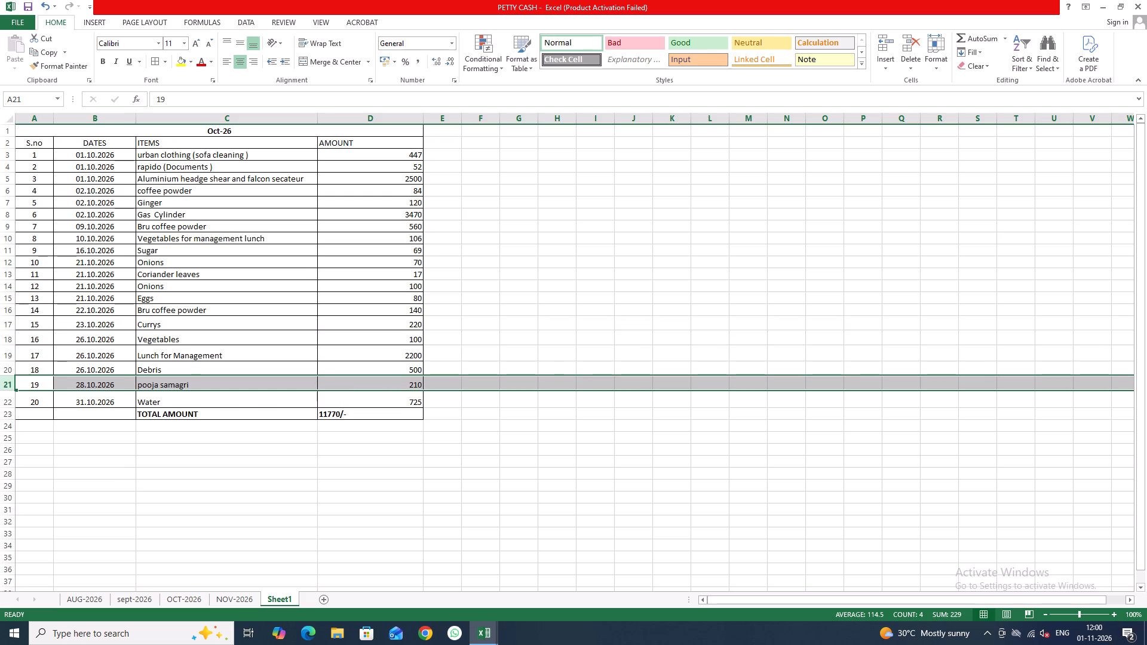
pyautogui.click(9, 314)
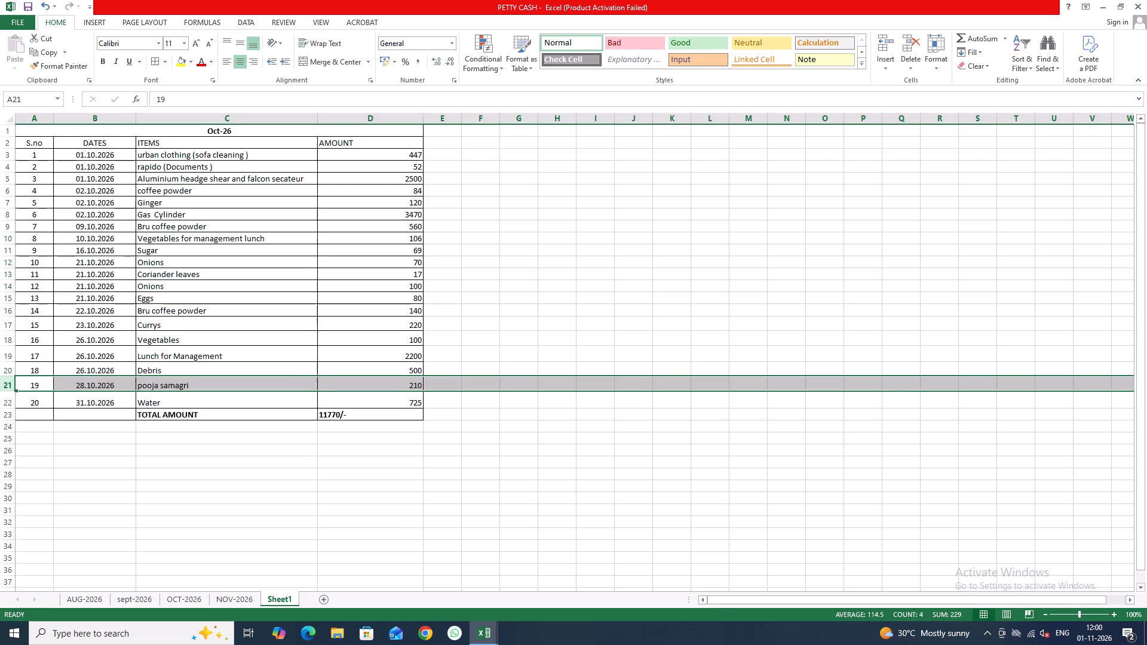
pyautogui.click(10, 305)
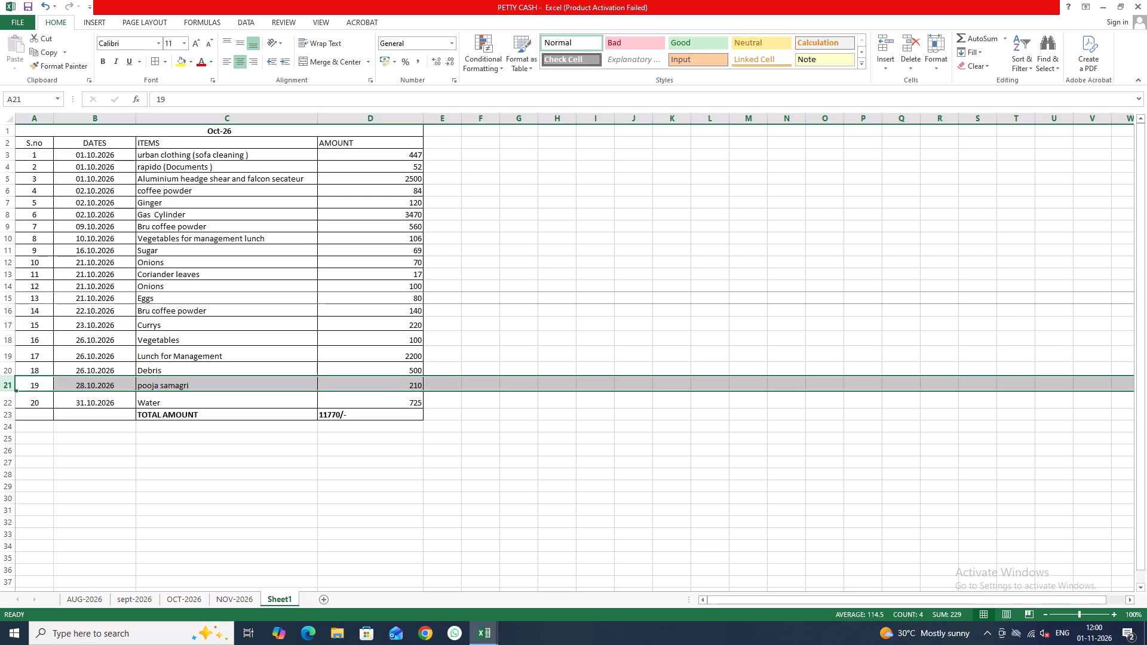
pyautogui.click(10, 305)
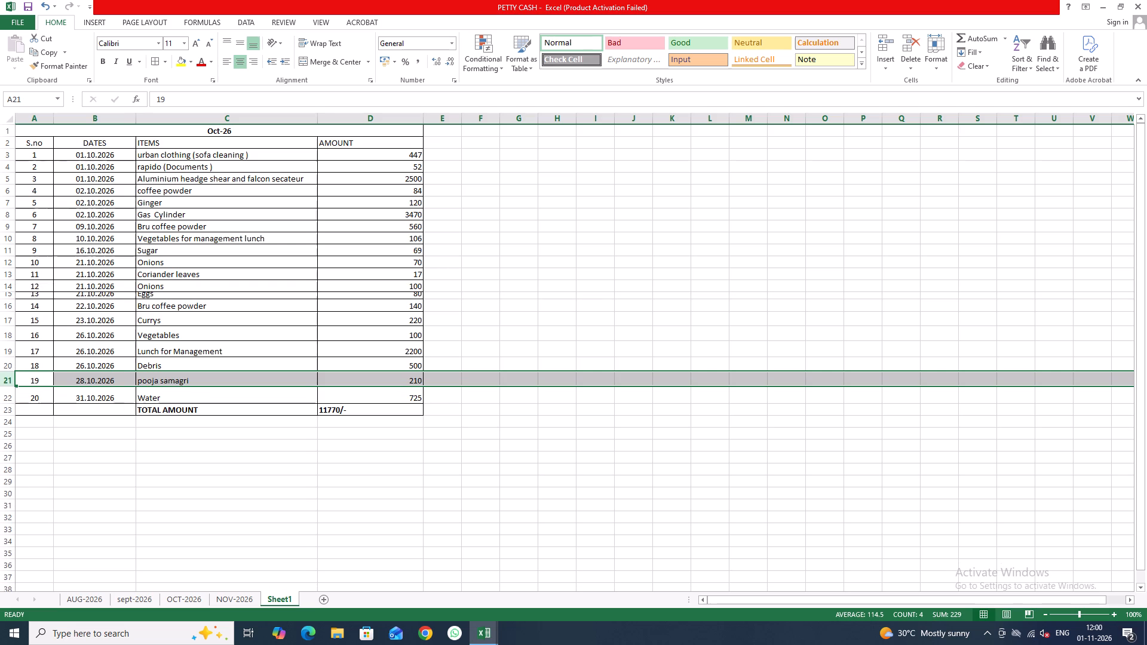
pyautogui.moveTo(11, 298); pyautogui.dragTo(11, 304)
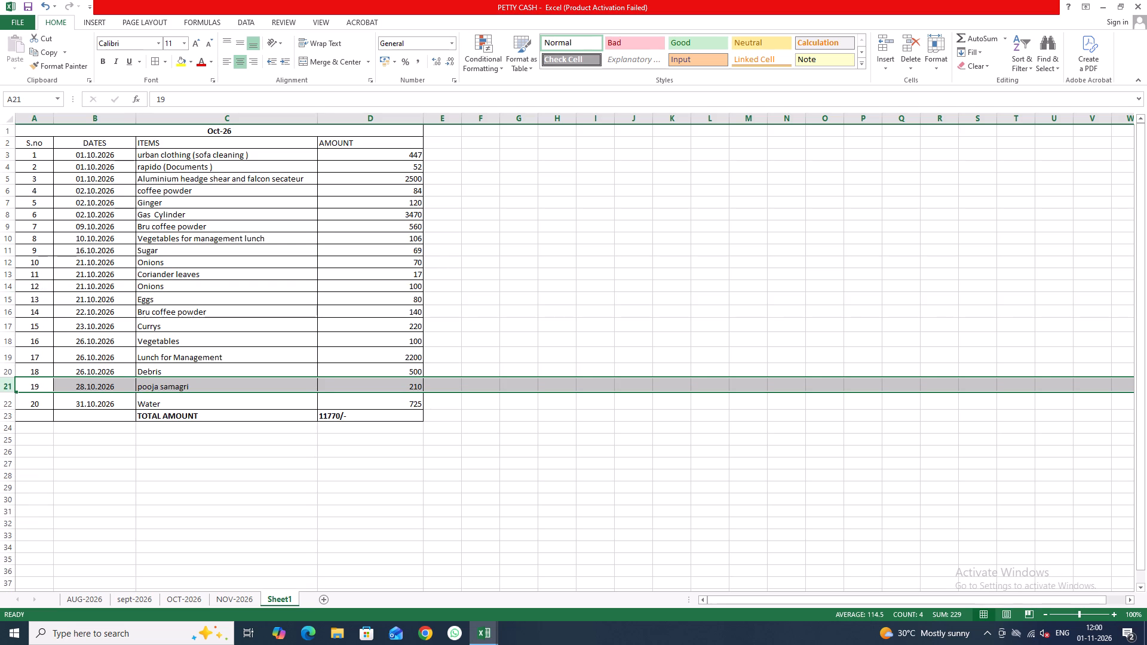
pyautogui.click(11, 281)
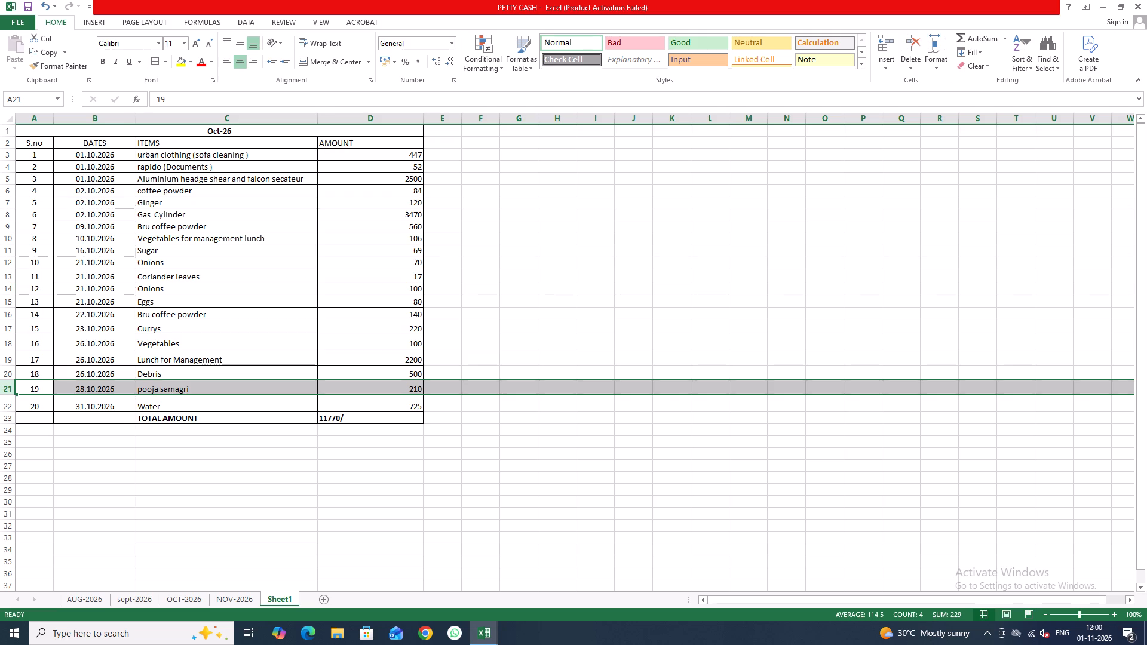
pyautogui.click(10, 293)
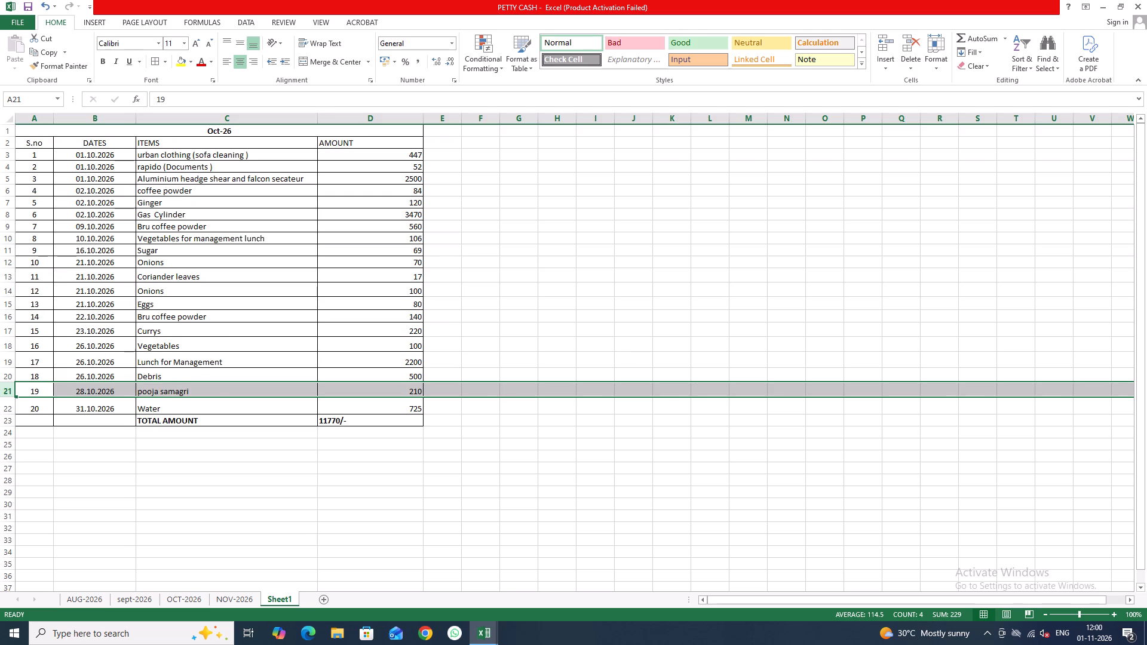
# Slightly increase the heights of the upper item rows between row 3 and row 11, adjusting them individually.
pyautogui.click(11, 159)
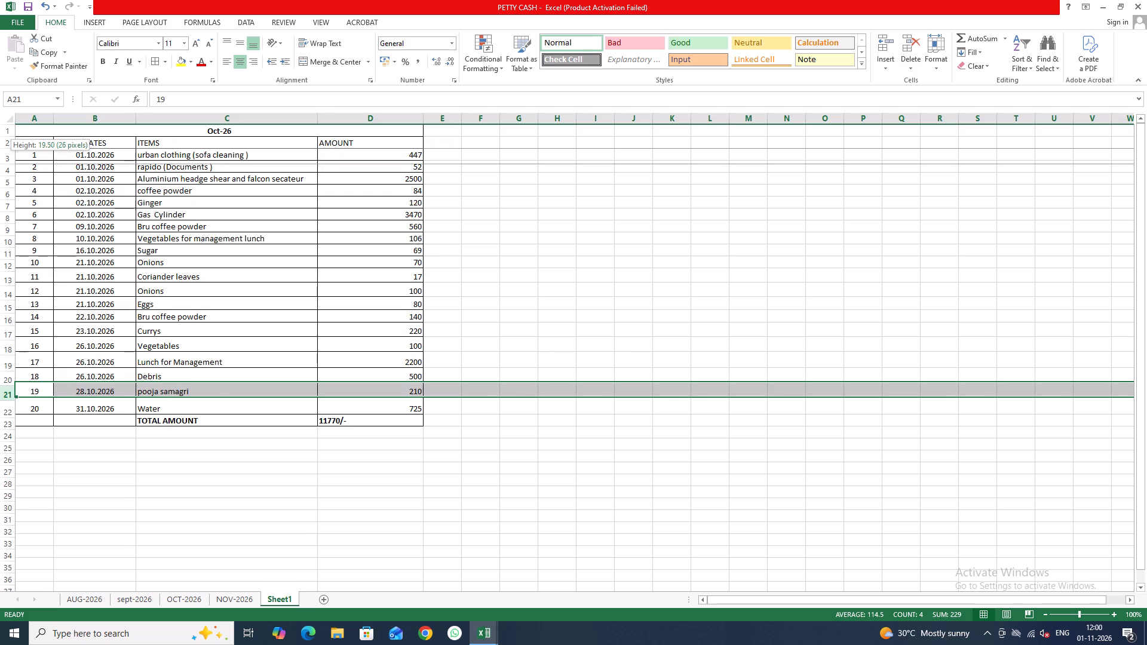
pyautogui.click(11, 176)
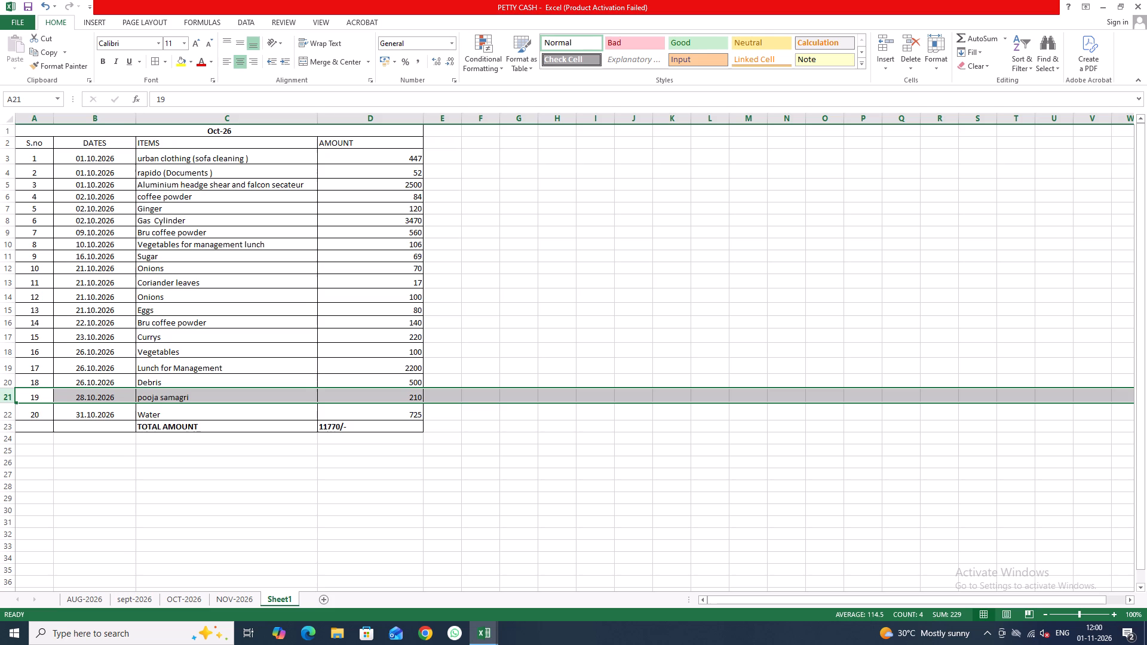
pyautogui.click(11, 191)
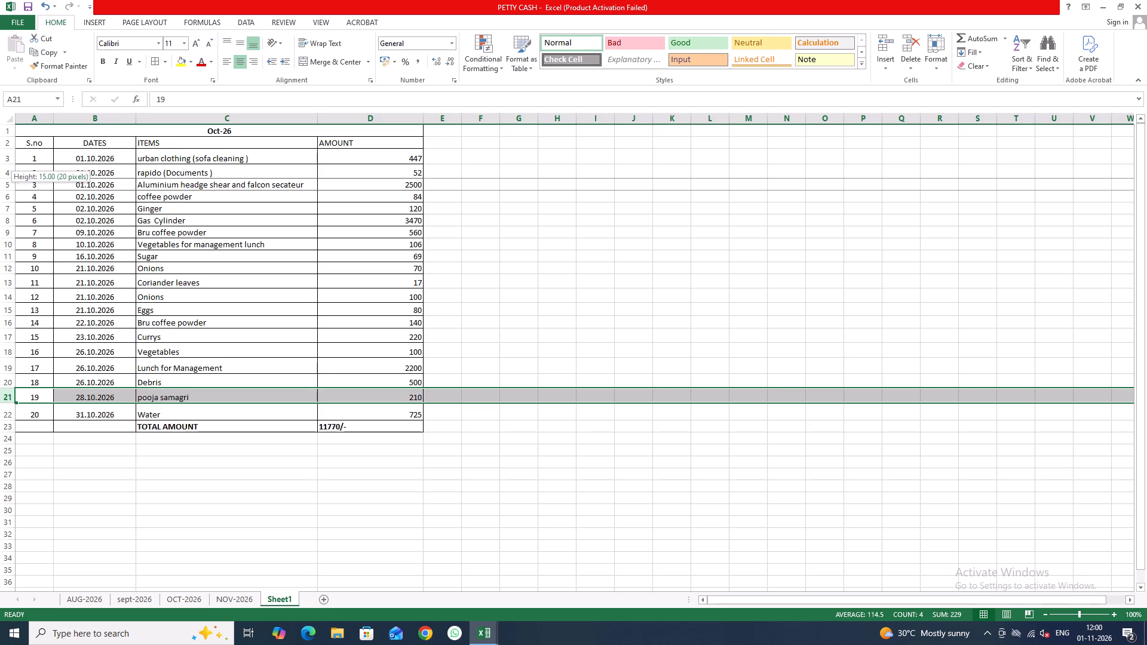
pyautogui.click(14, 206)
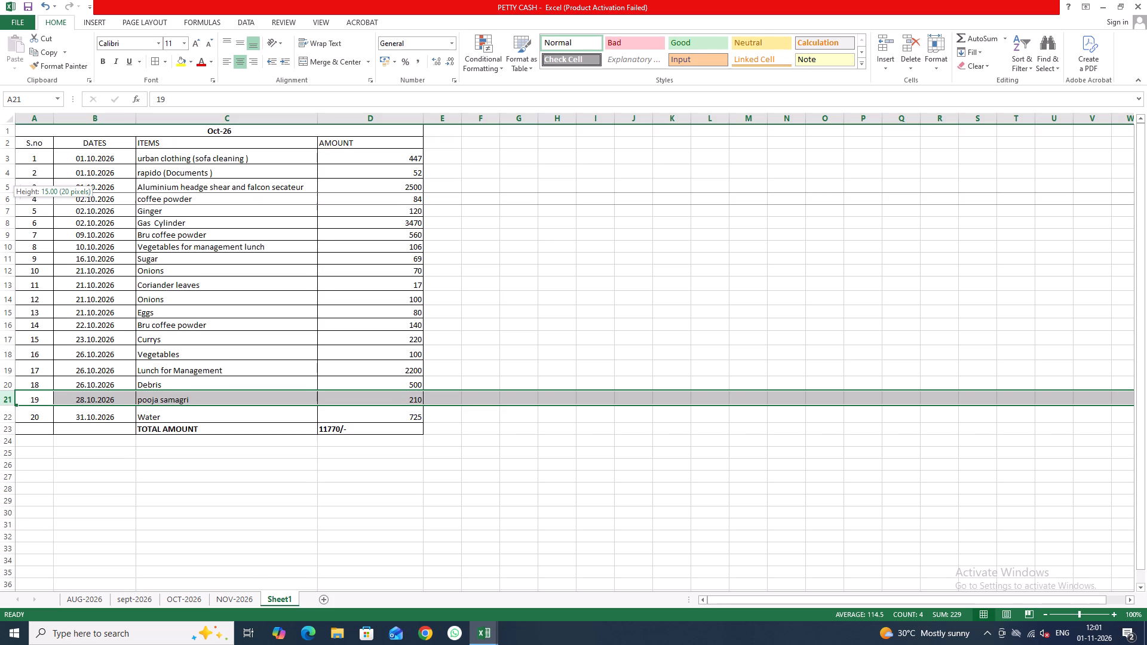
pyautogui.click(14, 221)
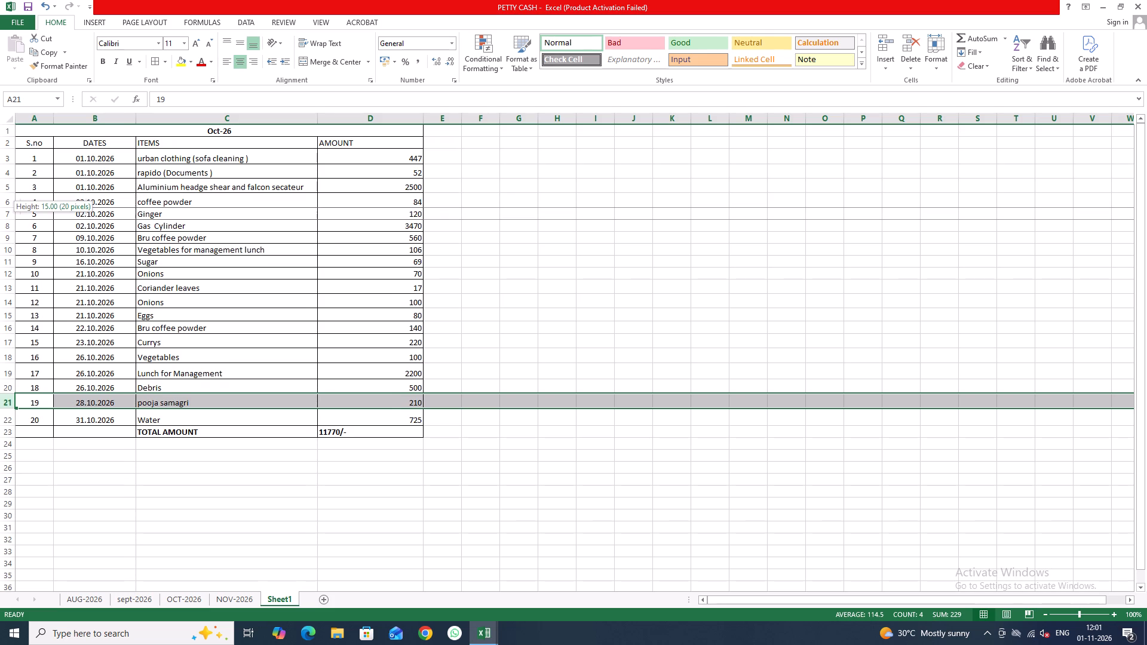
pyautogui.click(9, 219)
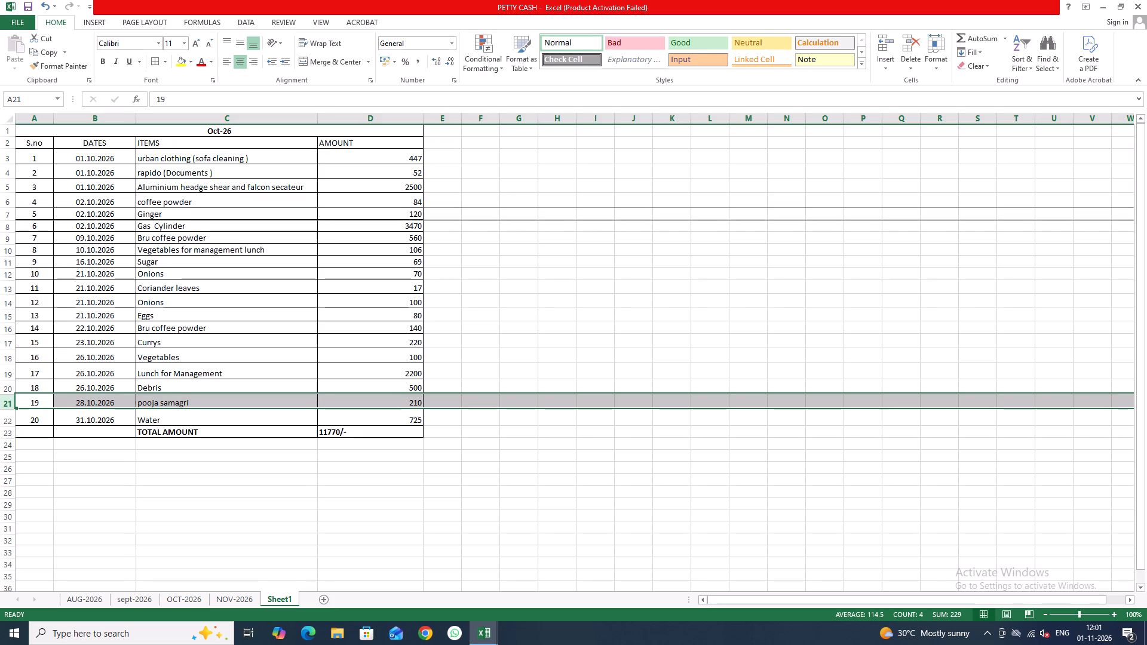
pyautogui.click(14, 235)
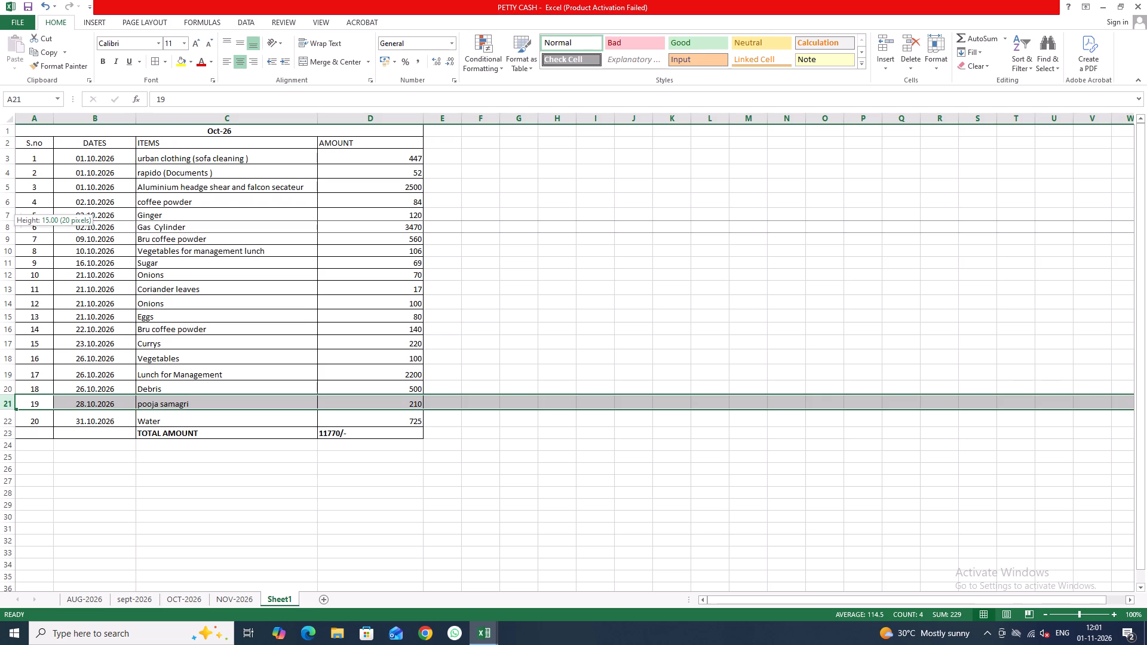
pyautogui.click(15, 245)
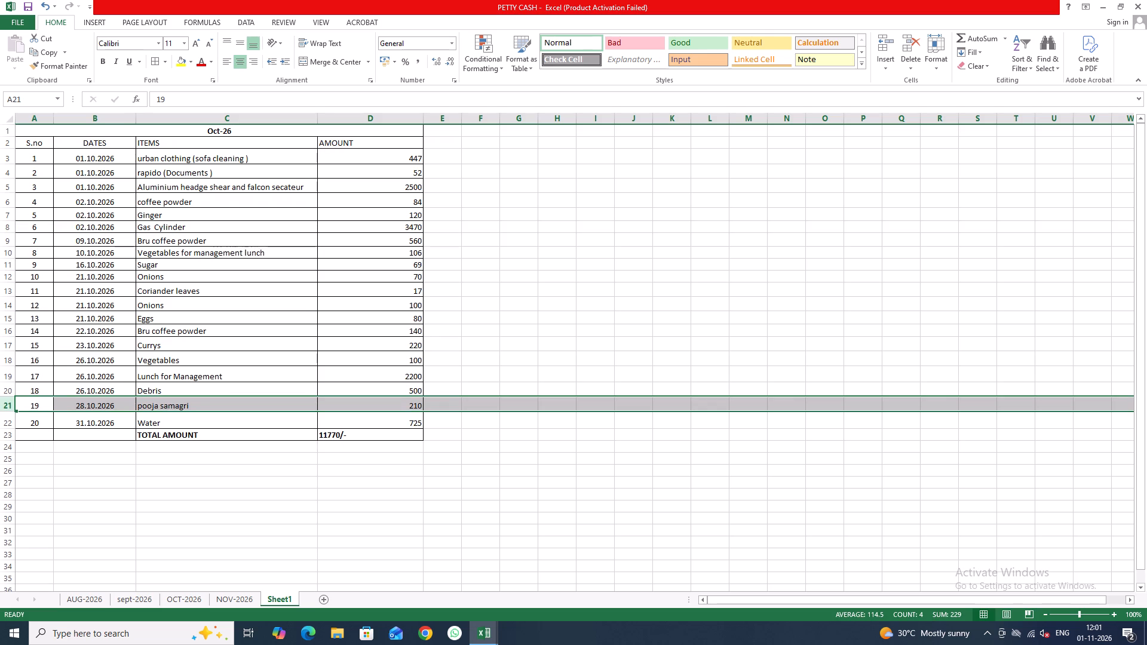
pyautogui.click(8, 258)
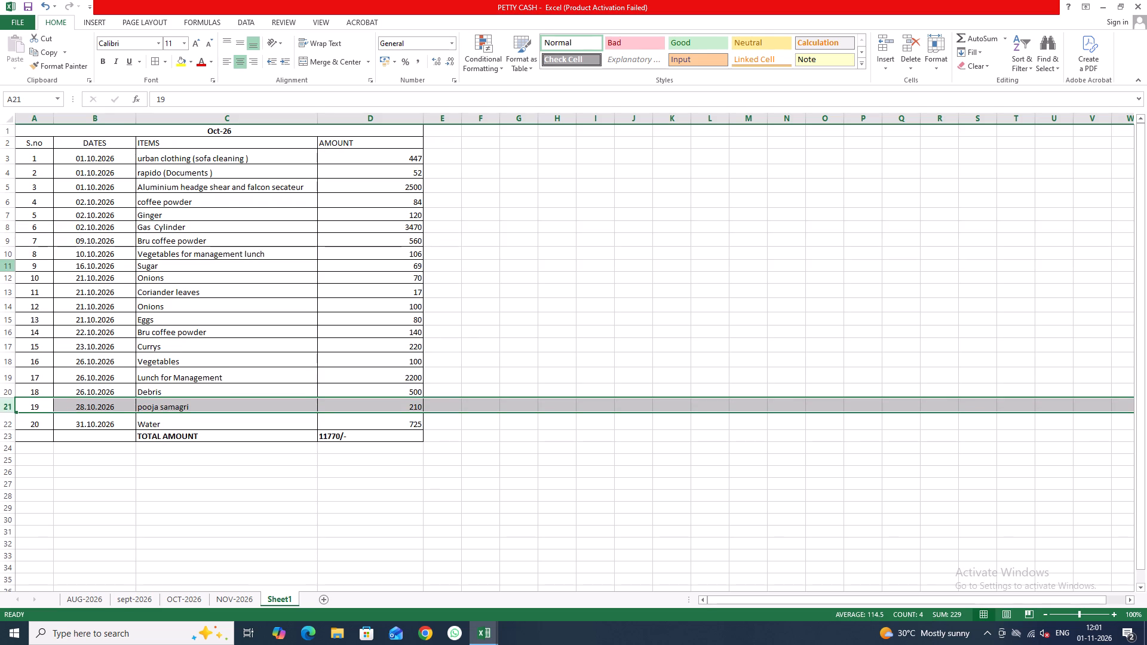
pyautogui.click(9, 270)
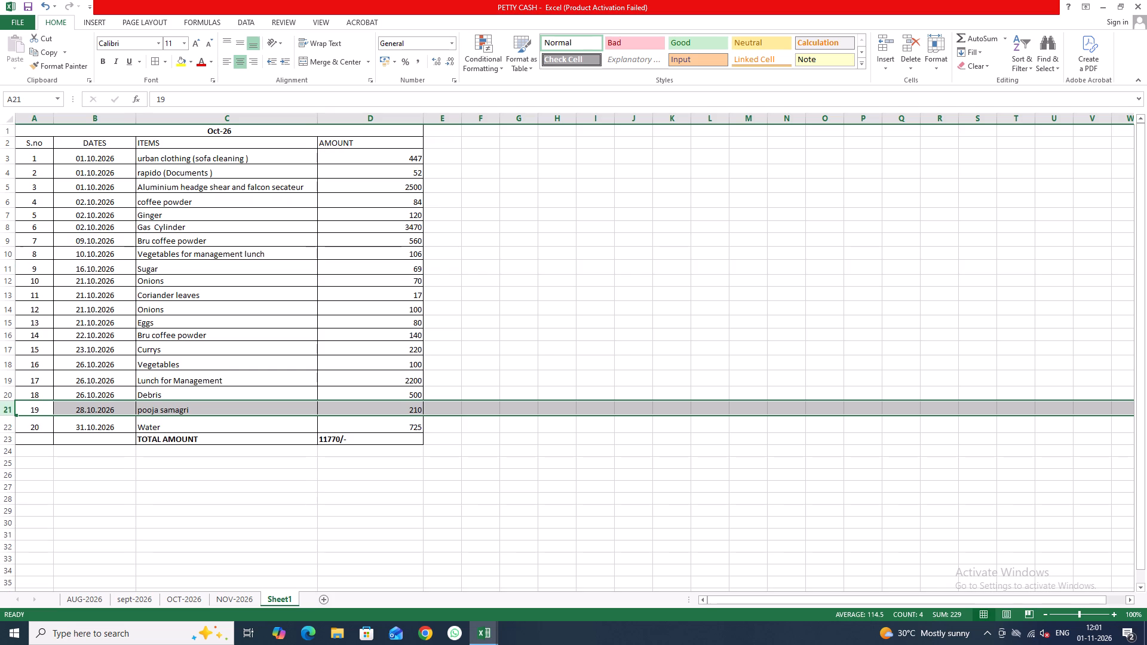
pyautogui.click(640, 320)
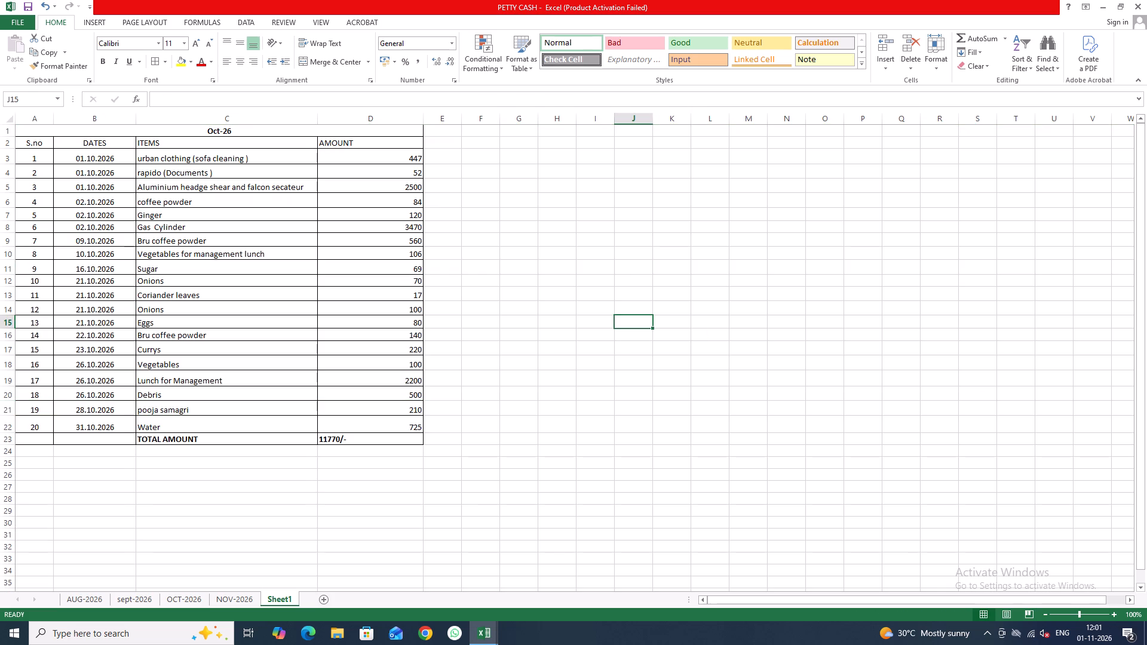
# Centre the AMOUNT column D horizontally and middle-align it vertically.
pyautogui.click(350, 115)
pyautogui.click(242, 62)
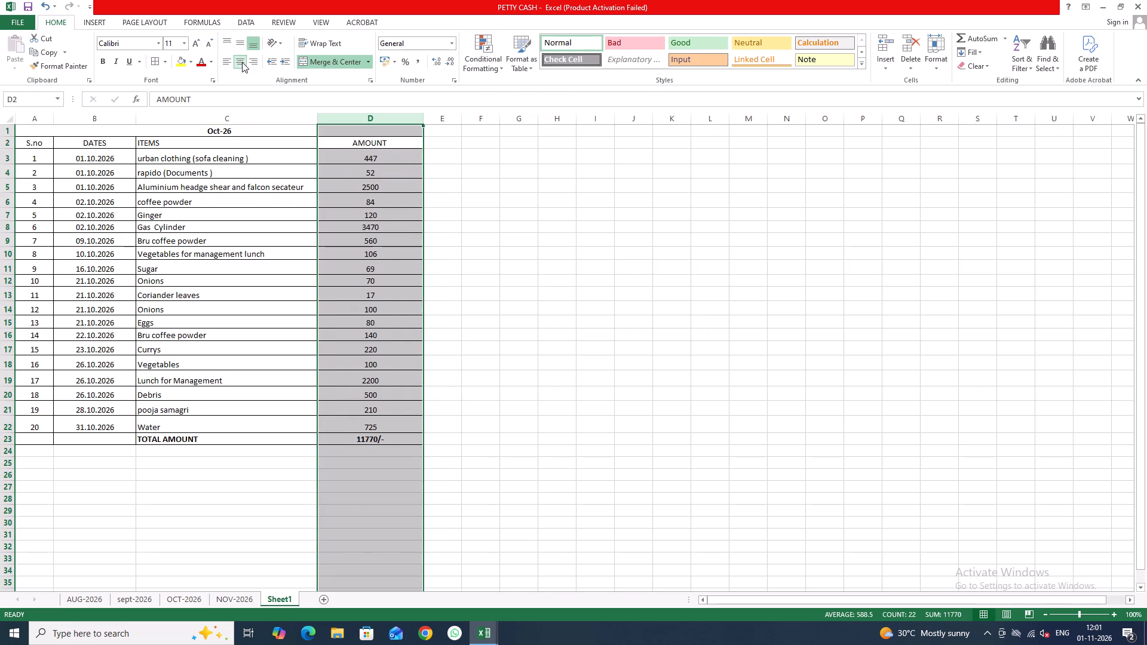
pyautogui.click(240, 43)
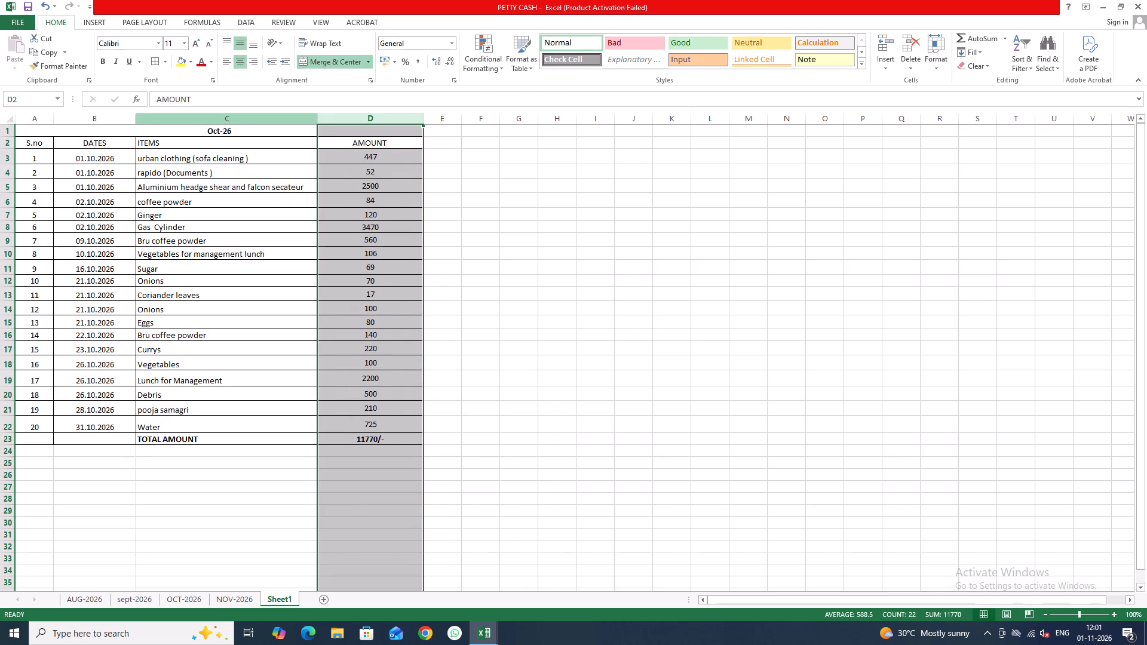
pyautogui.click(489, 288)
# Middle-align the ITEMS column C vertically and keep its text left-aligned.
pyautogui.click(194, 121)
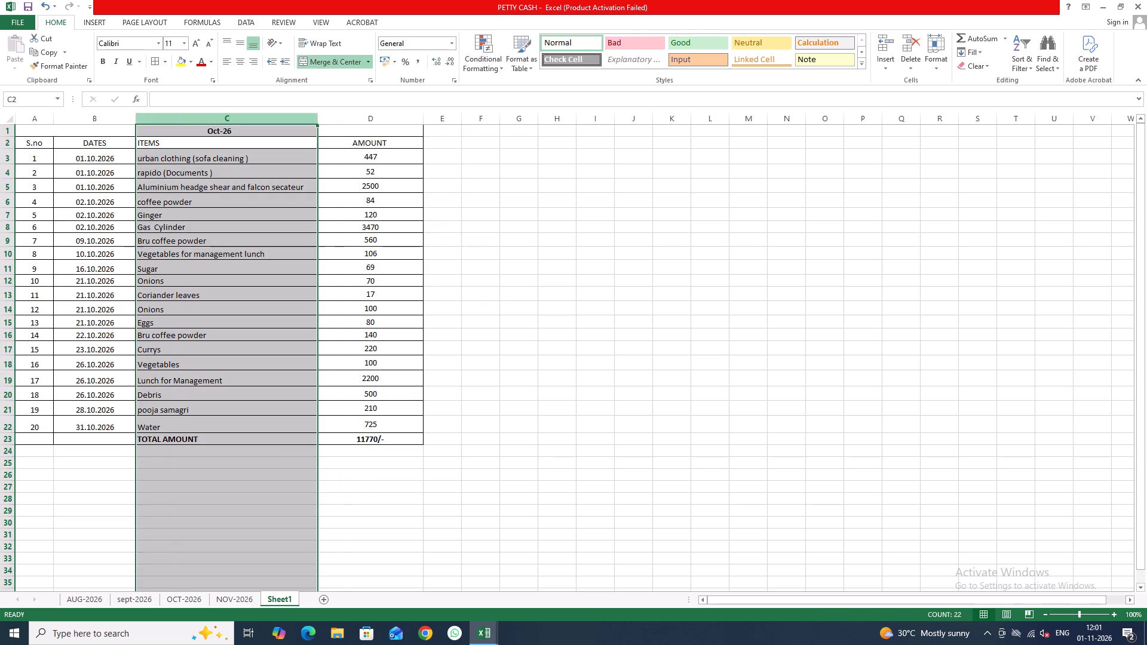
pyautogui.click(237, 62)
pyautogui.click(240, 39)
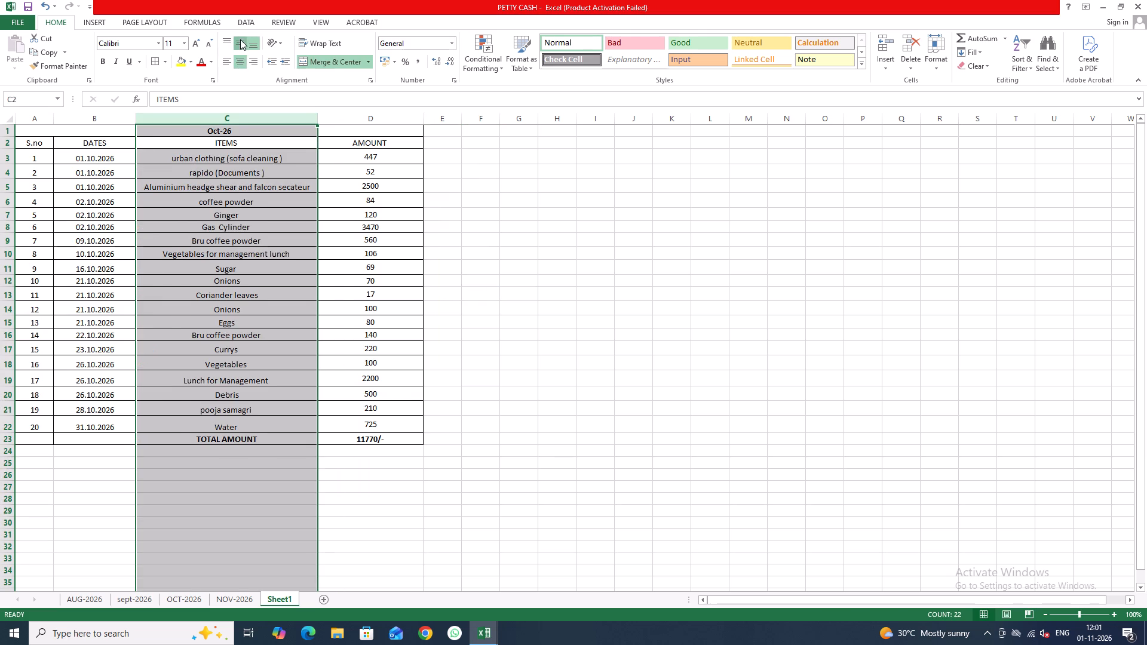
pyautogui.click(223, 66)
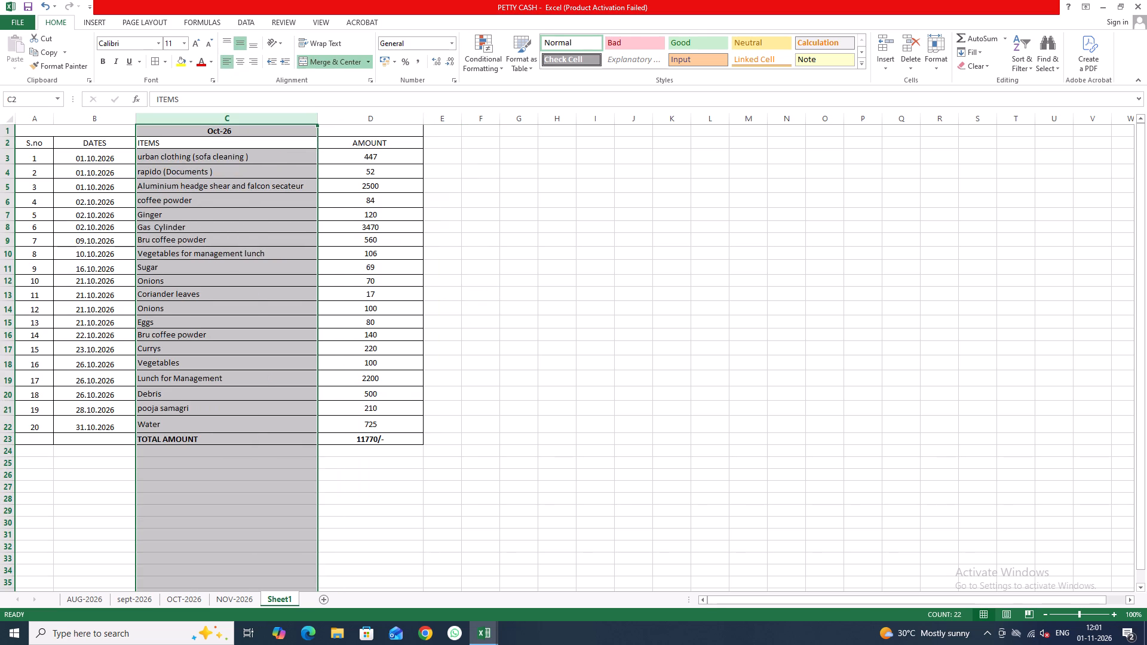
pyautogui.click(563, 313)
# Remove the horizontal centring from the DATES column B.
pyautogui.click(99, 133)
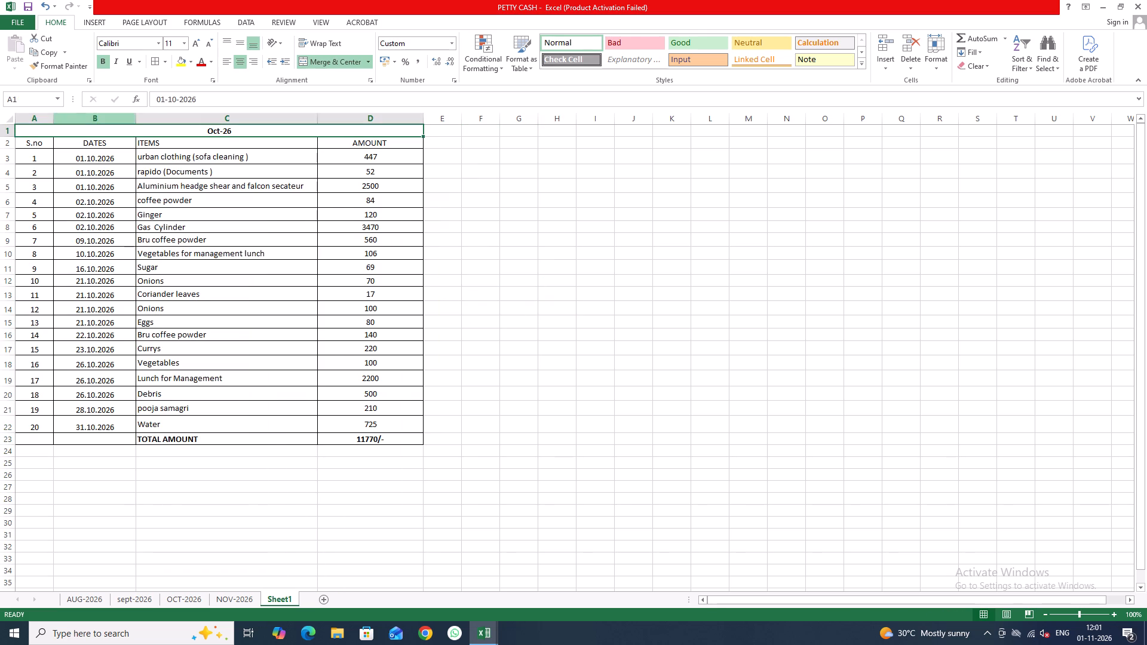
pyautogui.click(91, 116)
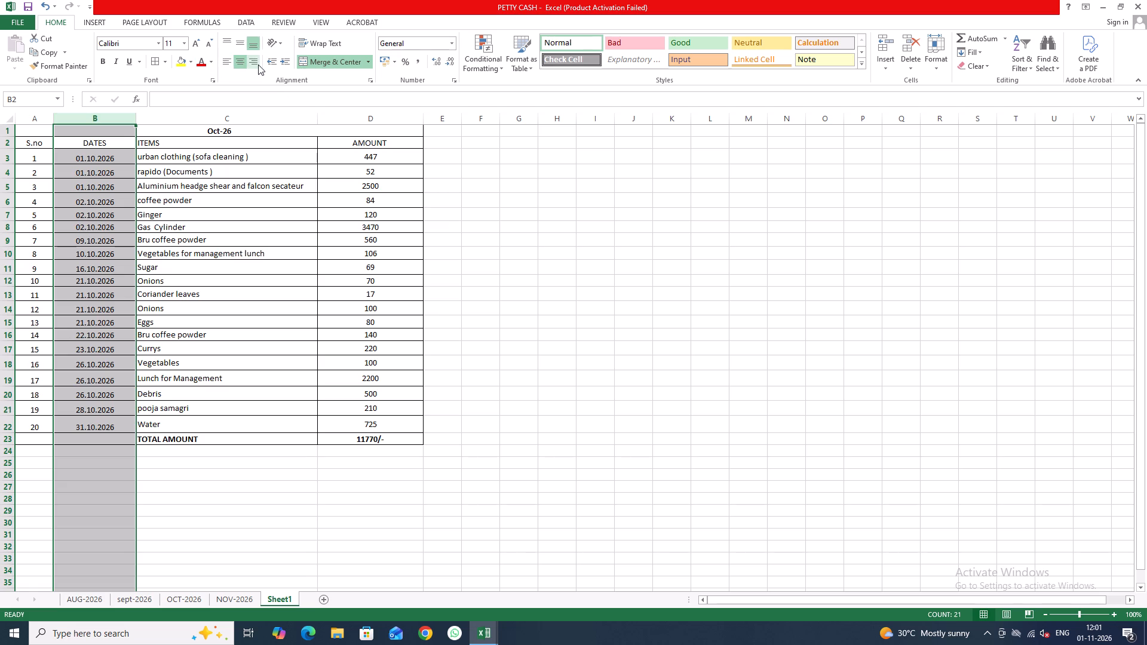
pyautogui.click(244, 64)
pyautogui.click(624, 423)
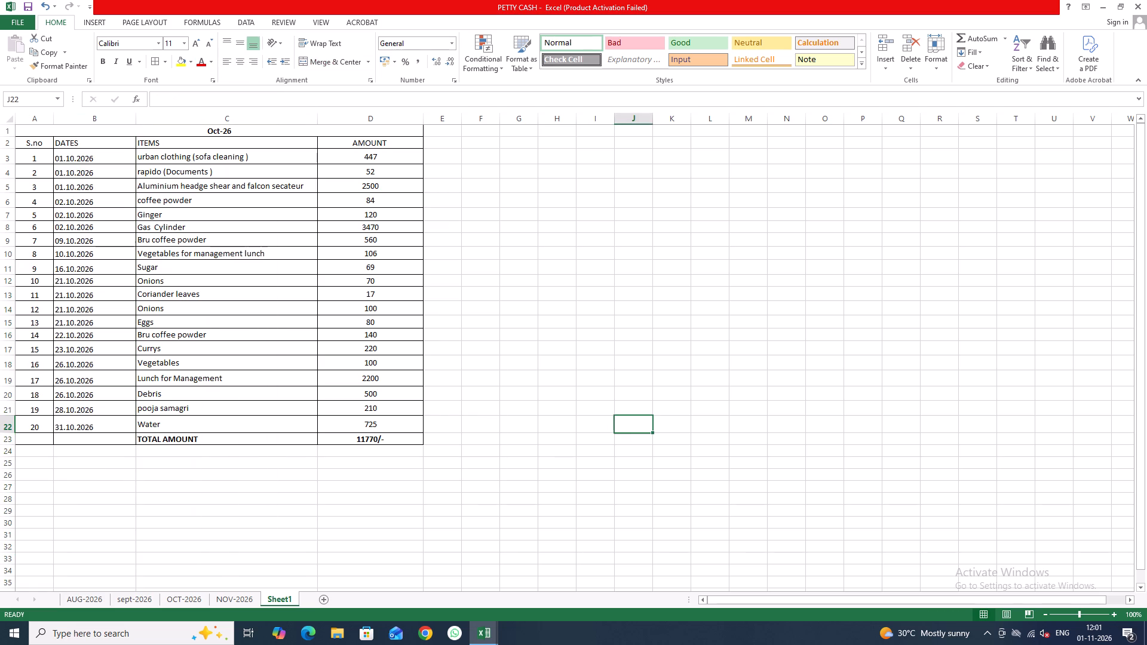
# Check the print preview and move the vertical page break past the AMOUNT column D to fit the table on page 1.
pyautogui.hotkey('ctrl', 'p')
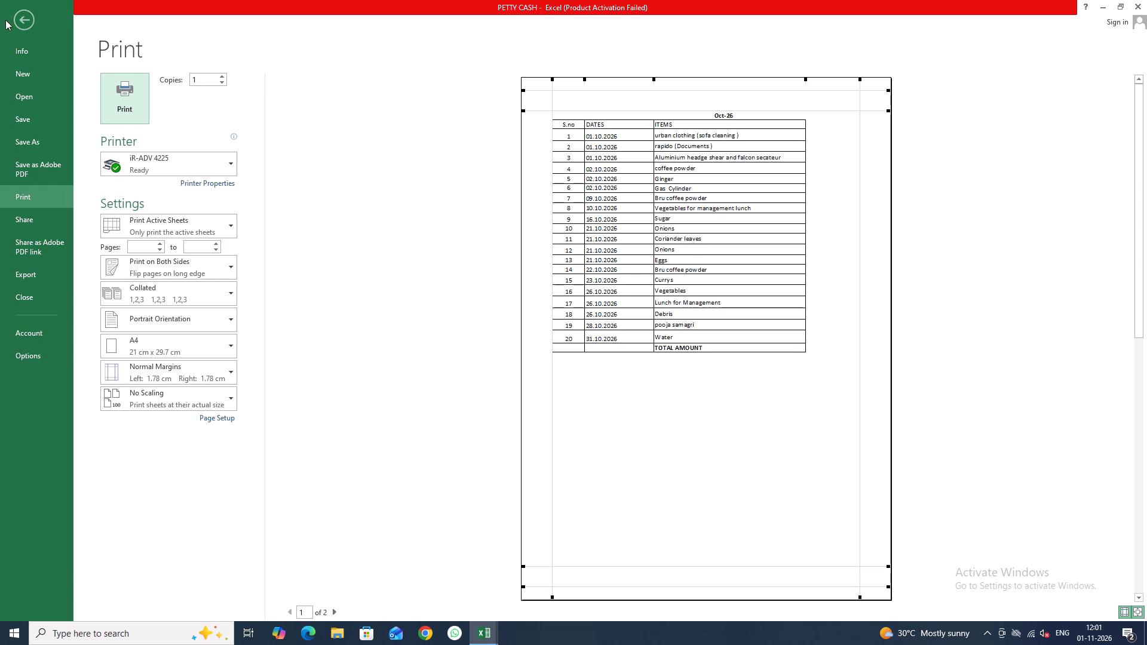
pyautogui.click(31, 22)
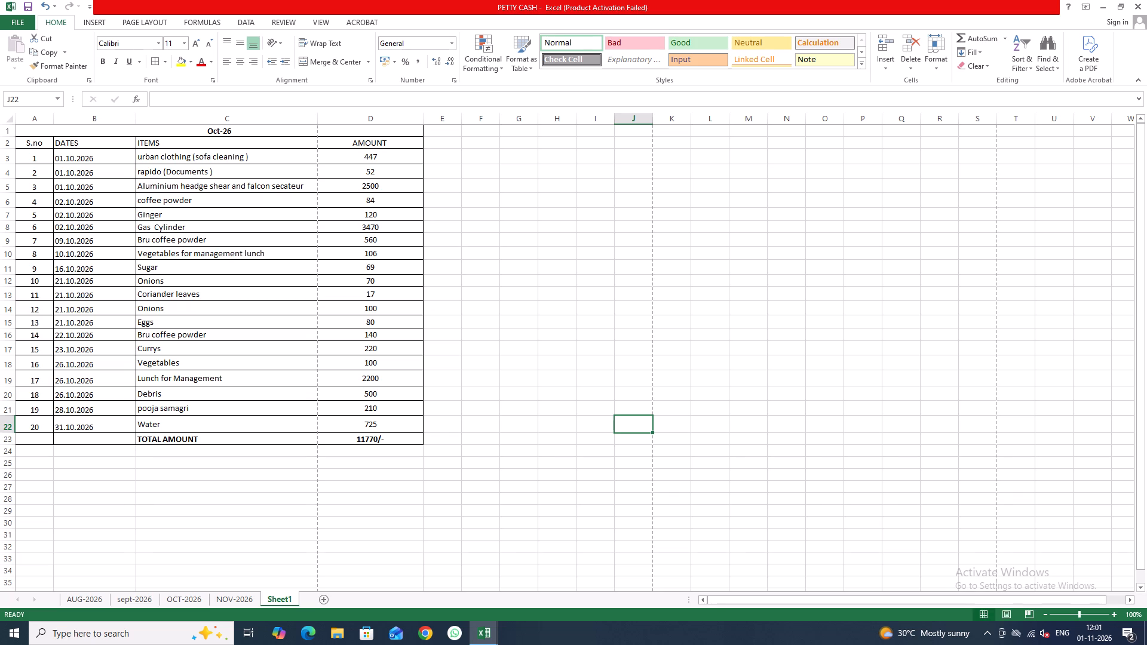
pyautogui.click(1035, 613)
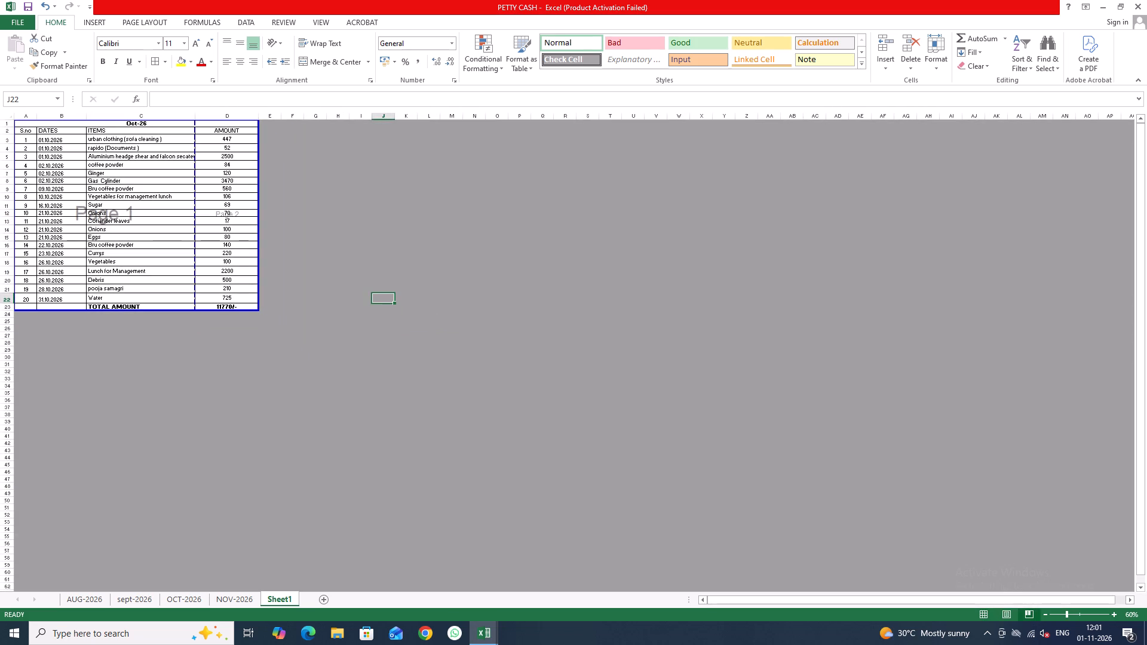
pyautogui.moveTo(195, 152); pyautogui.dragTo(261, 170)
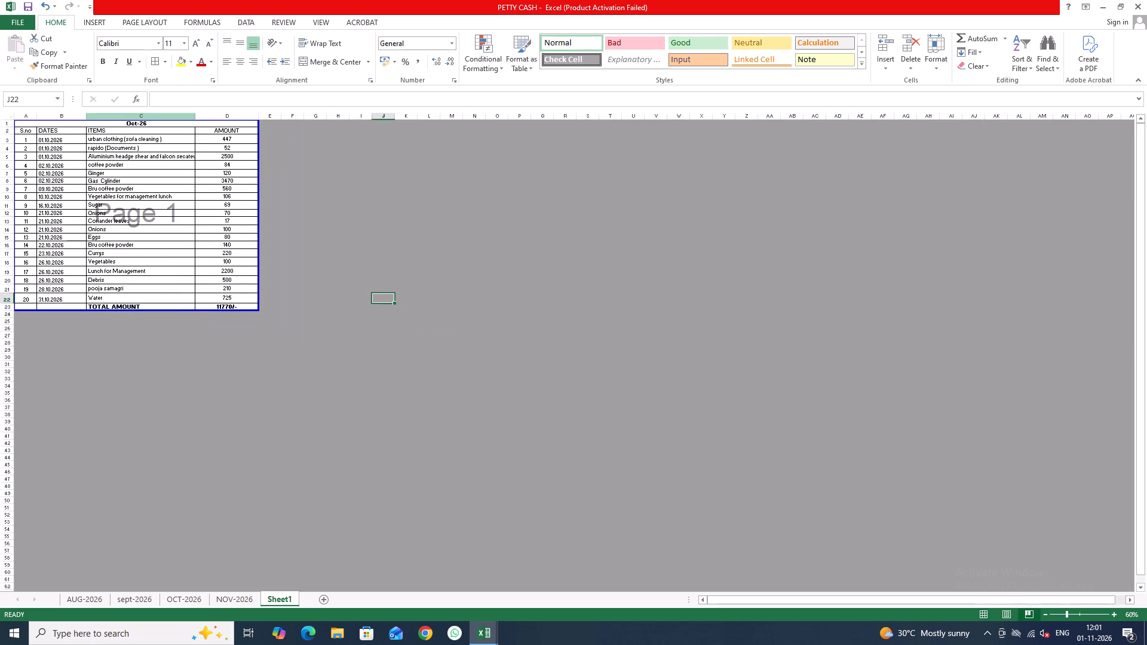
# Return Sheet1 to Normal view and bring up its print preview.
pyautogui.click(984, 612)
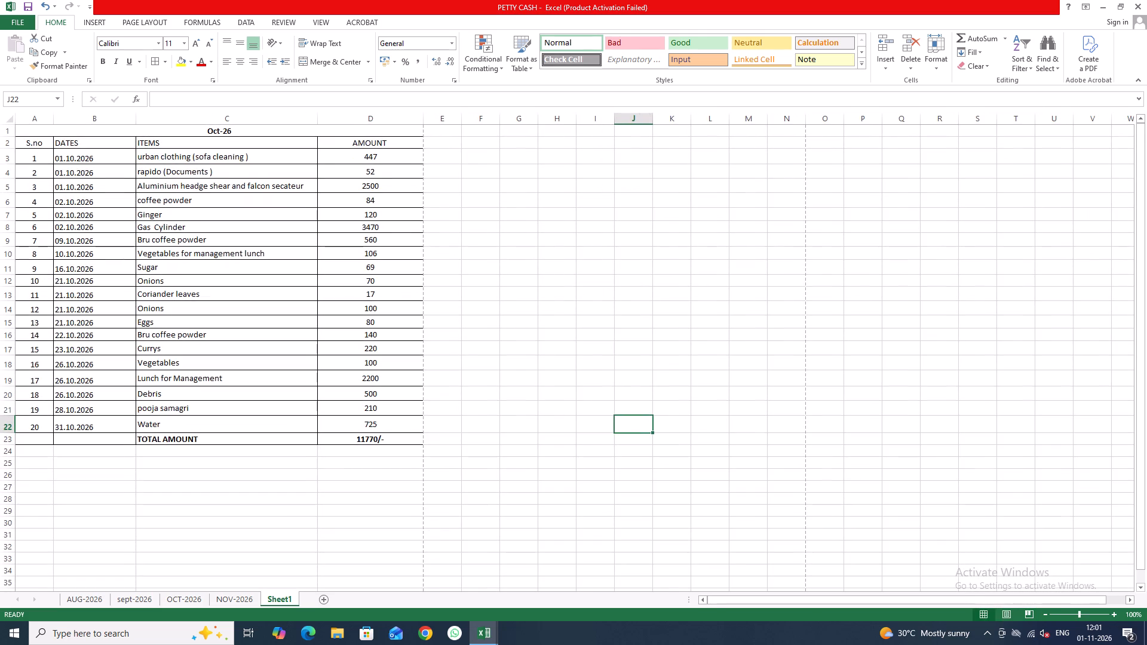
pyautogui.hotkey('ctrl', 'p')
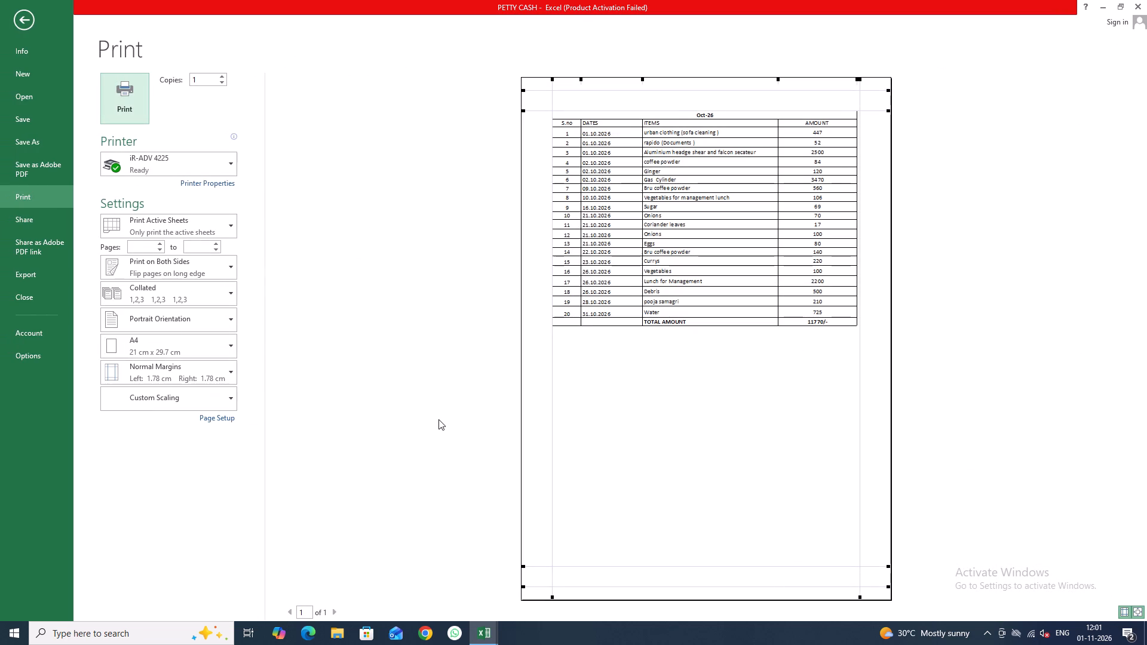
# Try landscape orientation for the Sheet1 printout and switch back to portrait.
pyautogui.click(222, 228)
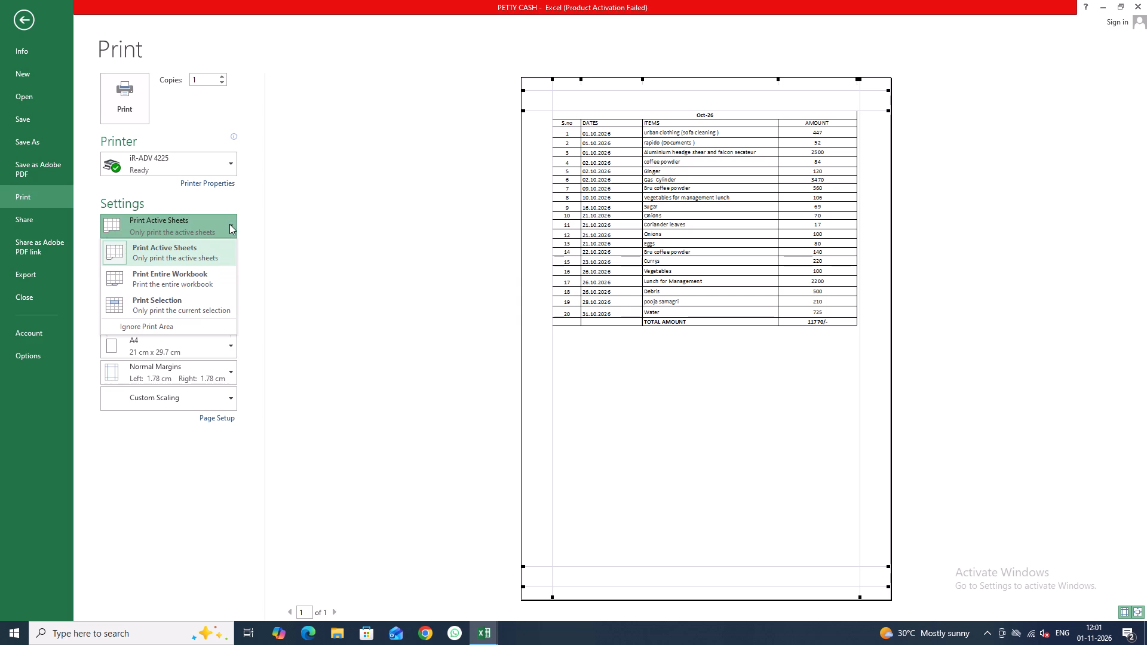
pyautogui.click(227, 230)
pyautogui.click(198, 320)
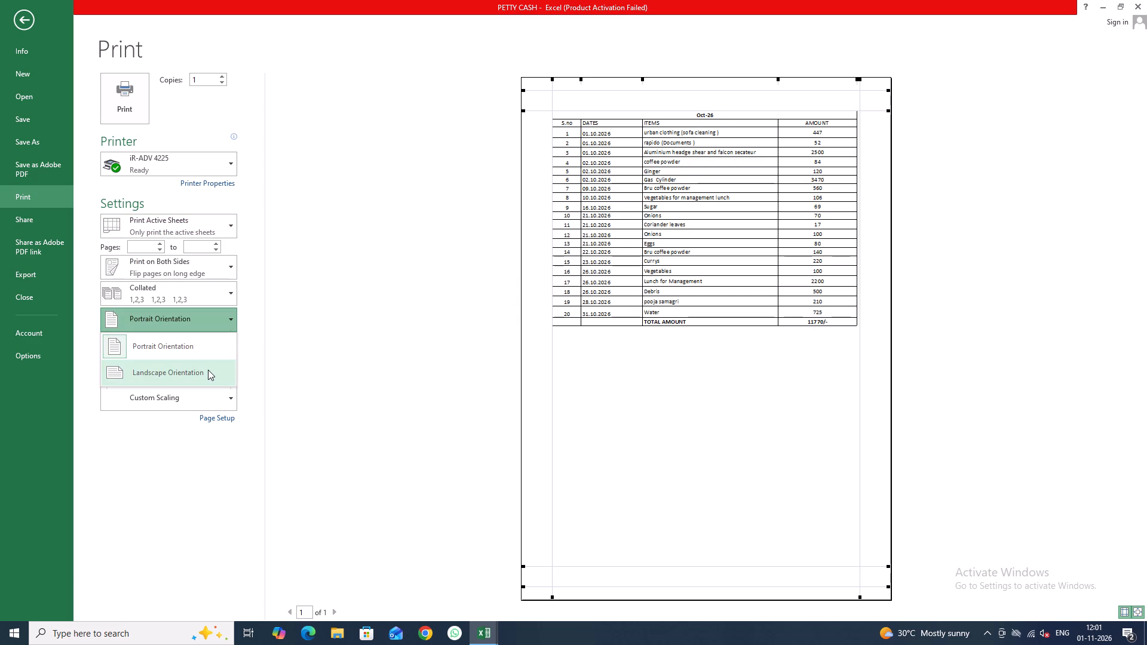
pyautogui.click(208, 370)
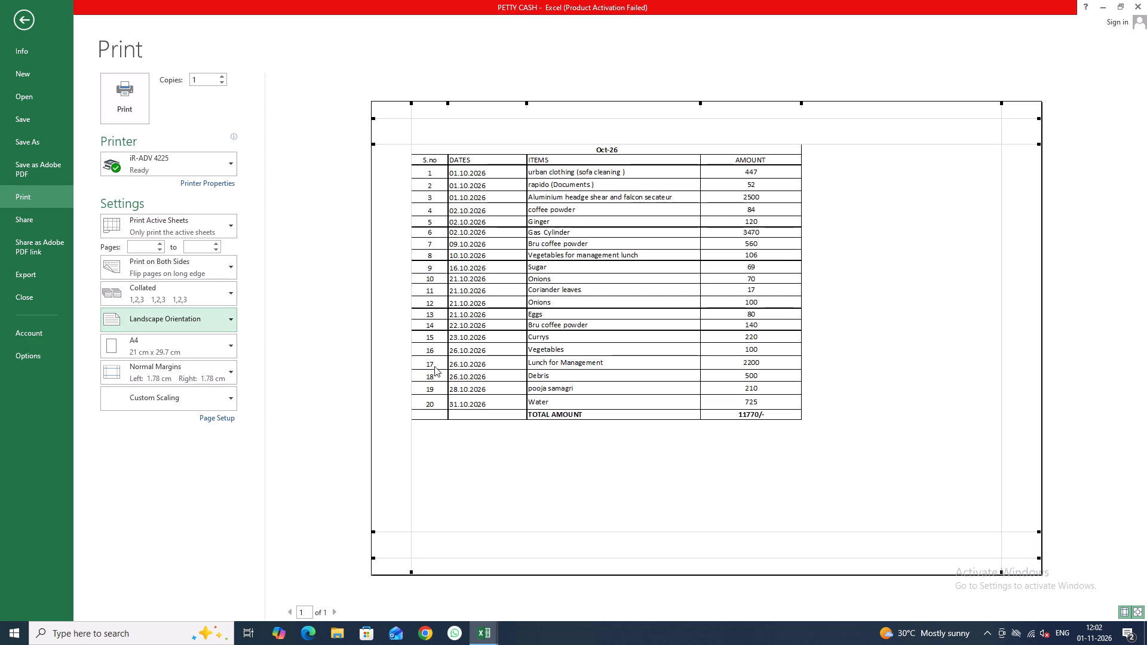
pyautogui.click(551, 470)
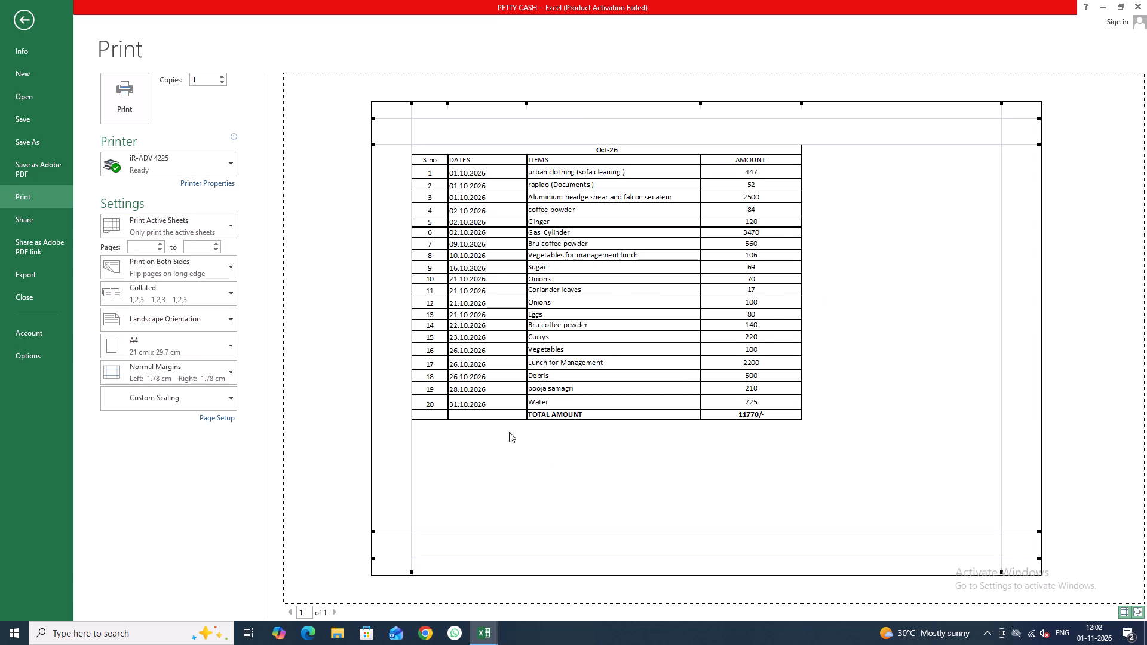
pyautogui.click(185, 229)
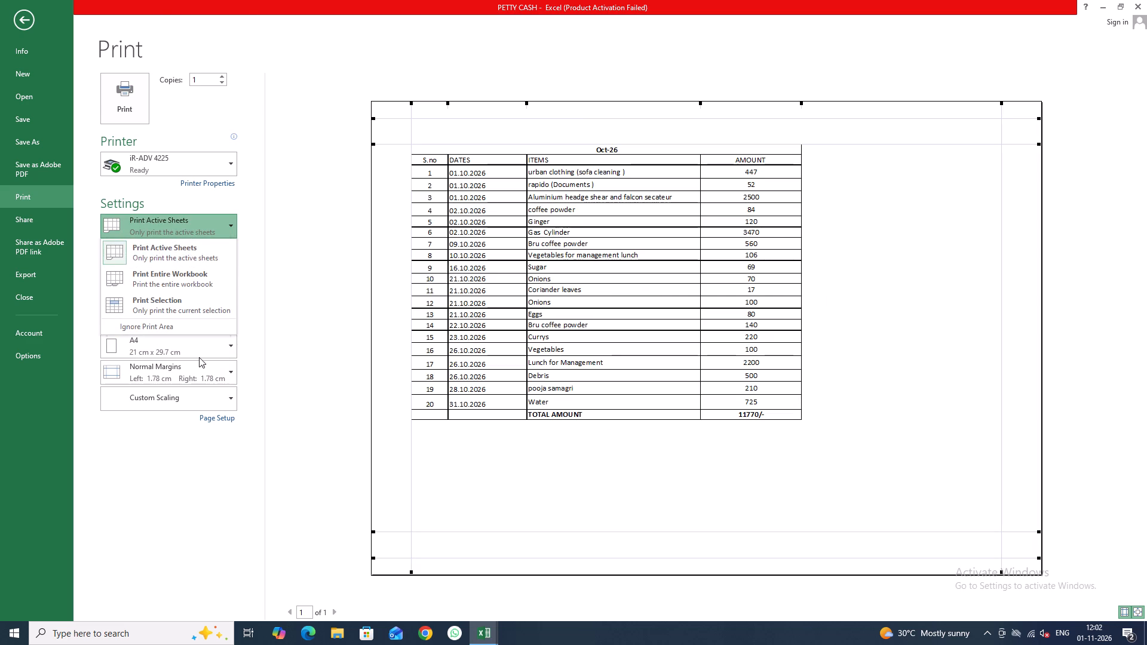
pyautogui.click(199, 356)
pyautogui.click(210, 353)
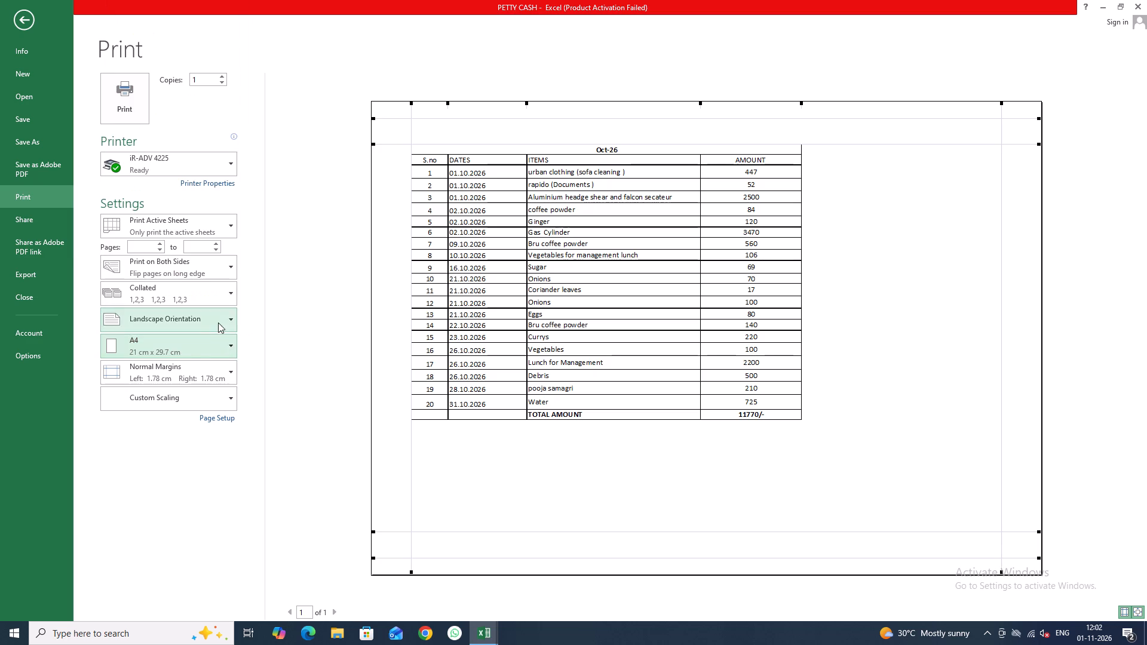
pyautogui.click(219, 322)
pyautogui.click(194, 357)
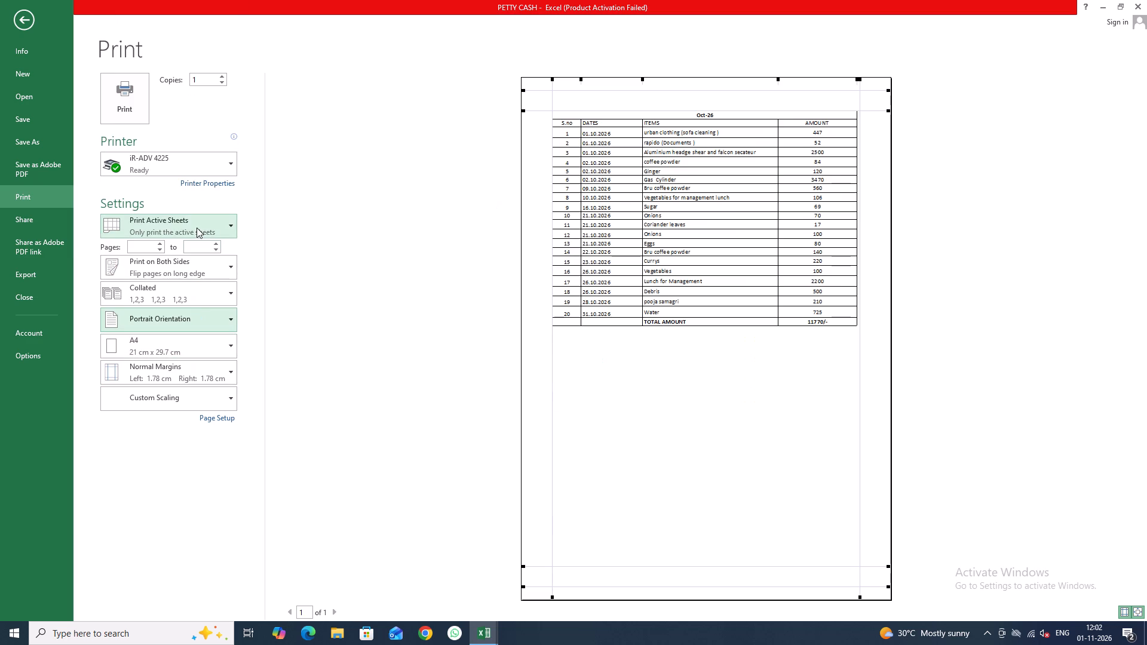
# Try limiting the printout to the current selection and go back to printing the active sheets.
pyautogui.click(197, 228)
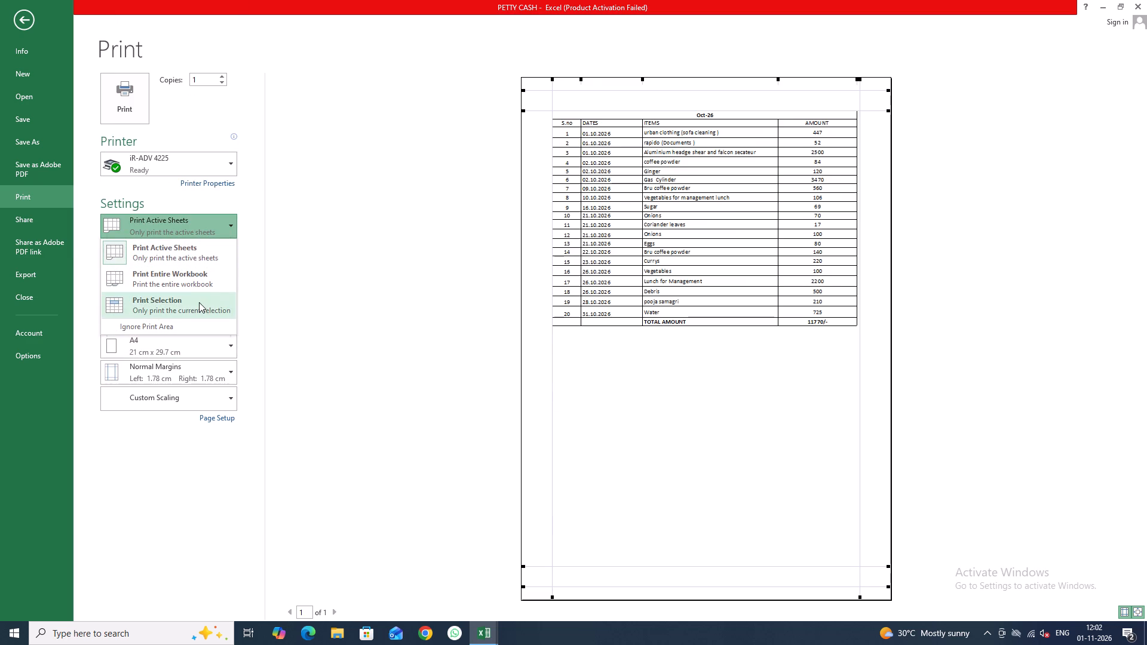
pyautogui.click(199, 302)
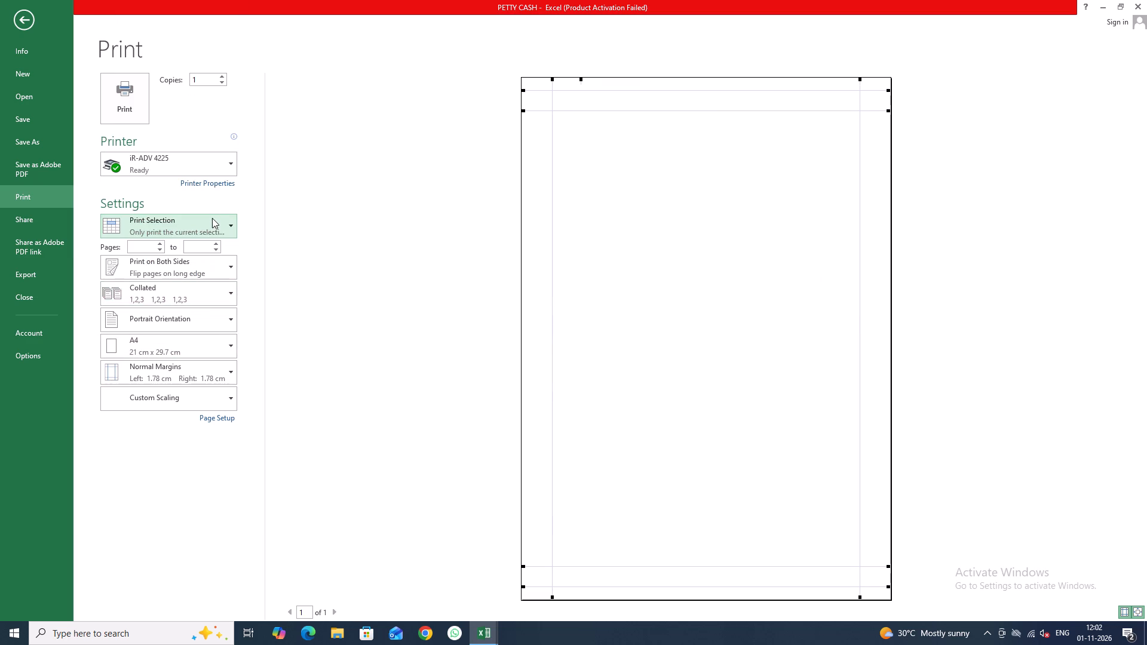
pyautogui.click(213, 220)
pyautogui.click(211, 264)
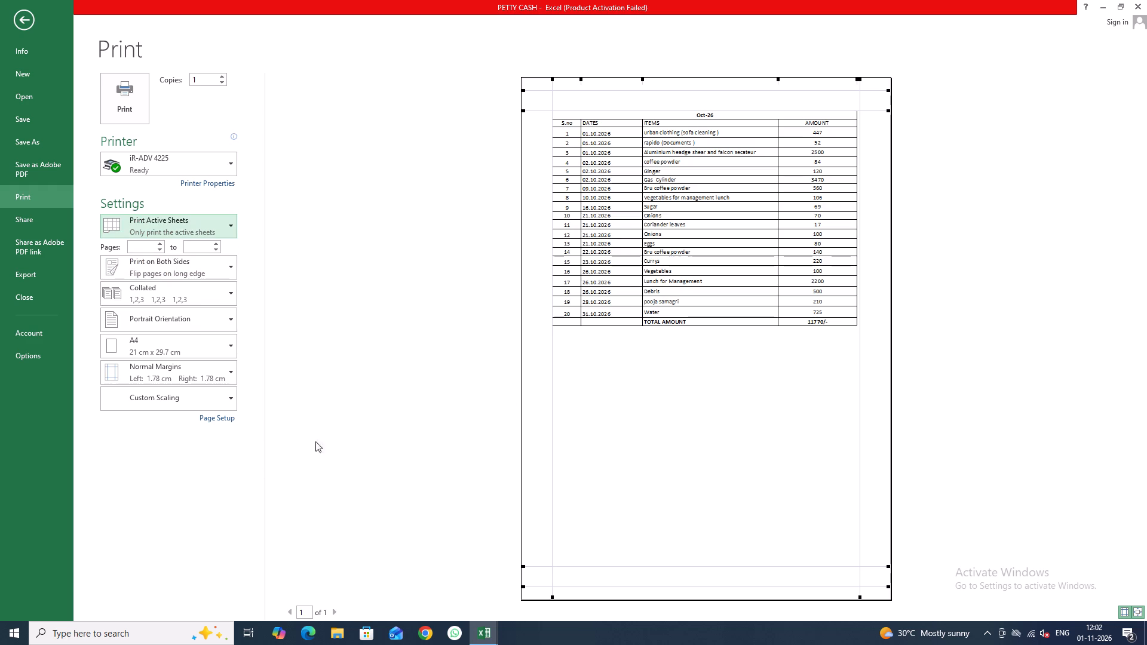
# Print one copy of Sheet1 in portrait on A4 with the iR-ADV 4225 printer.
pyautogui.click(132, 98)
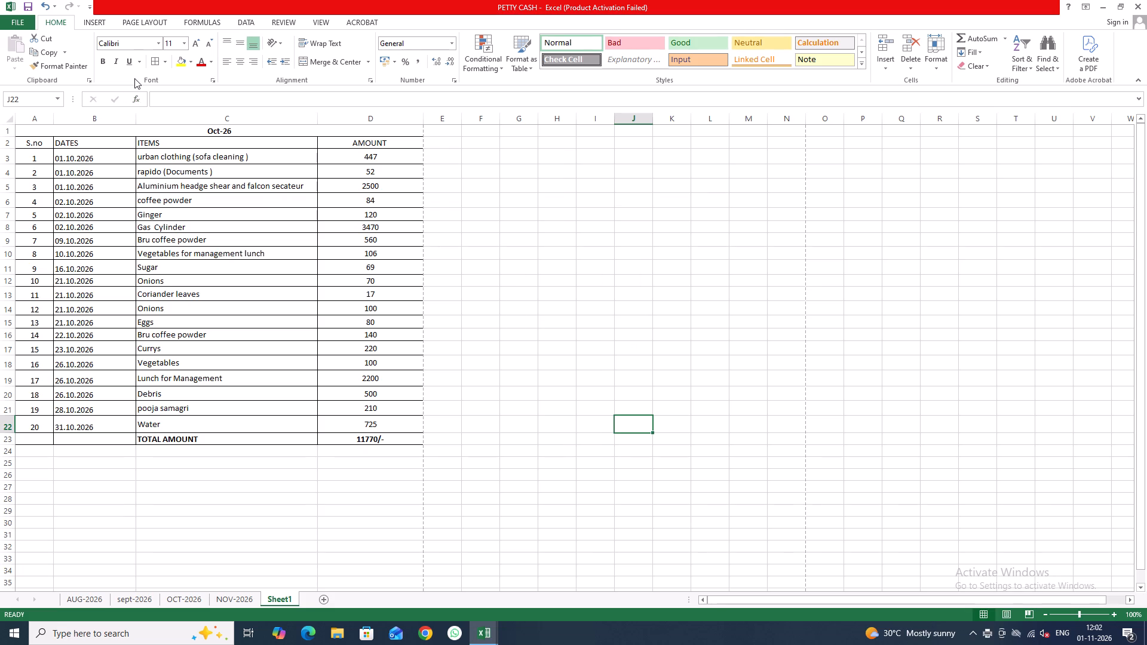
# Save the PETTY CASH workbook.
pyautogui.click(25, 4)
pyautogui.click(25, 4)
pyautogui.tripleClick(23, 4)
pyautogui.click(788, 328)
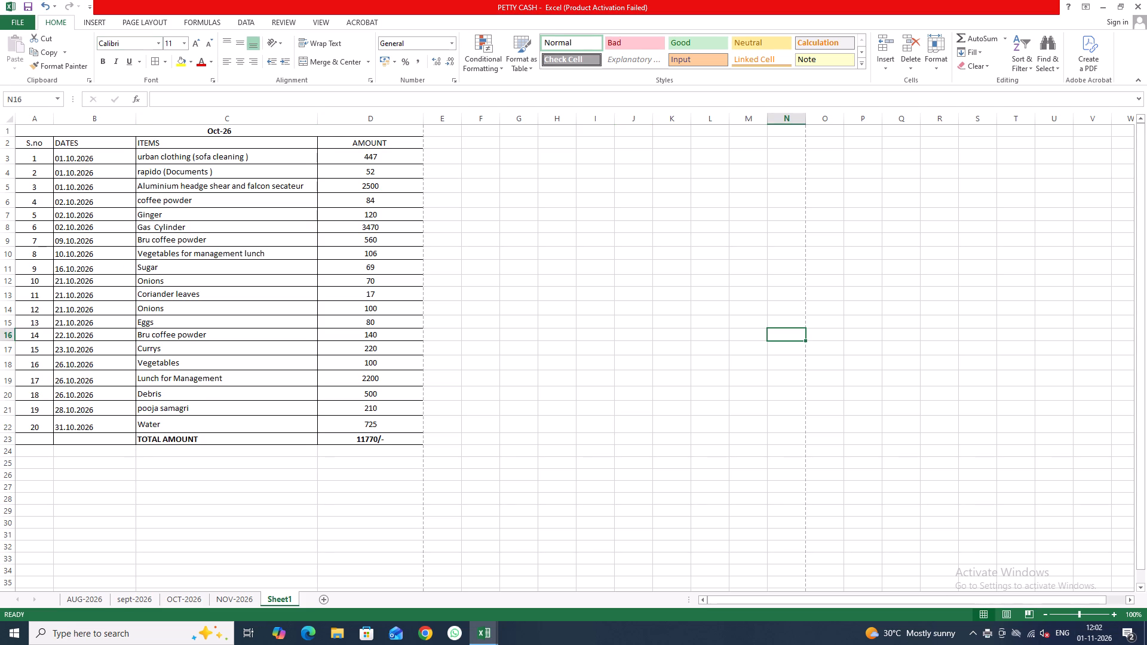
# Show the OCT-2026 sheet in Page Break Preview and move its first vertical page break past the AMOUNT column D.
pyautogui.click(195, 606)
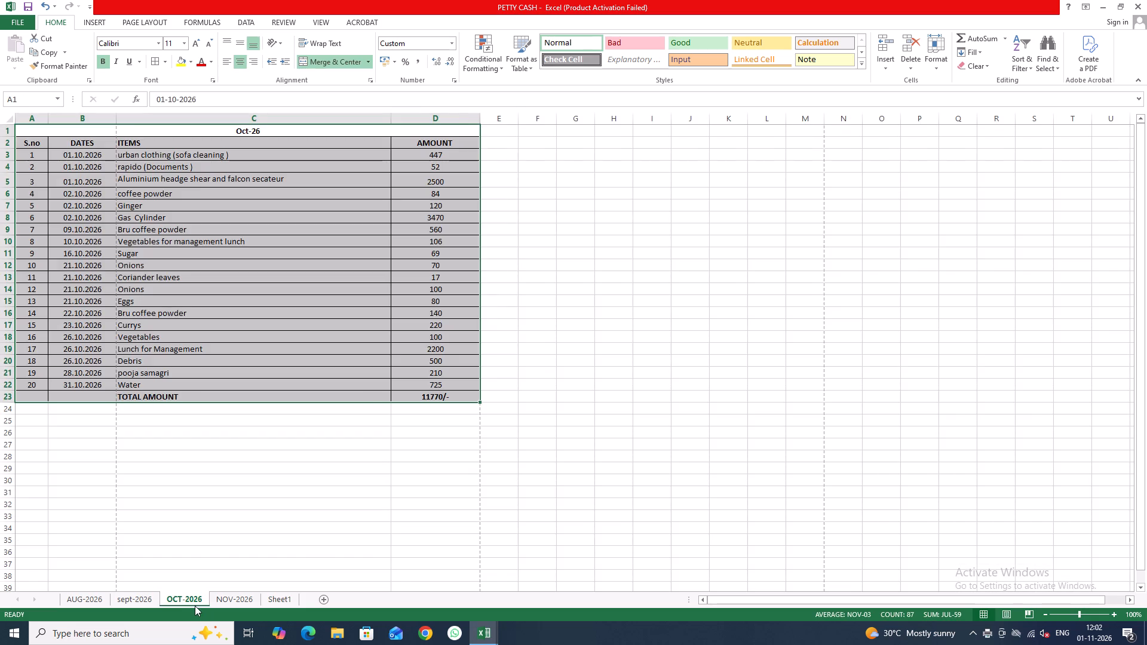
pyautogui.click(490, 489)
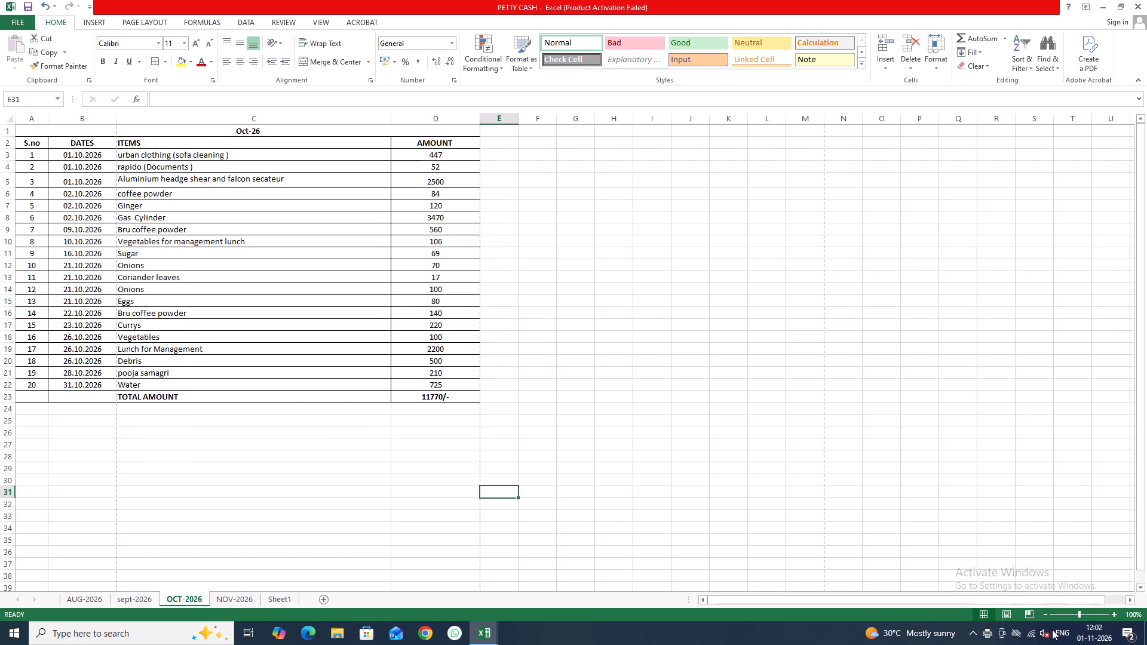
pyautogui.click(1024, 616)
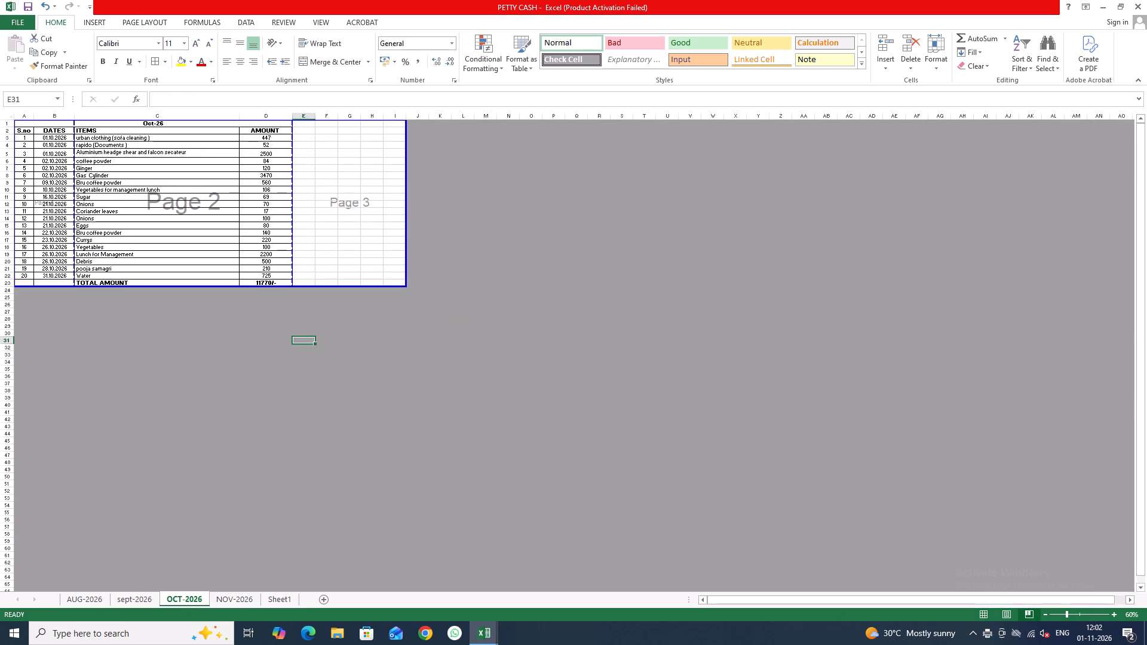
pyautogui.moveTo(75, 165); pyautogui.dragTo(290, 180)
pyautogui.click(376, 196)
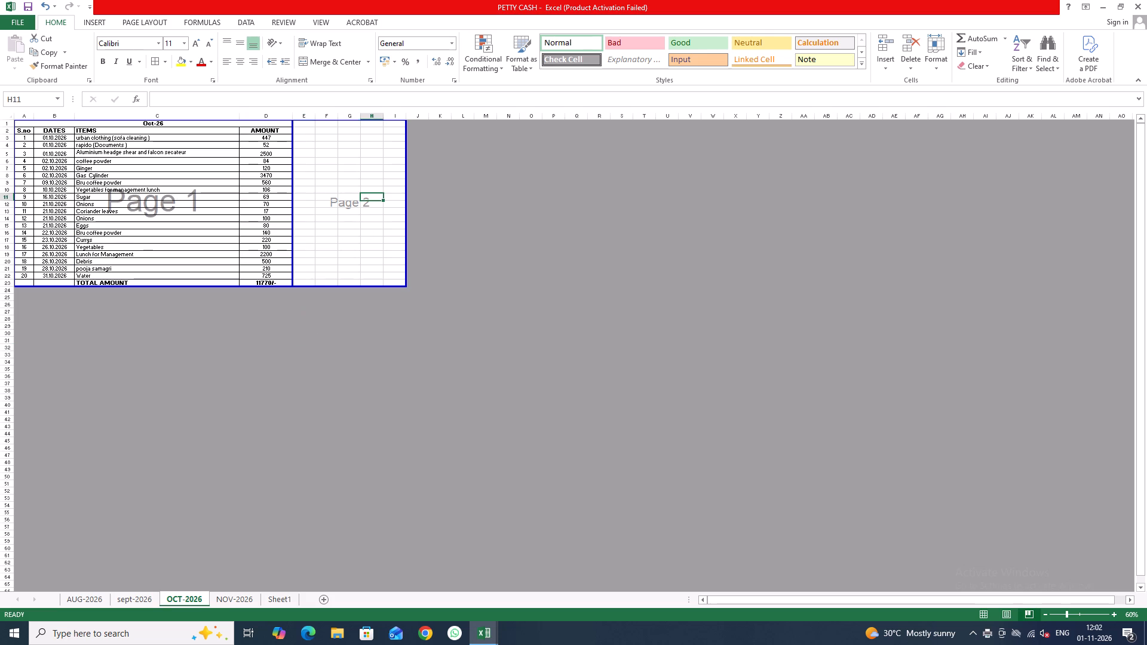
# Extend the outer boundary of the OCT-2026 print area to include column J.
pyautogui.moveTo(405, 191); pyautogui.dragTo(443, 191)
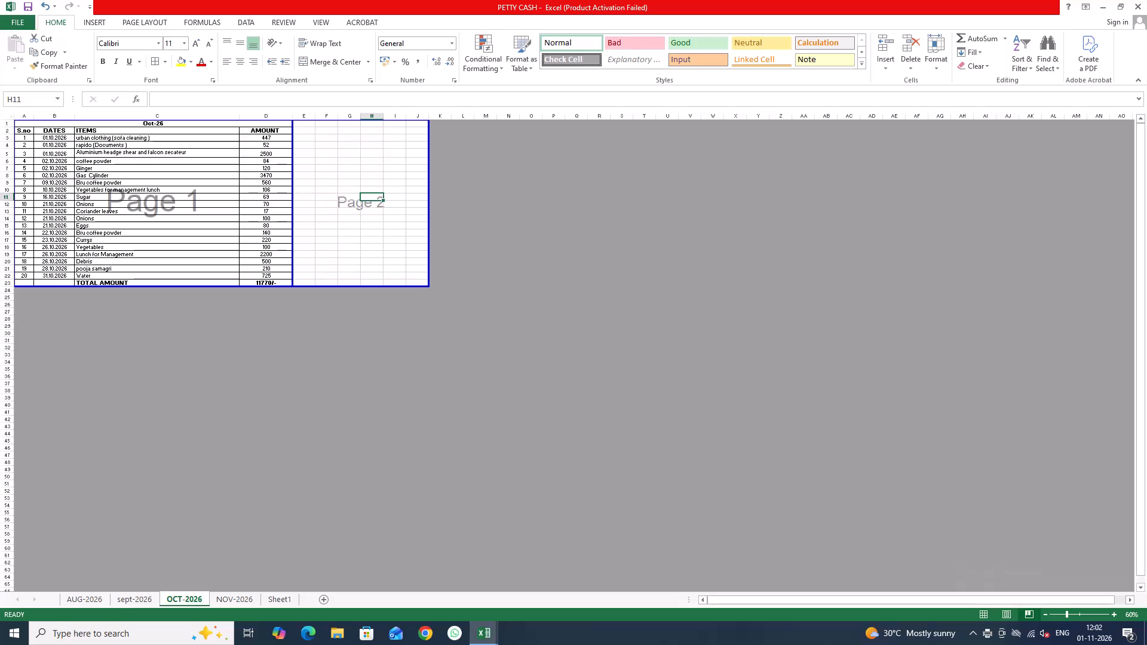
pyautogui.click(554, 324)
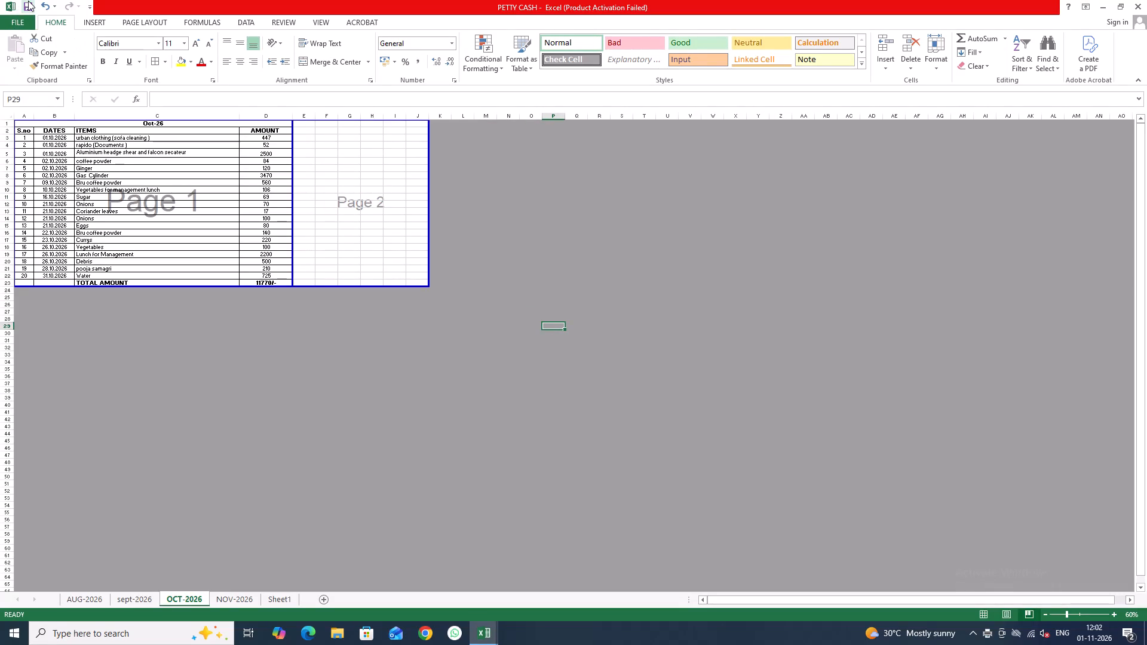
# Save the workbook with the adjusted OCT-2026 page breaks.
pyautogui.click(28, 5)
pyautogui.click(492, 444)
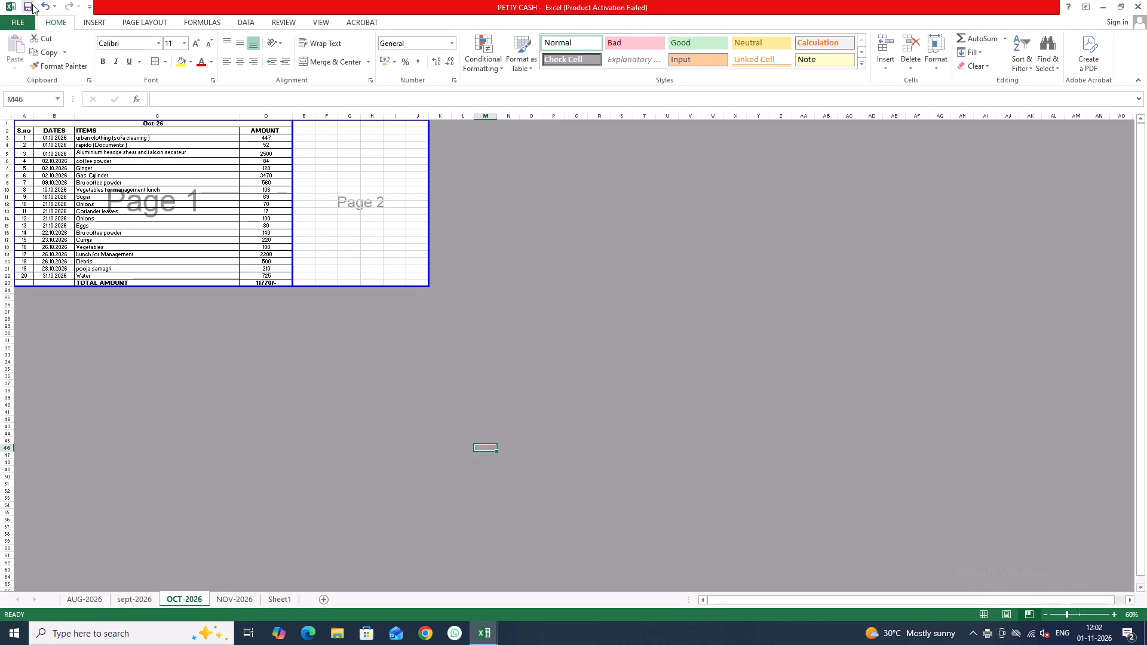
# Look over the NOV-2026 sheet and return to OCT-2026.
pyautogui.click(234, 601)
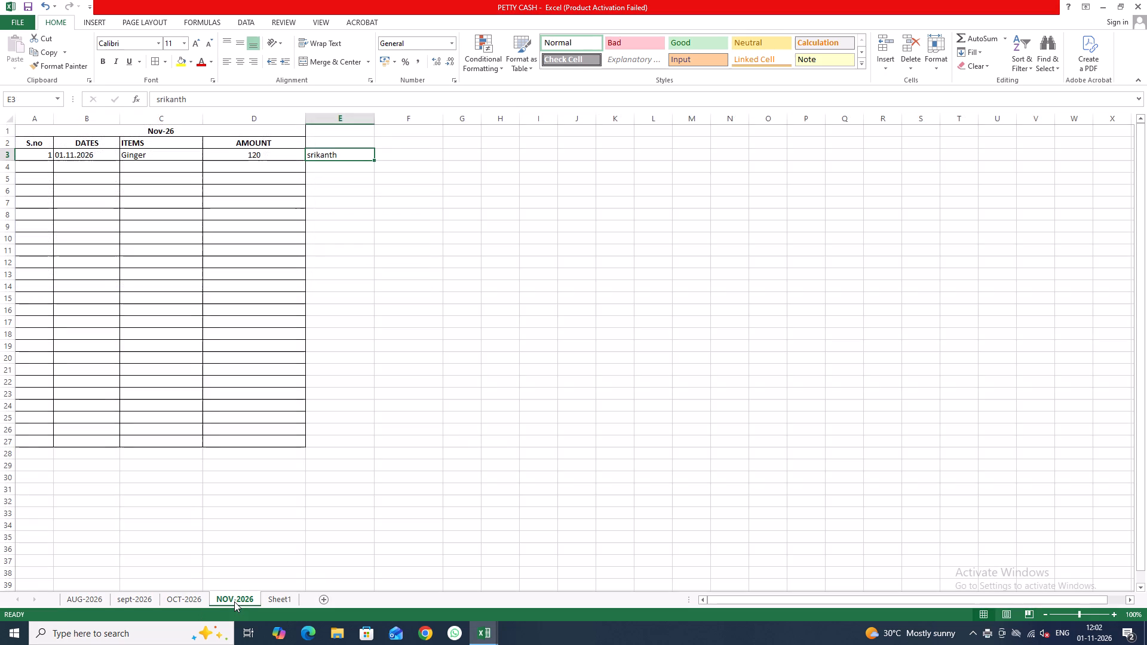
pyautogui.click(177, 597)
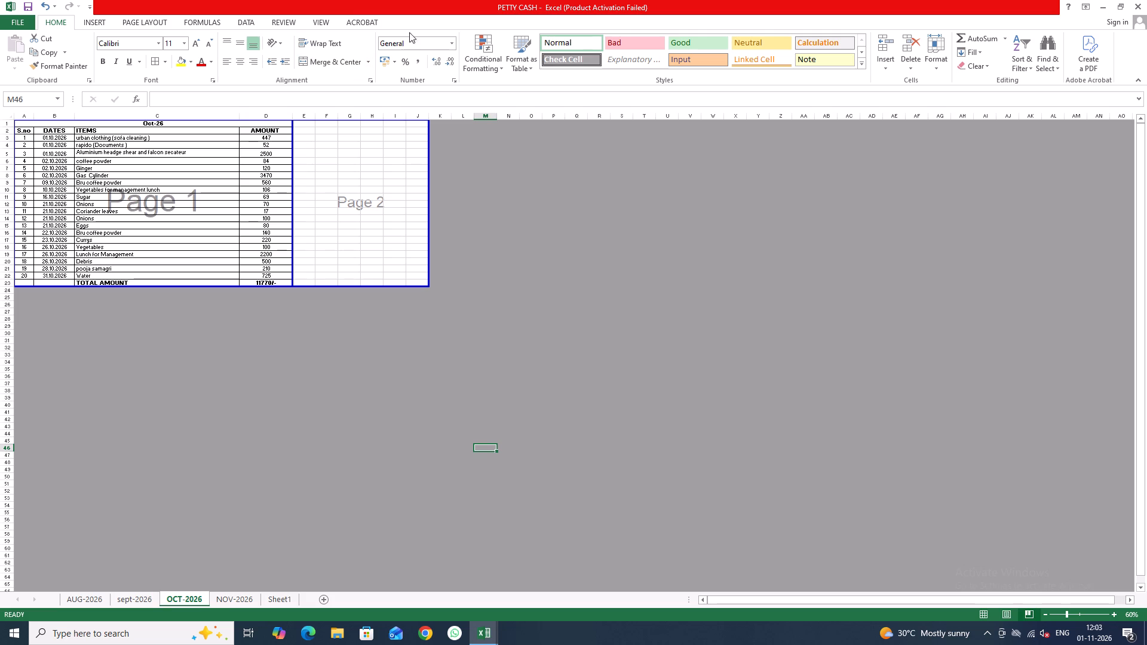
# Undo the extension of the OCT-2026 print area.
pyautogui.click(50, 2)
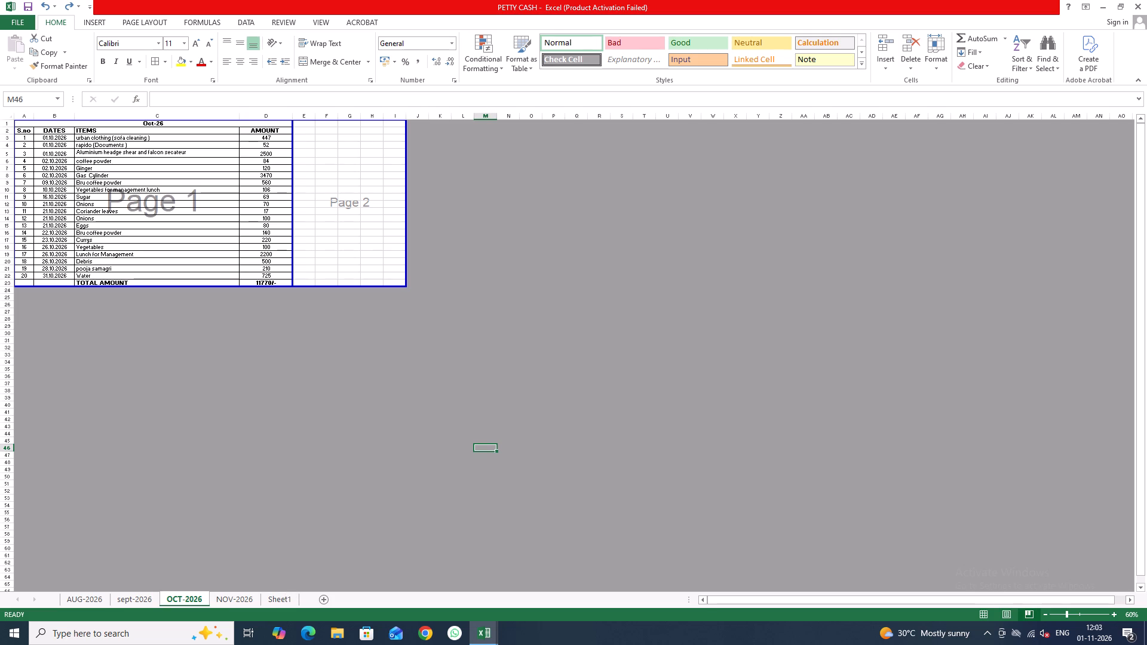
# Widen the empty column I at the outer edge of the OCT-2026 print area.
pyautogui.moveTo(409, 116); pyautogui.dragTo(413, 115)
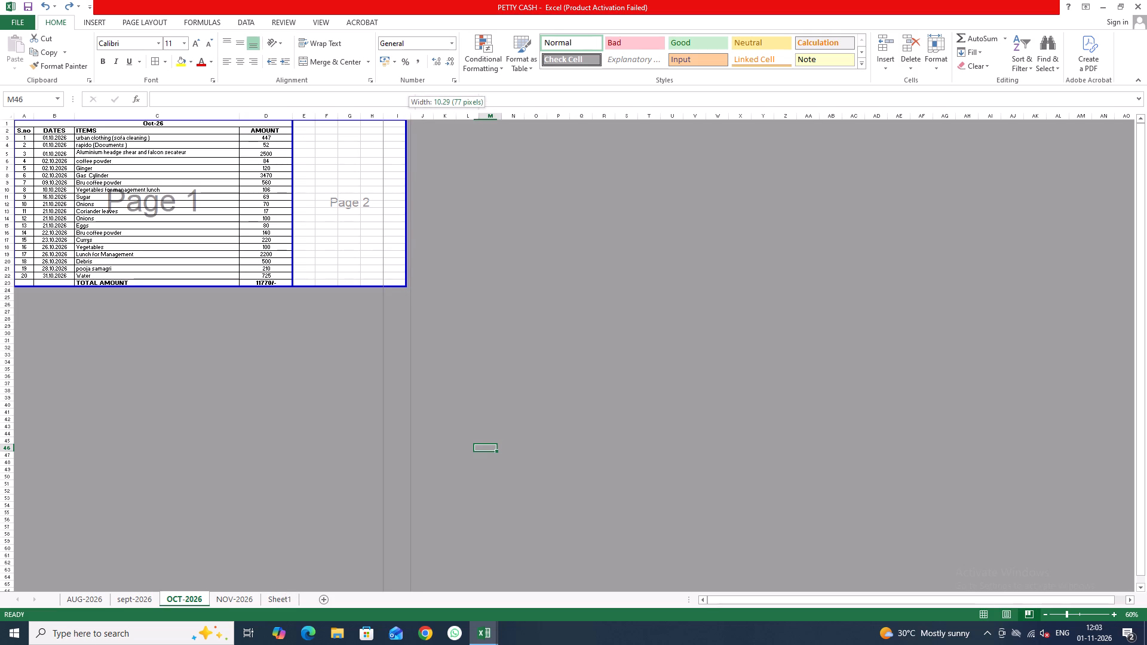
pyautogui.moveTo(413, 115); pyautogui.dragTo(443, 122)
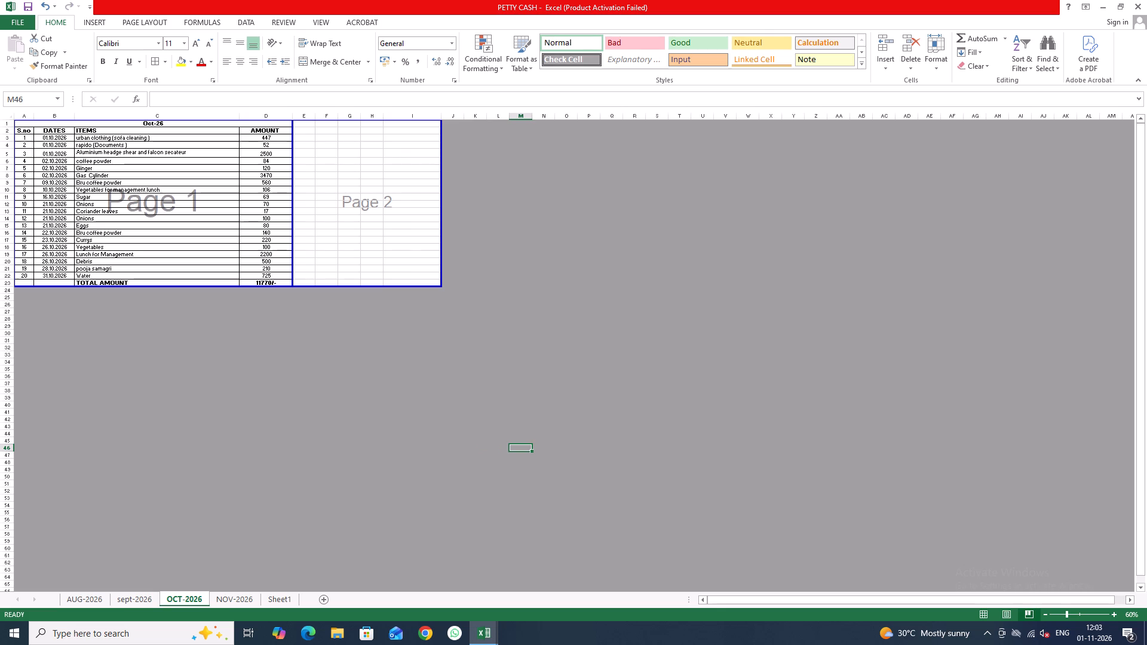
pyautogui.click(422, 213)
pyautogui.click(281, 331)
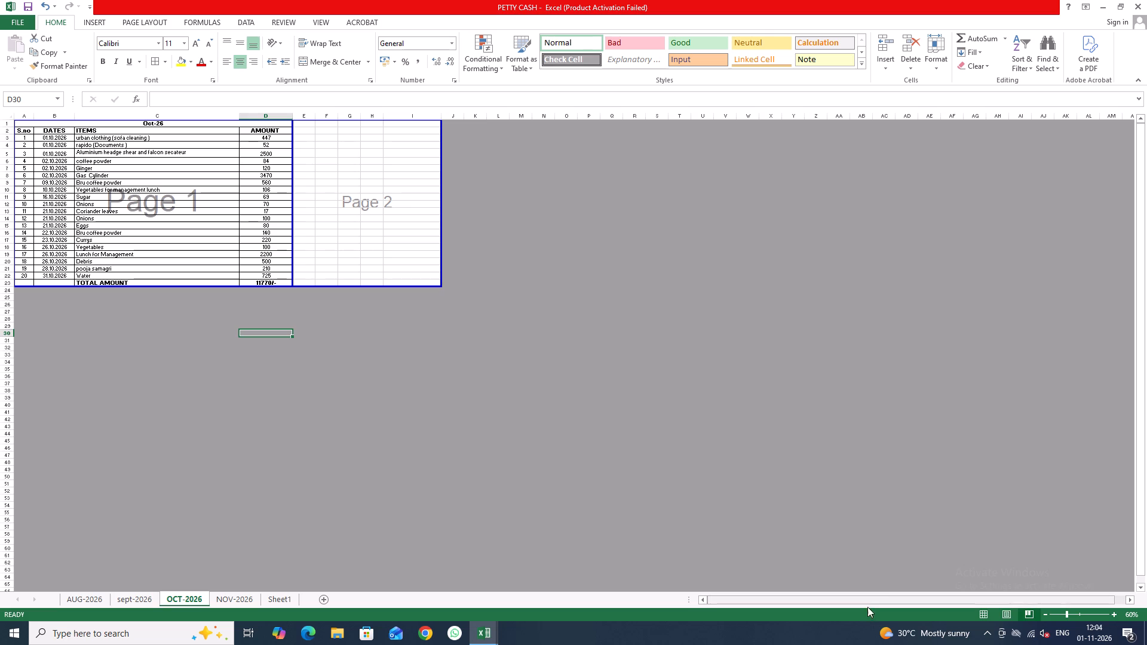
# Return the OCT-2026 sheet from Page Break Preview to Normal view and select empty cell B26 below the table.
pyautogui.click(983, 618)
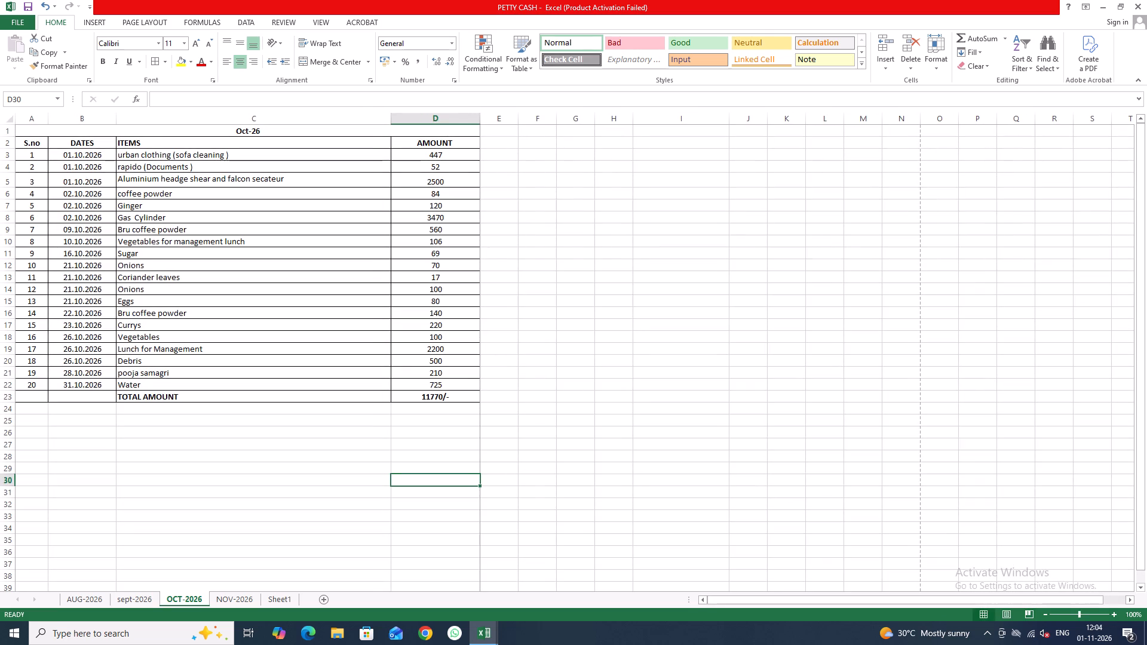
pyautogui.click(1021, 615)
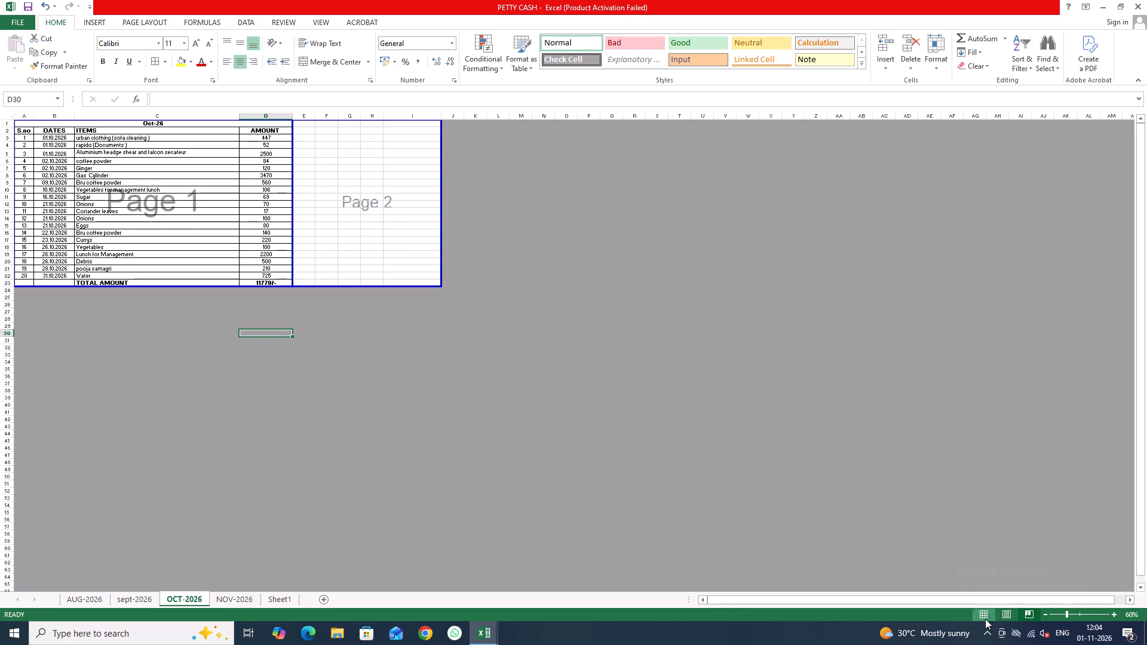
pyautogui.click(992, 617)
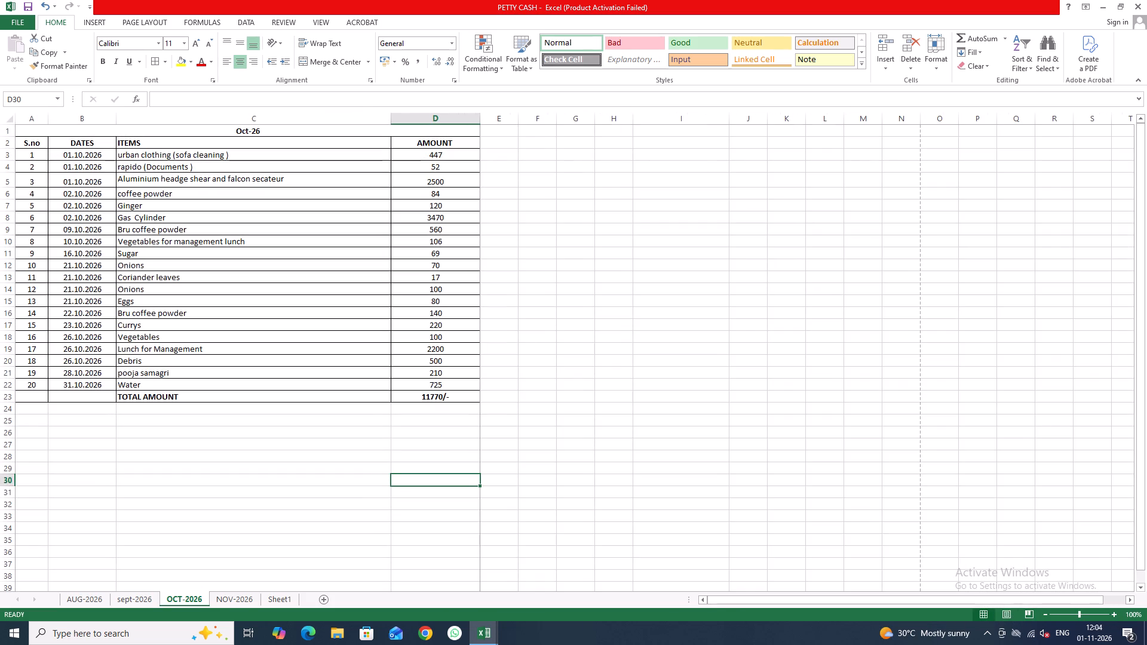
pyautogui.click(115, 435)
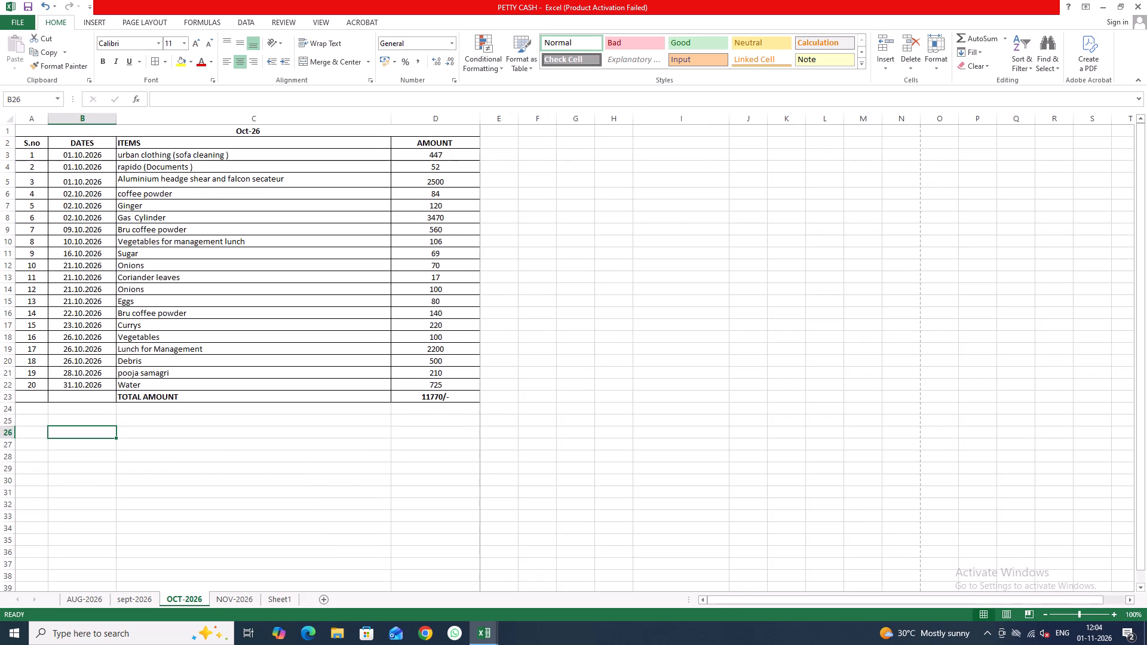
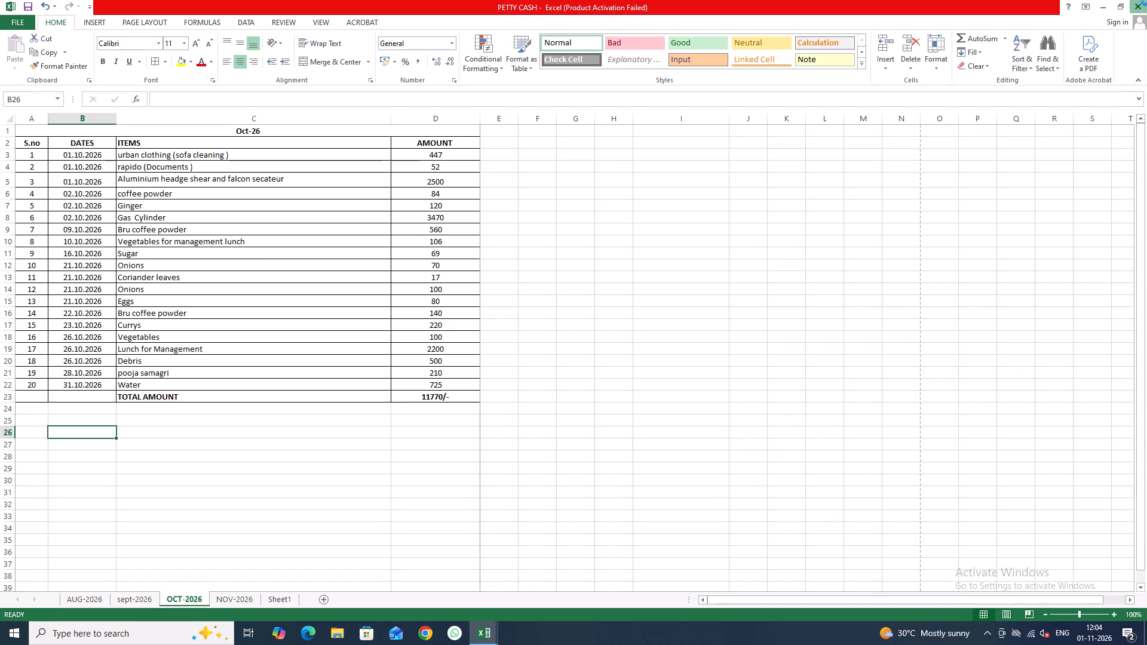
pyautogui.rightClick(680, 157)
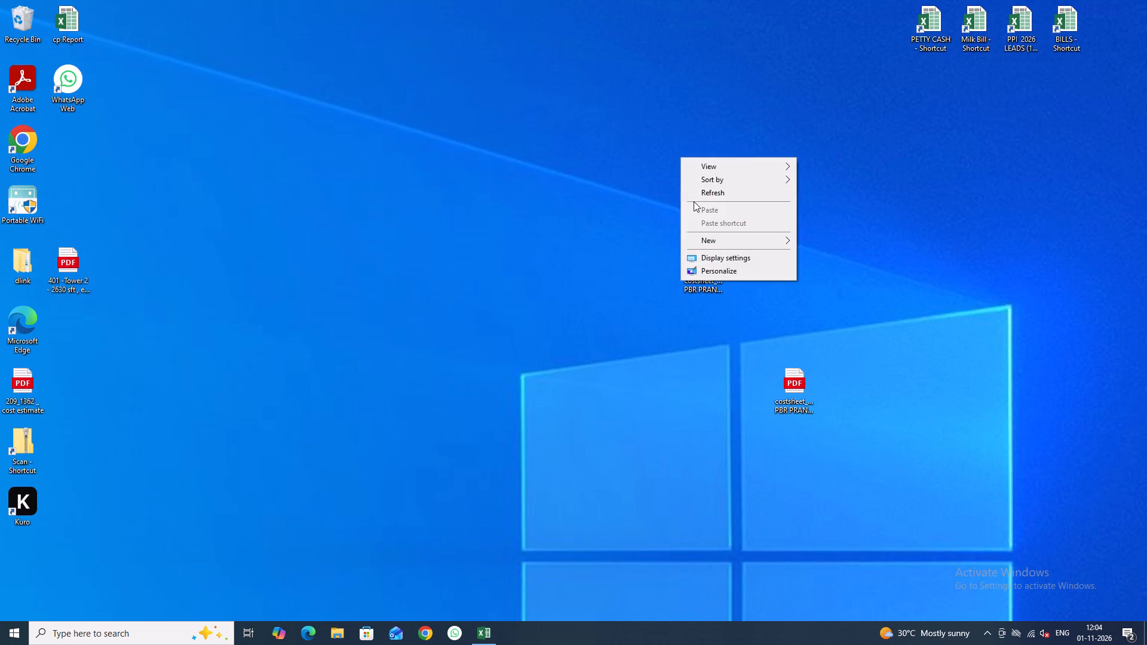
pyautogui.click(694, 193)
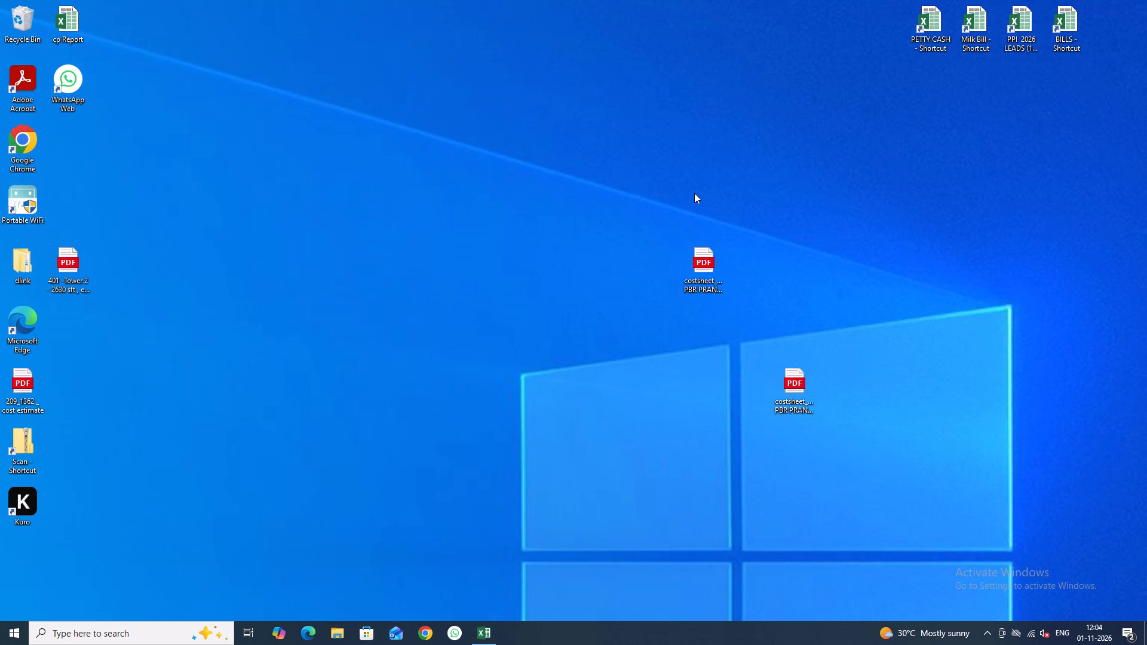